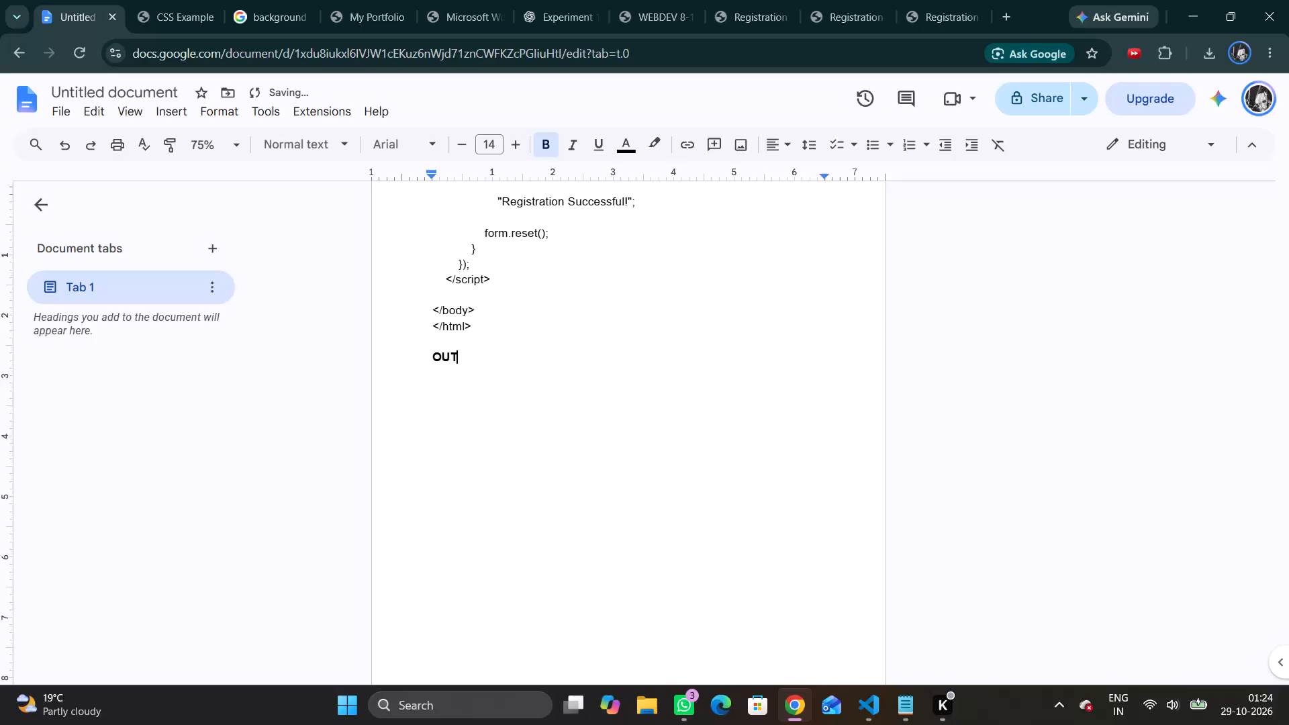
# Complete the bold heading below the code as "OUTPUT :" and start a new line under it.
pyautogui.press('BackSpace')
pyautogui.press('BackSpace')
pyautogui.press('BackSpace')
pyautogui.write('PUT :')
pyautogui.press('space')
pyautogui.press('Return')
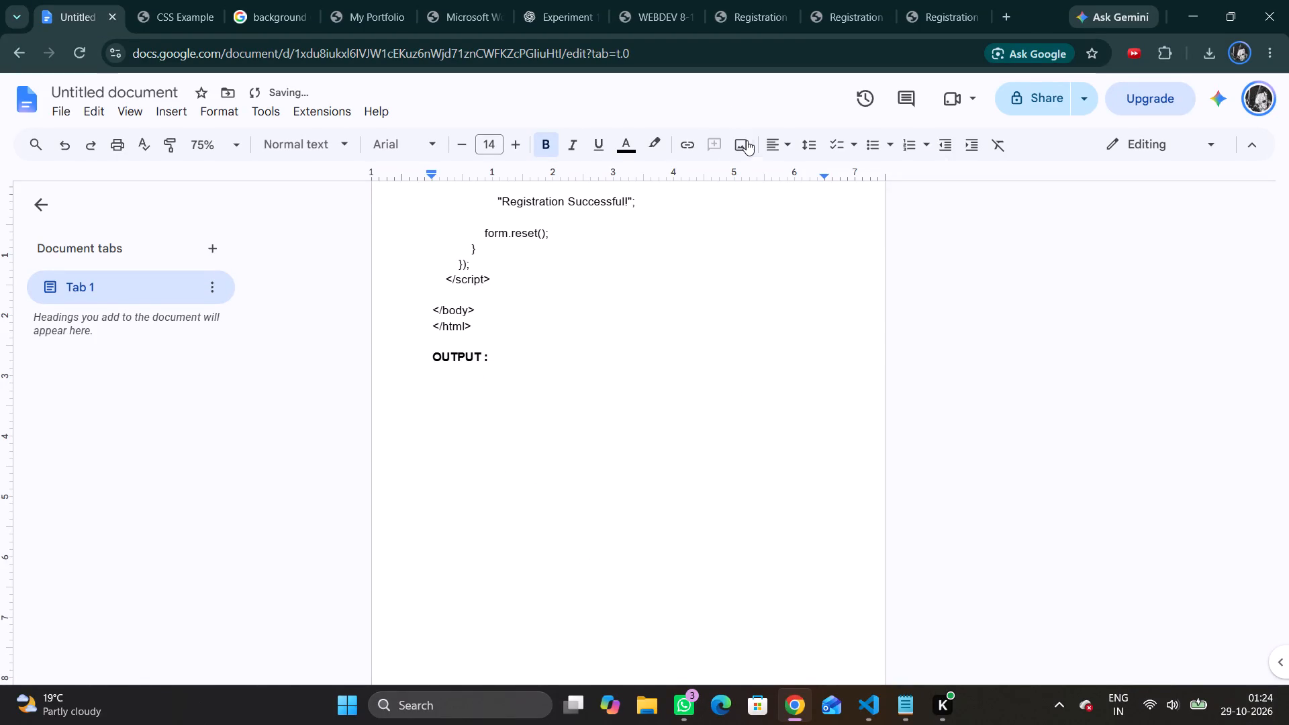
pyautogui.click(747, 140)
pyautogui.click(761, 168)
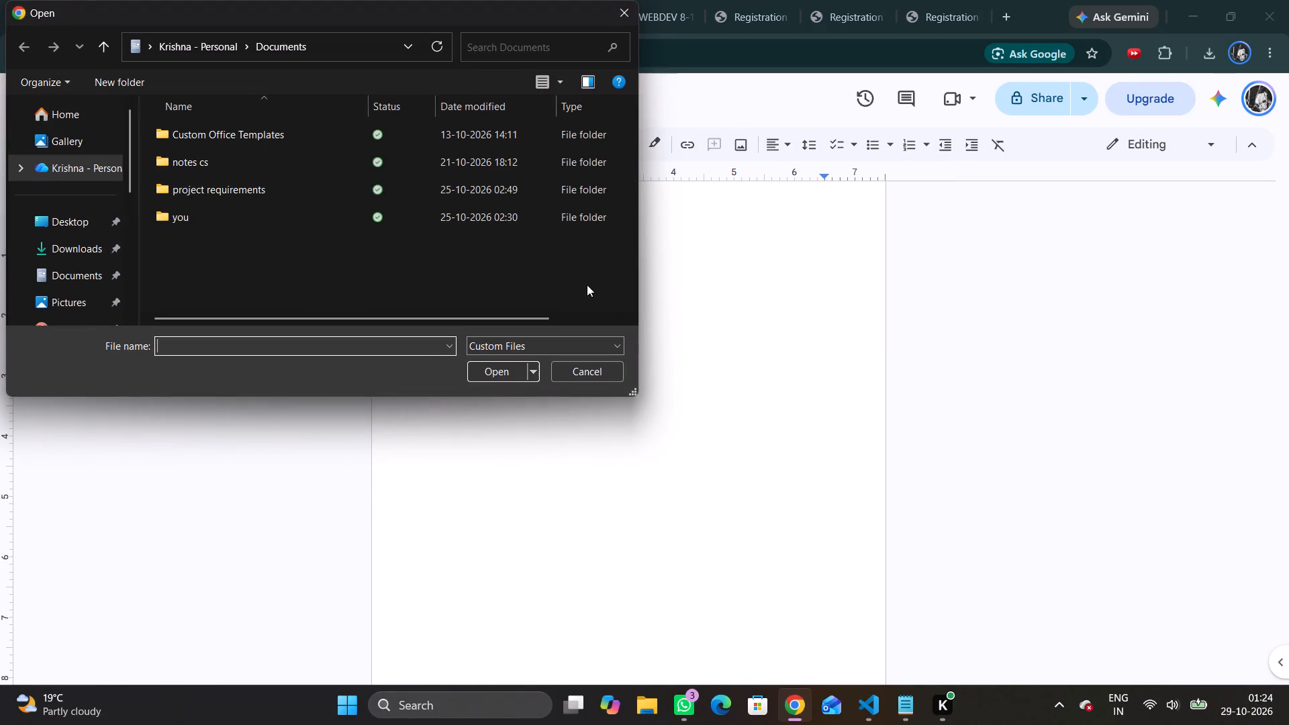
pyautogui.click(87, 273)
pyautogui.click(91, 256)
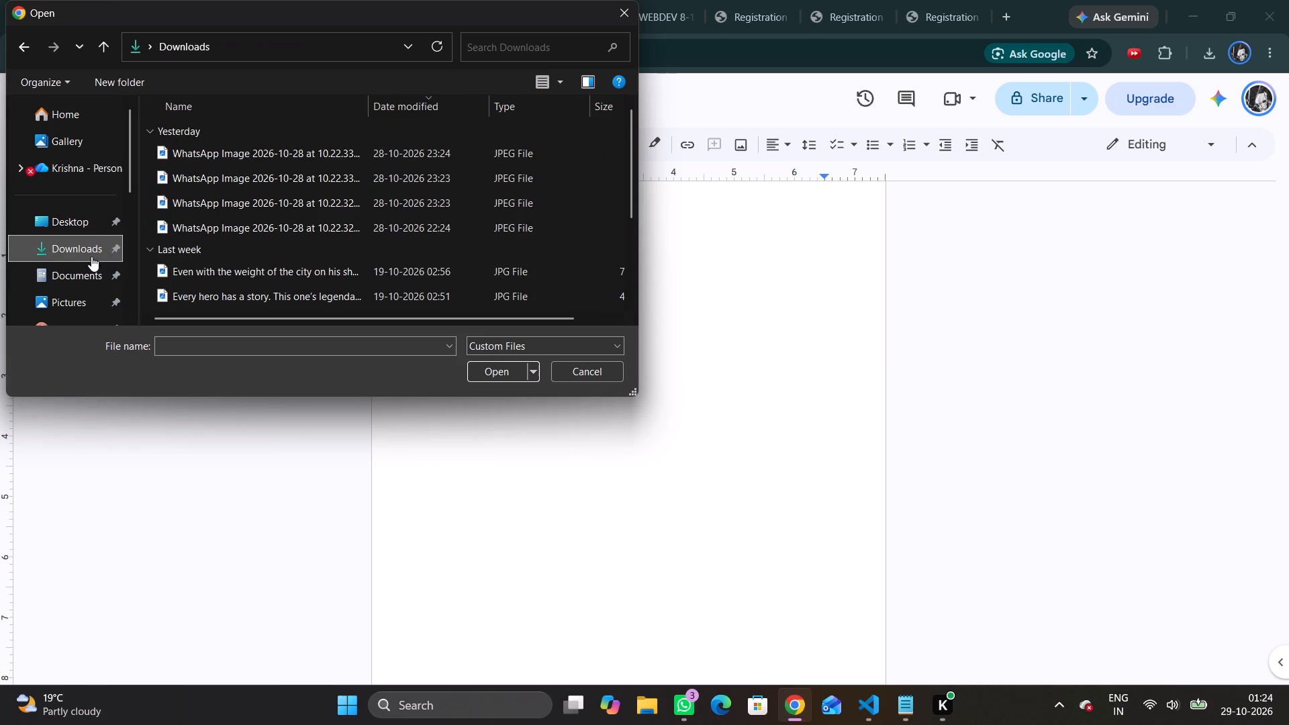
pyautogui.click(85, 307)
pyautogui.doubleClick(297, 160)
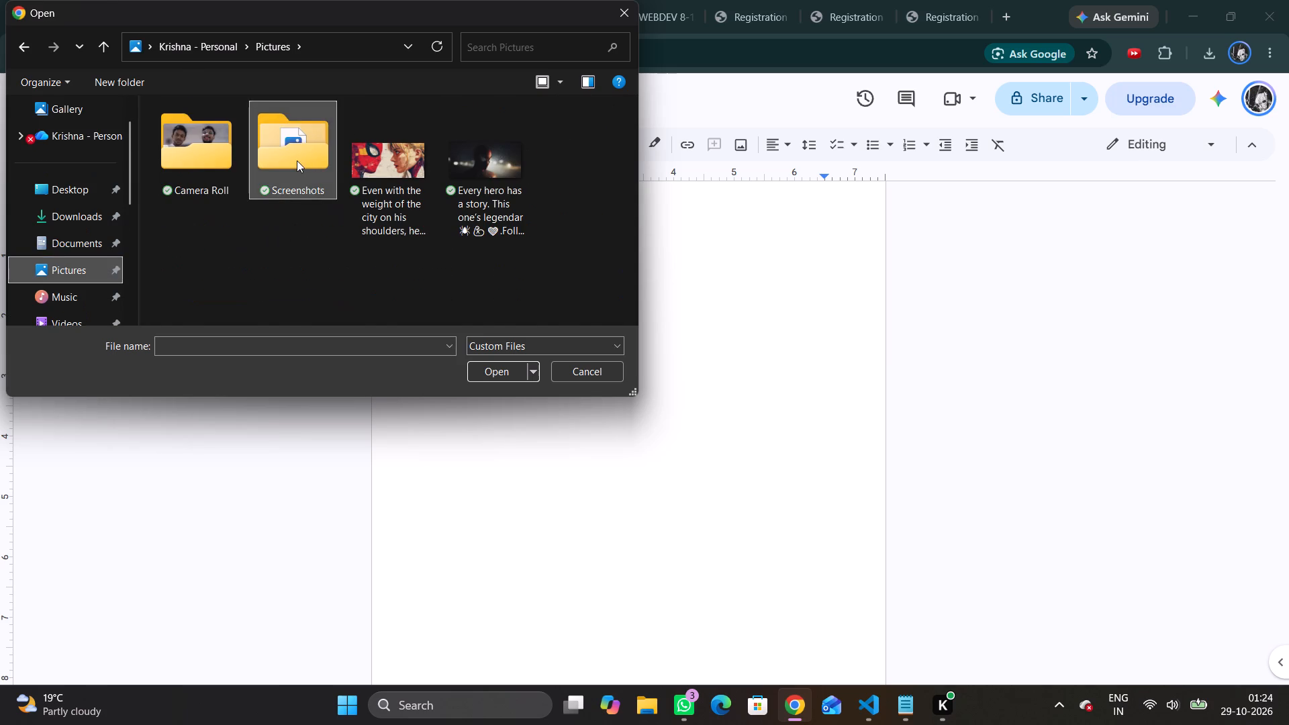
pyautogui.scroll(-11, 297, 160)
pyautogui.click(309, 276)
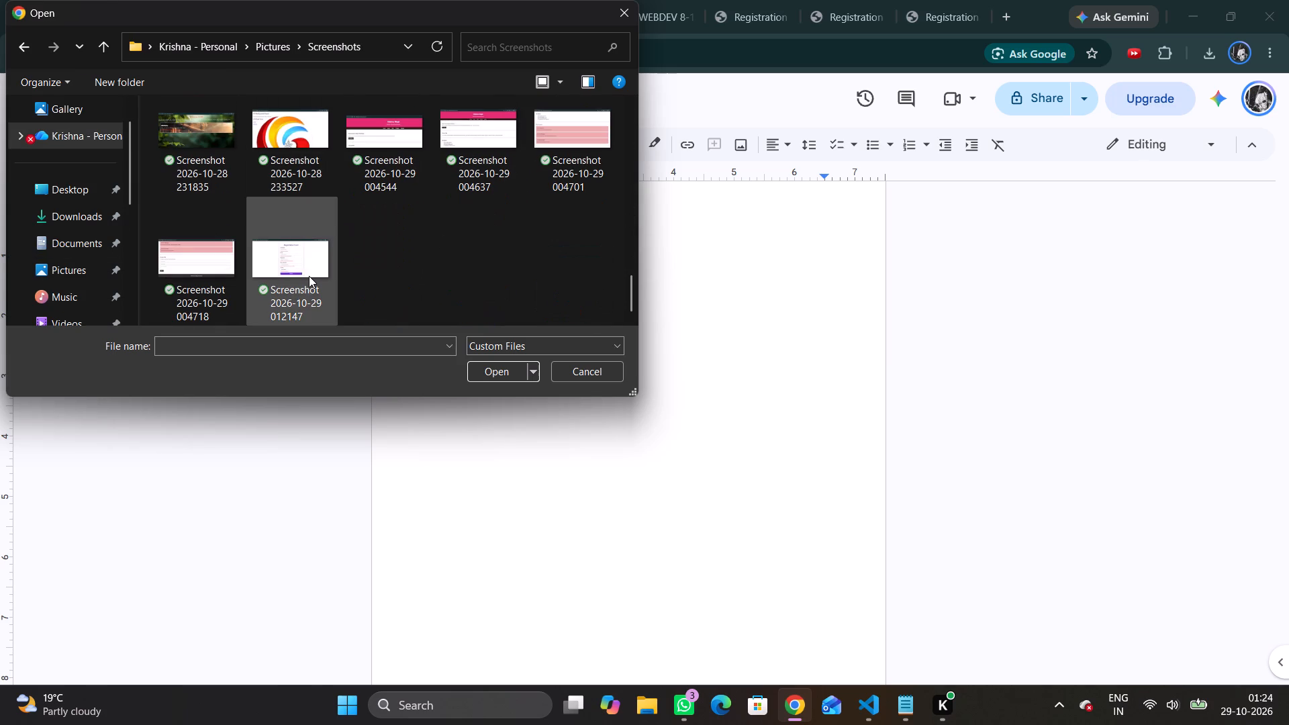
pyautogui.click(489, 364)
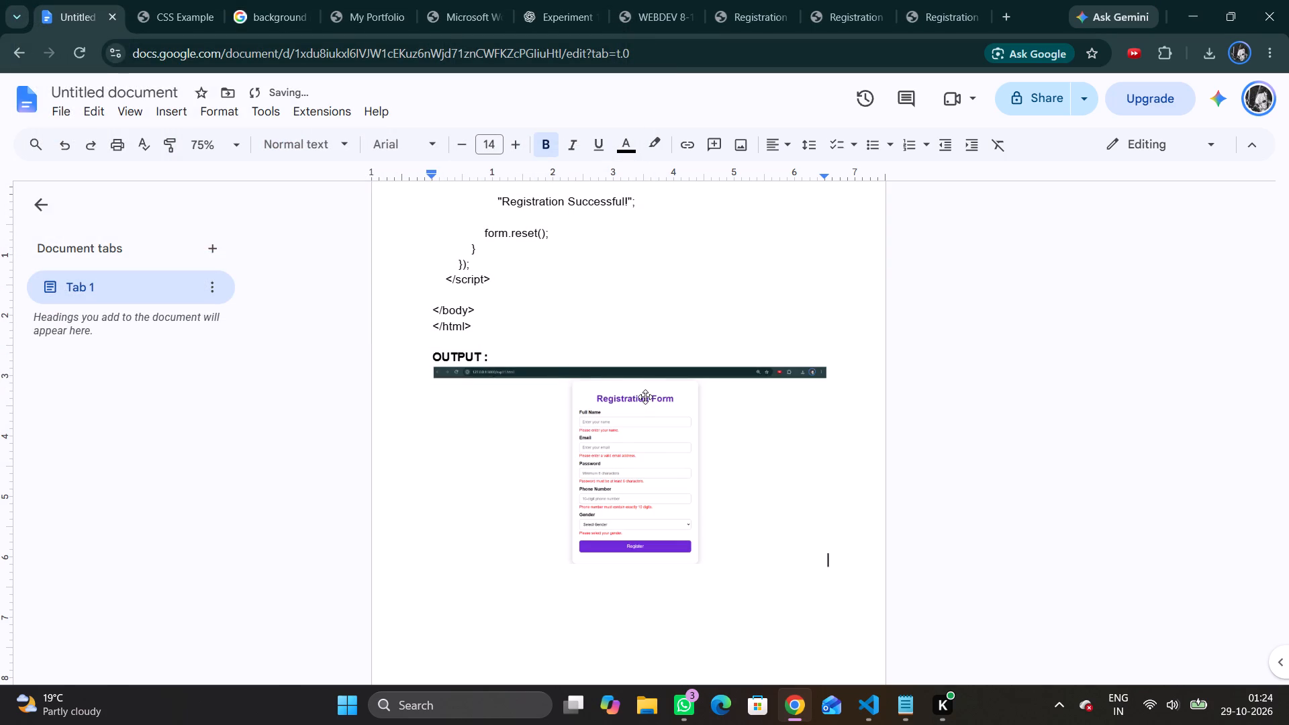
# Add a blank line between the OUTPUT heading and the inserted registration form image.
pyautogui.click(566, 356)
pyautogui.press('Return')
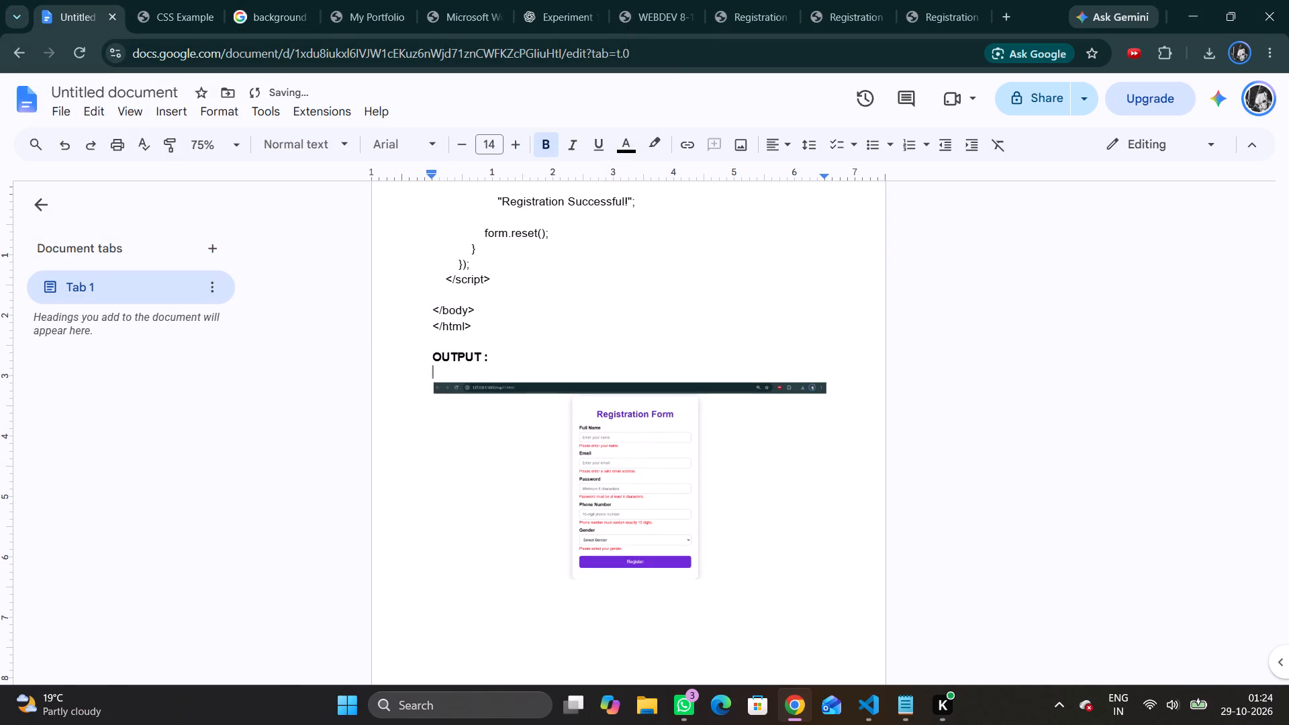
# Add blank lines after the registration form image until the text cursor reaches a new page.
pyautogui.scroll(-2, 566, 356)
pyautogui.click(869, 397)
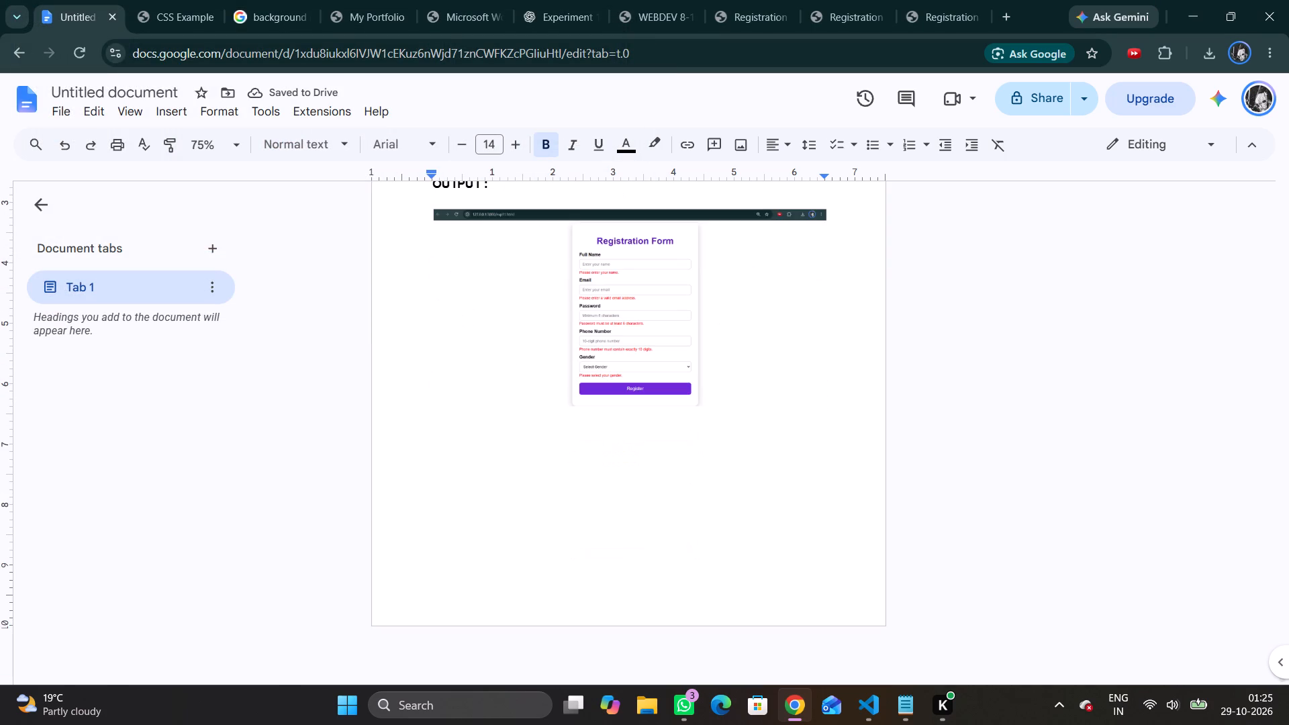
pyautogui.press('Return')
pyautogui.press('Return')
pyautogui.press('Return')
pyautogui.press('Return')
pyautogui.press('Return')
pyautogui.press('Return')
pyautogui.press('Return')
pyautogui.press('Return')
pyautogui.press('Return')
pyautogui.press('Return')
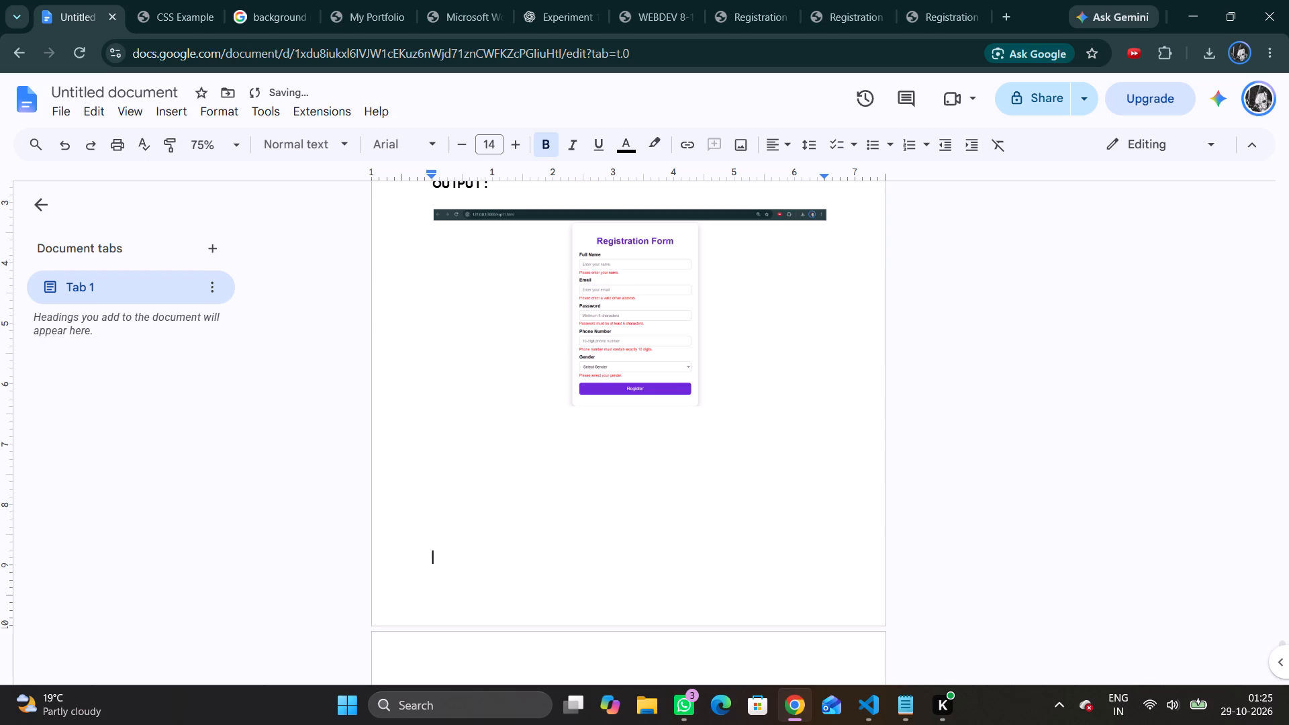
pyautogui.press('Return')
# Indent the first line of the new page toward the centre with spaces.
pyautogui.press('space')
pyautogui.press('space')
pyautogui.press('space')
pyautogui.press('space')
pyautogui.press('space')
pyautogui.press('space')
pyautogui.press('space')
pyautogui.press('space')
pyautogui.press('space')
pyautogui.press('space')
pyautogui.press('space')
pyautogui.press('space')
pyautogui.press('space')
pyautogui.press('space')
pyautogui.press('space')
pyautogui.press('space')
pyautogui.press('space')
pyautogui.press('space')
pyautogui.press('space')
pyautogui.press('space')
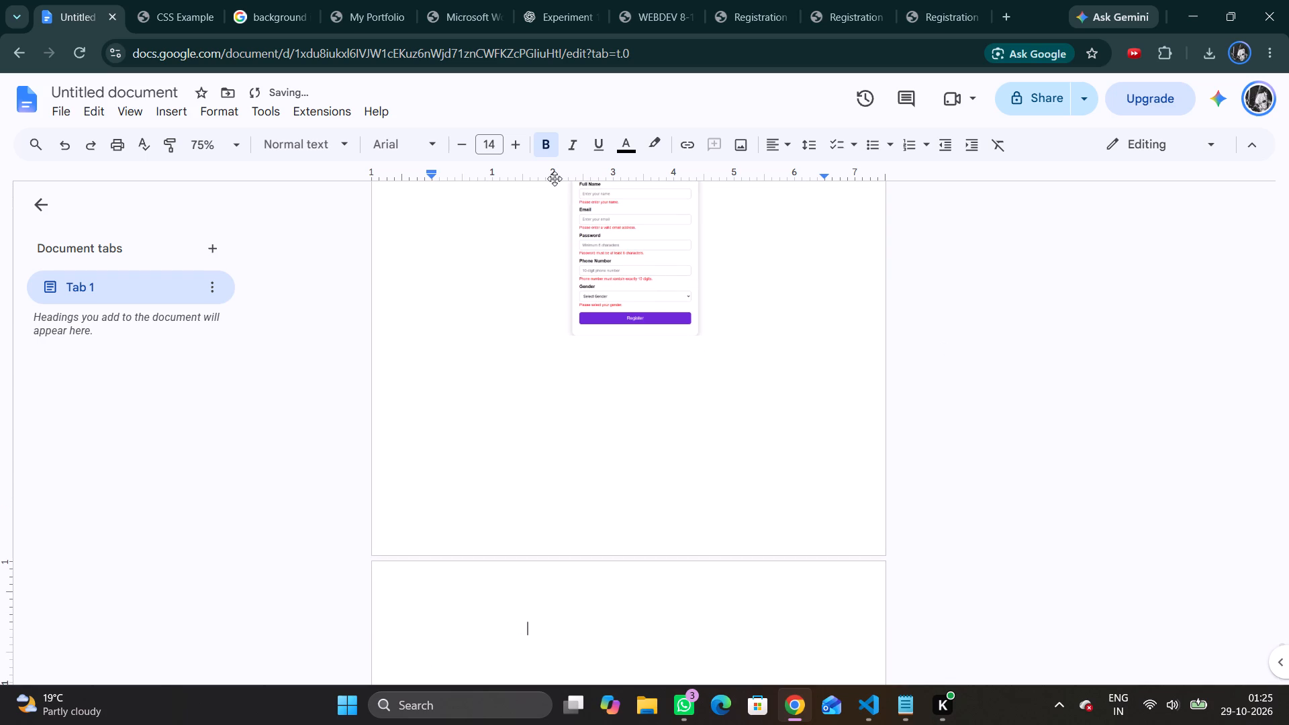
# Enter the heading "EXPERIMENT : 12" on the indented line in 15 pt bold underlined text.
pyautogui.click(518, 144)
pyautogui.click(599, 144)
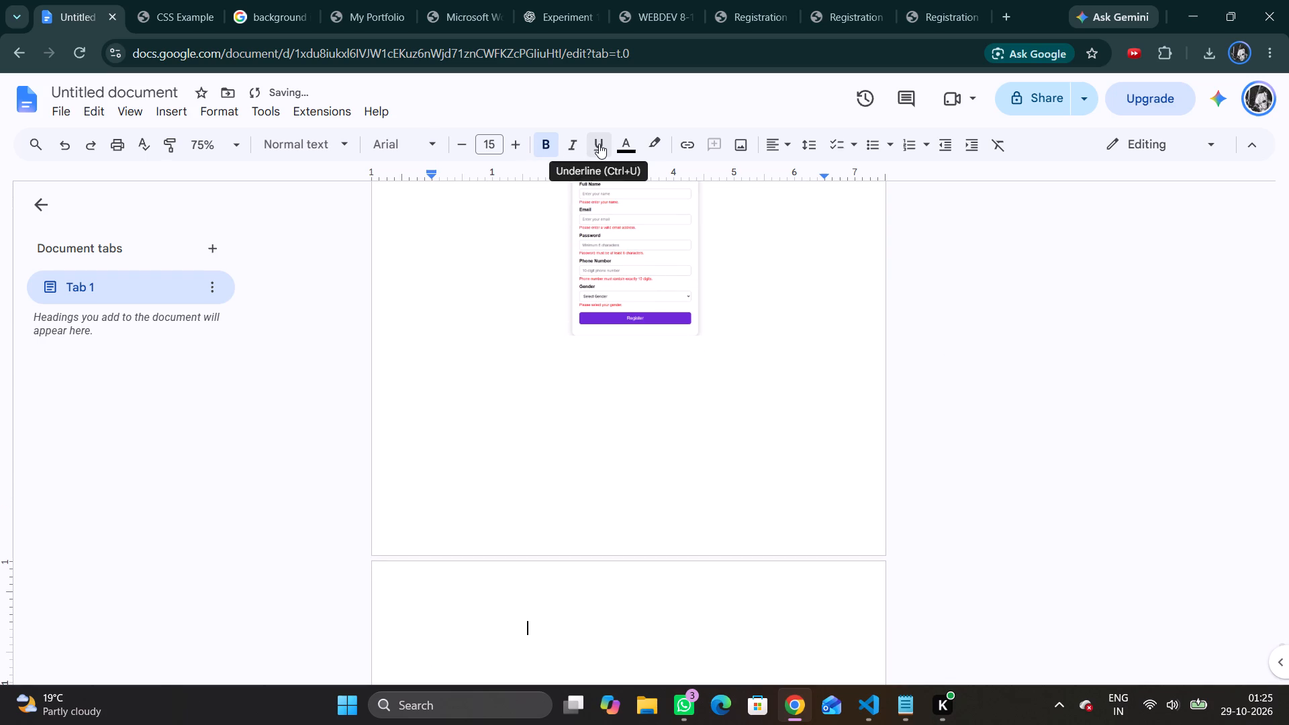
pyautogui.press('space')
pyautogui.press('space')
pyautogui.press('space')
pyautogui.press('space')
pyautogui.press('space')
pyautogui.press('space')
pyautogui.press('space')
pyautogui.press('space')
pyautogui.scroll(-1, 602, 193)
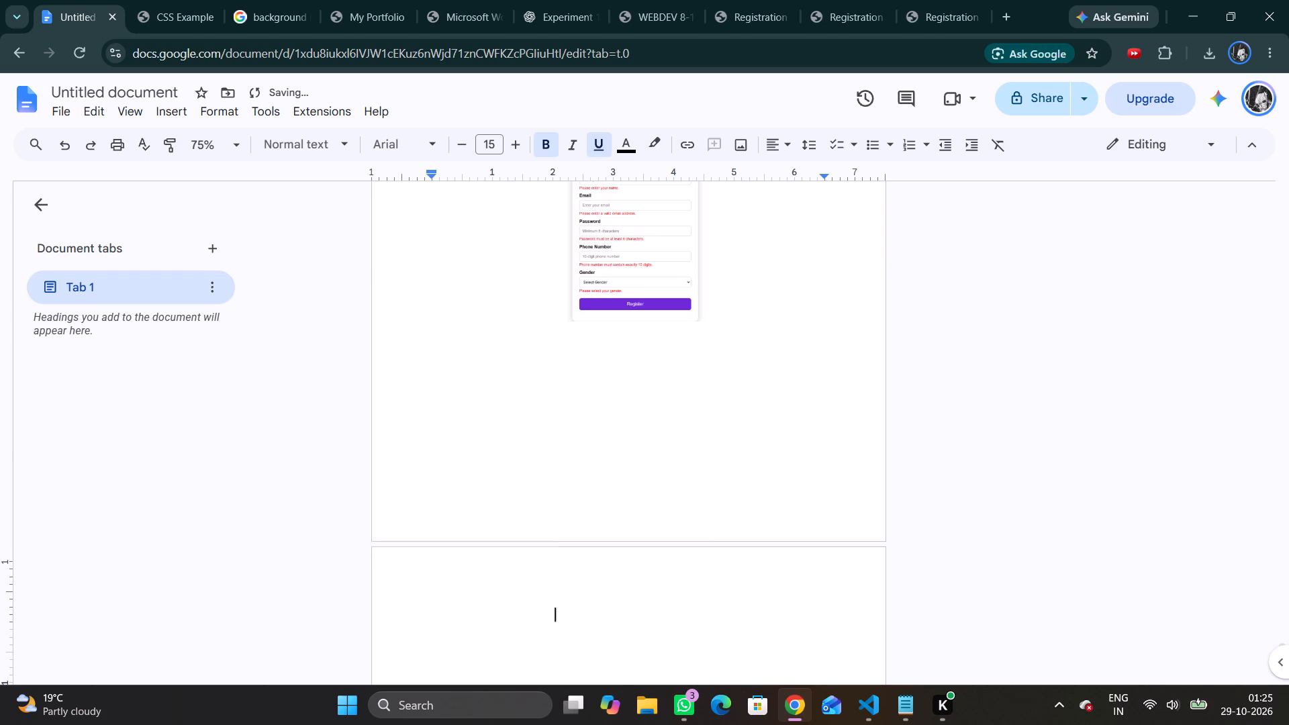
pyautogui.scroll(-3, 602, 193)
pyautogui.write('EX--')
pyautogui.press('BackSpace')
pyautogui.press('BackSpace')
pyautogui.press('BackSpace')
pyautogui.press('BackSpace')
pyautogui.press('BackSpace')
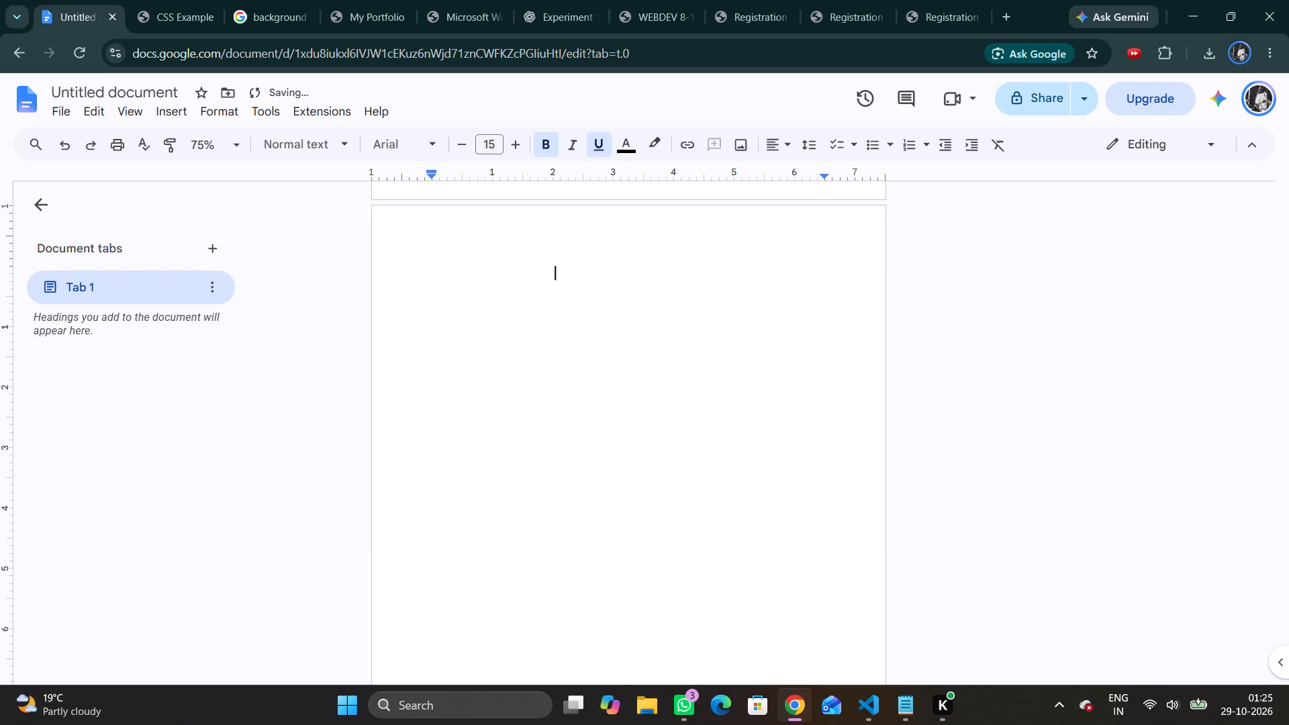
pyautogui.press('BackSpace')
pyautogui.press('BackSpace')
pyautogui.press('BackSpace')
pyautogui.press('x')
pyautogui.press('BackSpace')
pyautogui.press('BackSpace')
pyautogui.press('BackSpace')
pyautogui.press('BackSpace')
pyautogui.press('e')
pyautogui.write('==')
pyautogui.press('BackSpace')
pyautogui.press('BackSpace')
pyautogui.press('BackSpace')
pyautogui.press('BackSpace')
pyautogui.press('e')
pyautogui.press('BackSpace')
pyautogui.press('BackSpace')
pyautogui.press('e')
pyautogui.write('XPERIMENT')
pyautogui.press('space')
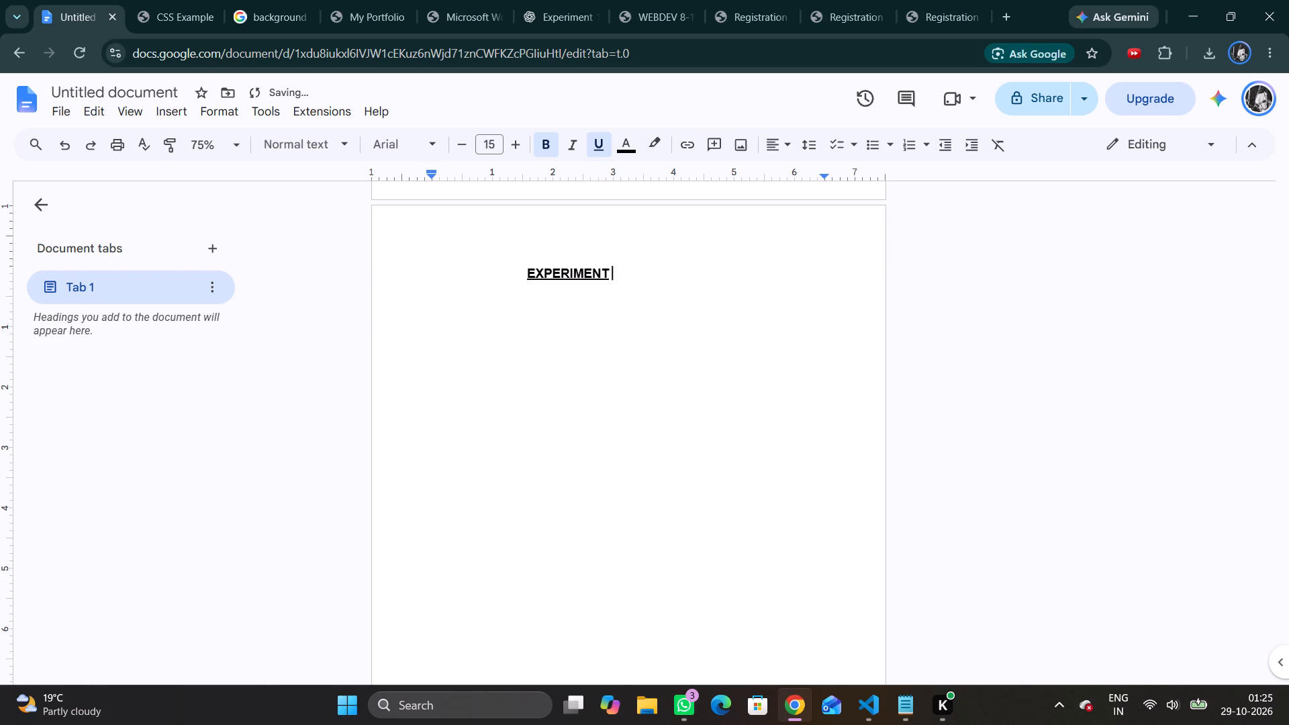
pyautogui.write(': 12')
pyautogui.press('space')
# Shift the "EXPERIMENT : 12" heading closer to the page centre by adding spaces before it.
pyautogui.click(520, 271)
pyautogui.press('space')
pyautogui.press('space')
pyautogui.press('space')
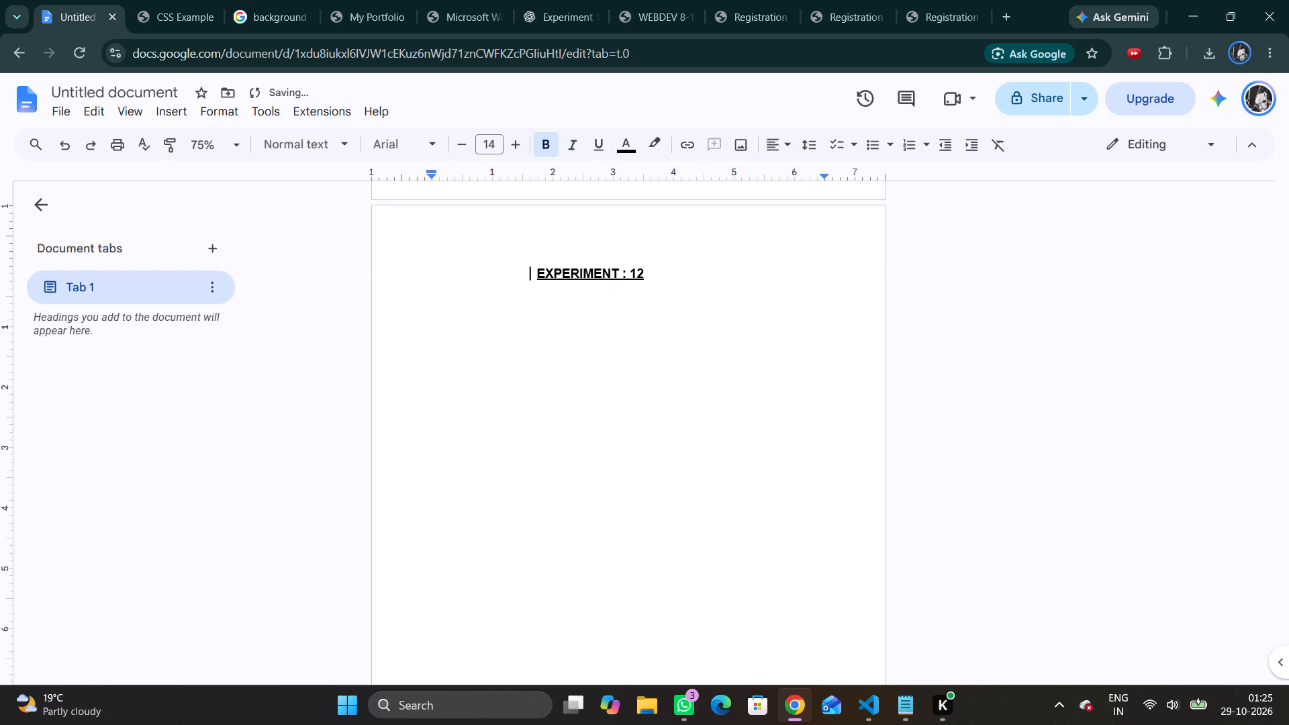
pyautogui.press('space')
pyautogui.press('space')
pyautogui.press('space')
pyautogui.press('space')
pyautogui.press('space')
pyautogui.press('space')
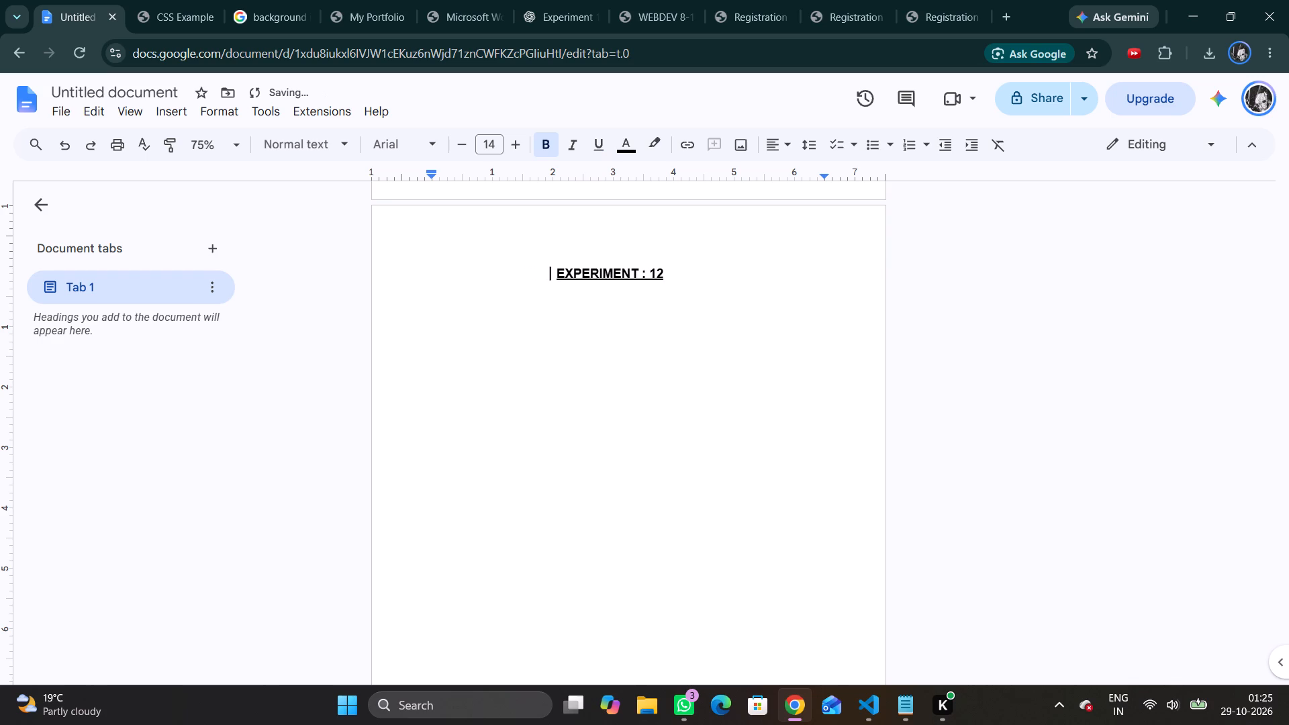
# Add the label "AIM :" on a new line under the experiment heading in 14 pt bold without underline.
pyautogui.click(675, 277)
pyautogui.press('Return')
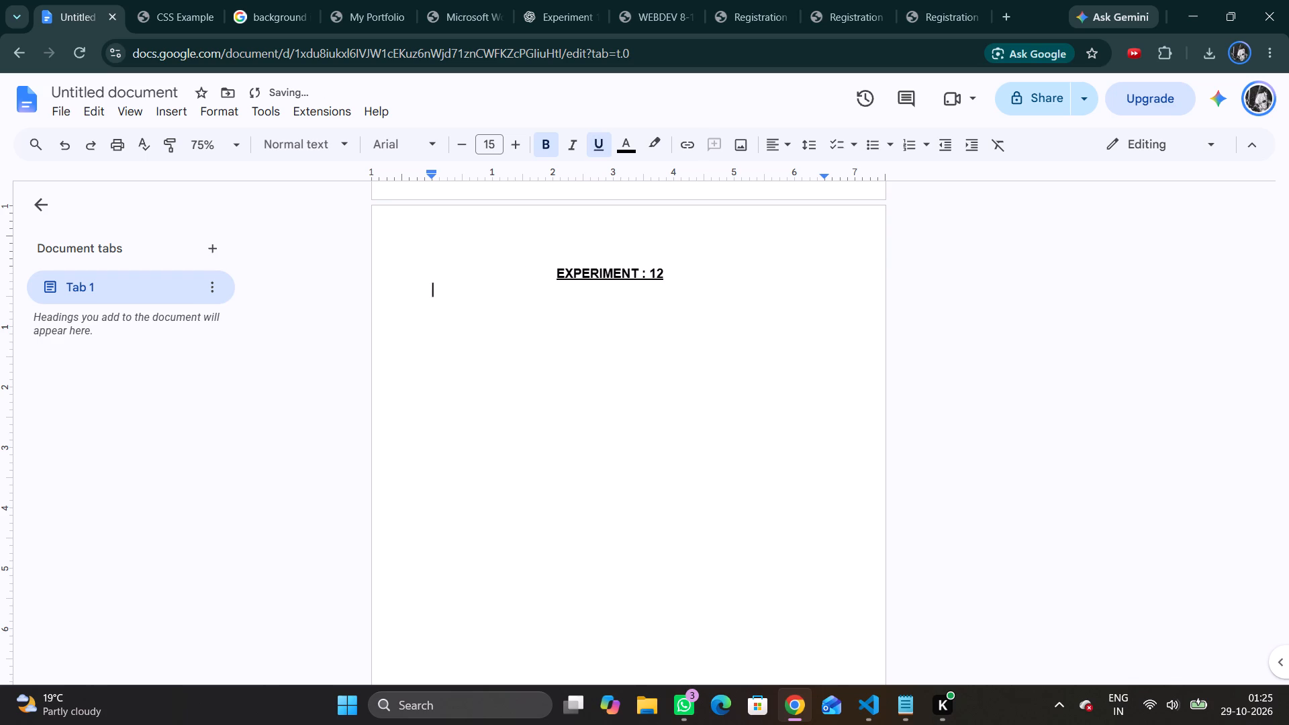
pyautogui.click(453, 143)
pyautogui.click(605, 136)
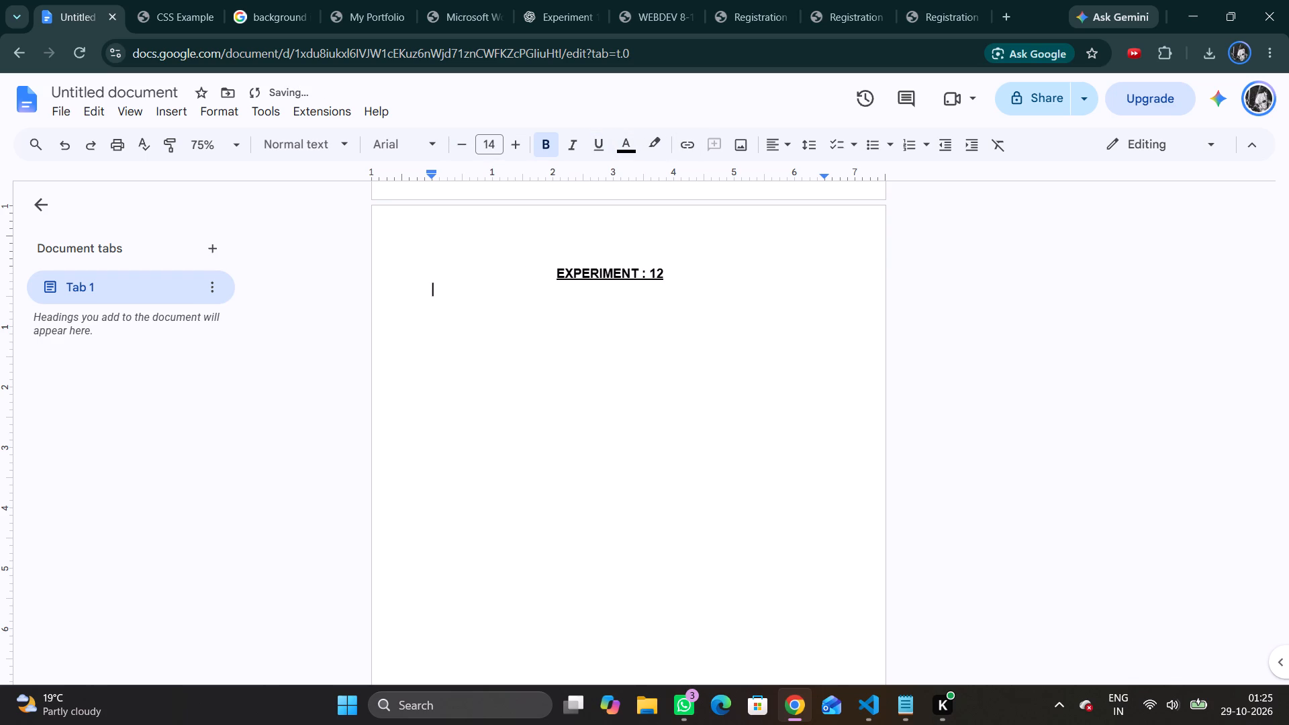
pyautogui.write('AIM l --')
pyautogui.press('BackSpace')
pyautogui.press('BackSpace')
pyautogui.press('BackSpace')
pyautogui.press('BackSpace')
pyautogui.press('BackSpace')
pyautogui.write(':')
pyautogui.press('space')
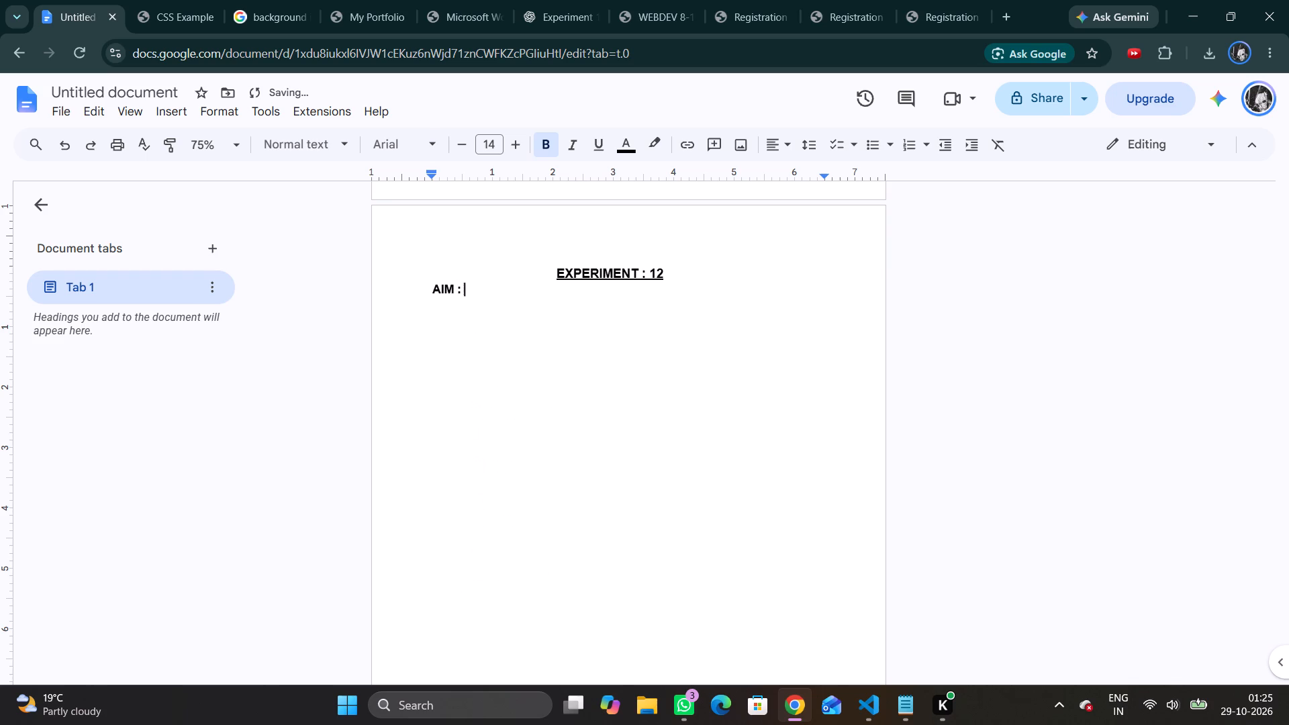
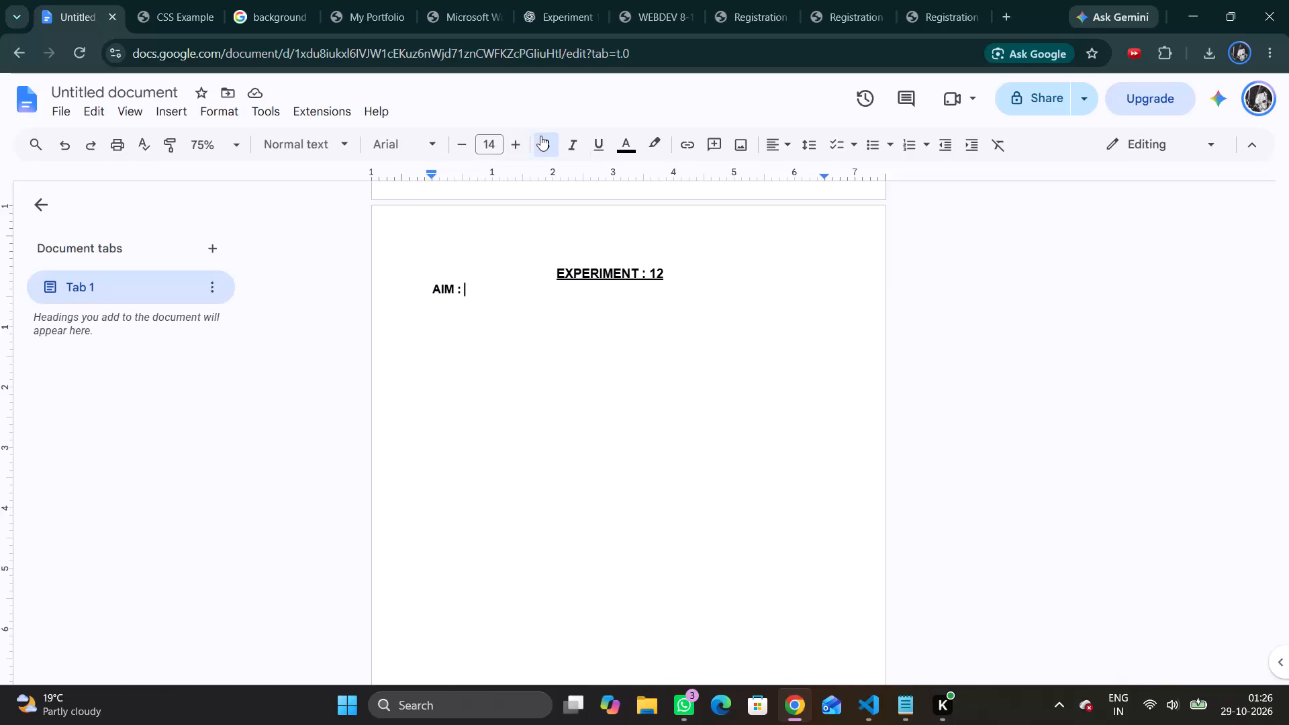
# Paste the Experiment 12 aim about an html page with month and year combo boxes displaying a calendar using javascript after the "AIM :" label.
pyautogui.hotkey('ctrl', 'v')
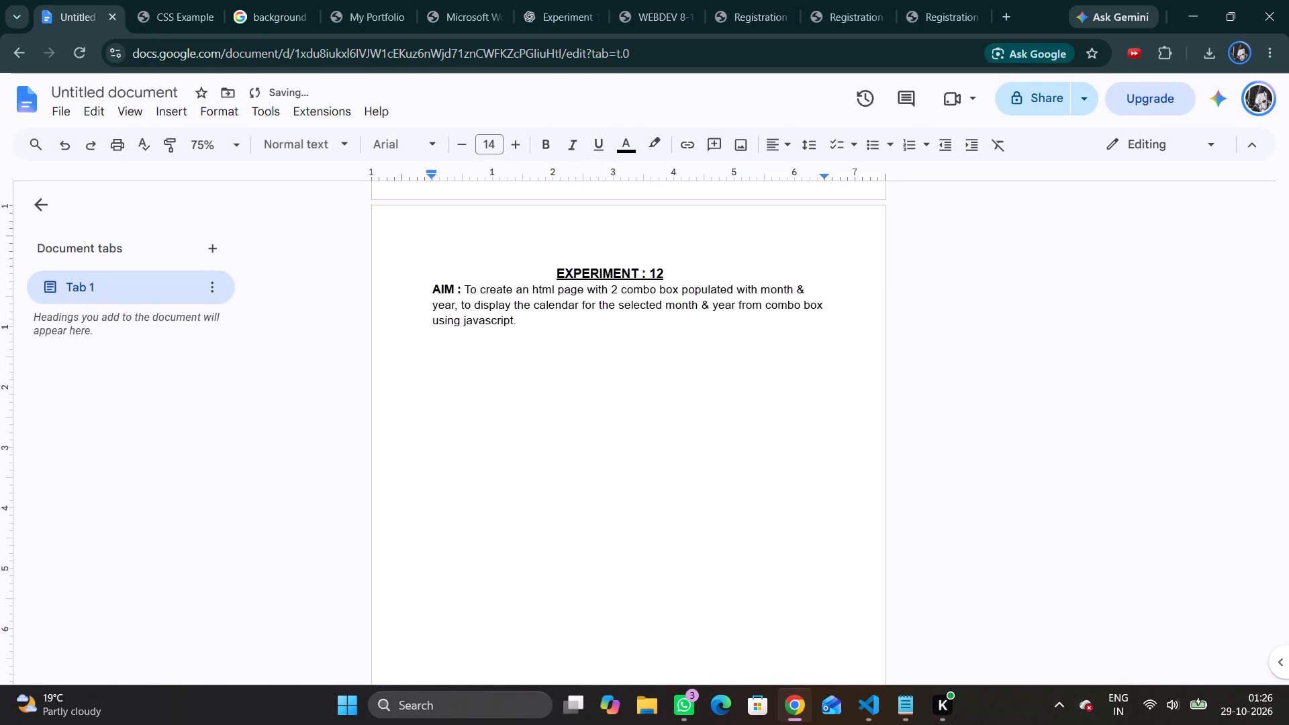
# Replace the word "AIM" with "OBJECTIVE" in the label under the Experiment 12 heading.
pyautogui.click(455, 290)
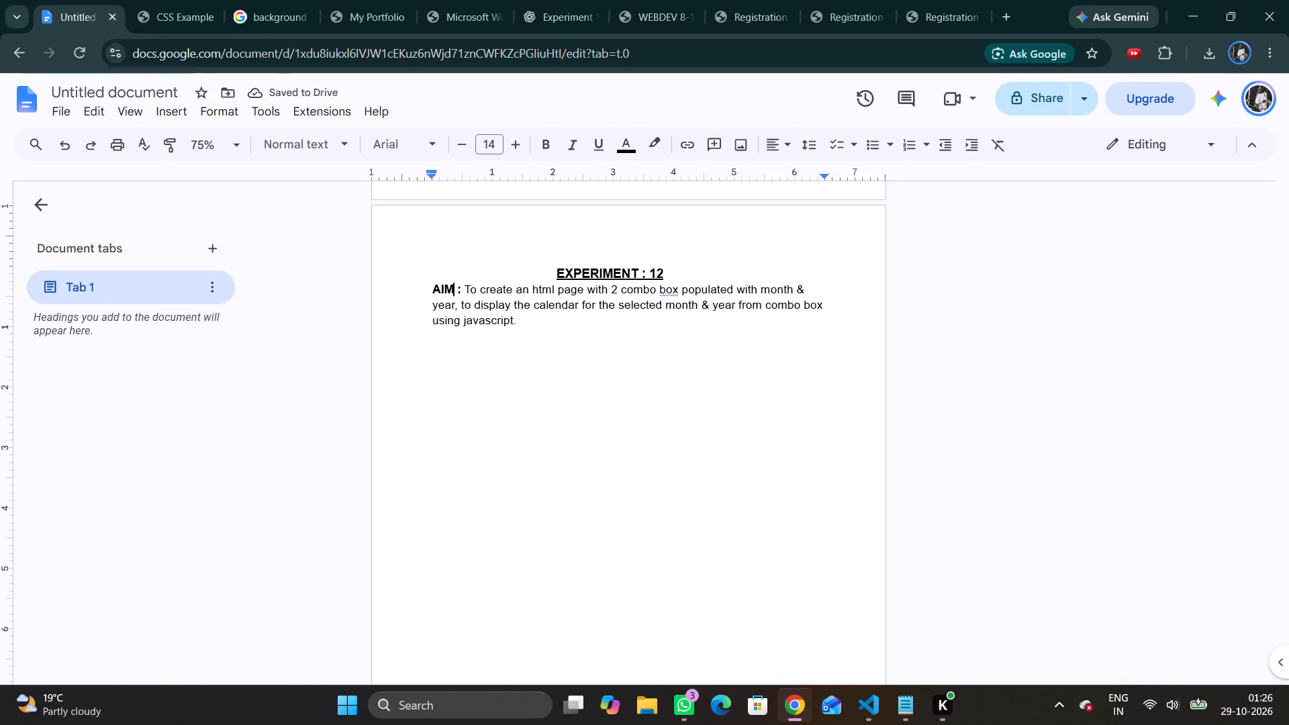
pyautogui.press('BackSpace')
pyautogui.press('BackSpace')
pyautogui.press('BackSpace')
pyautogui.write('OBJECTI')
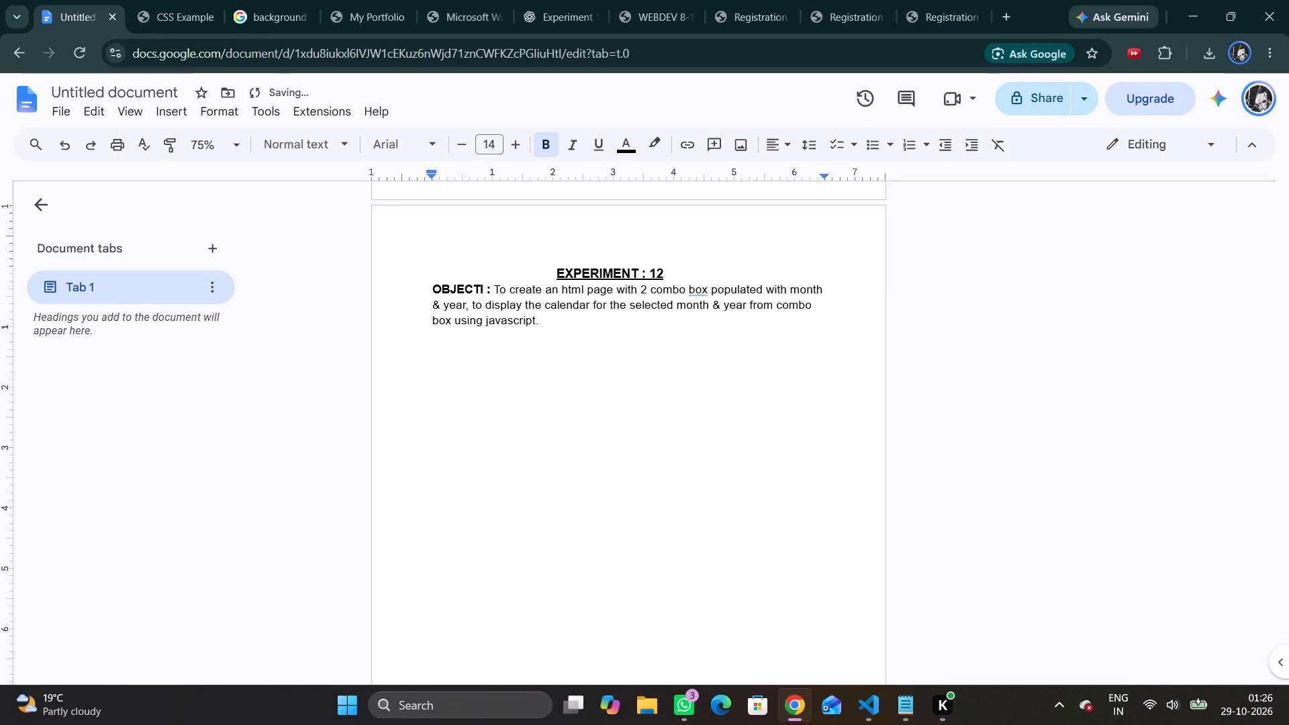
pyautogui.write('VE')
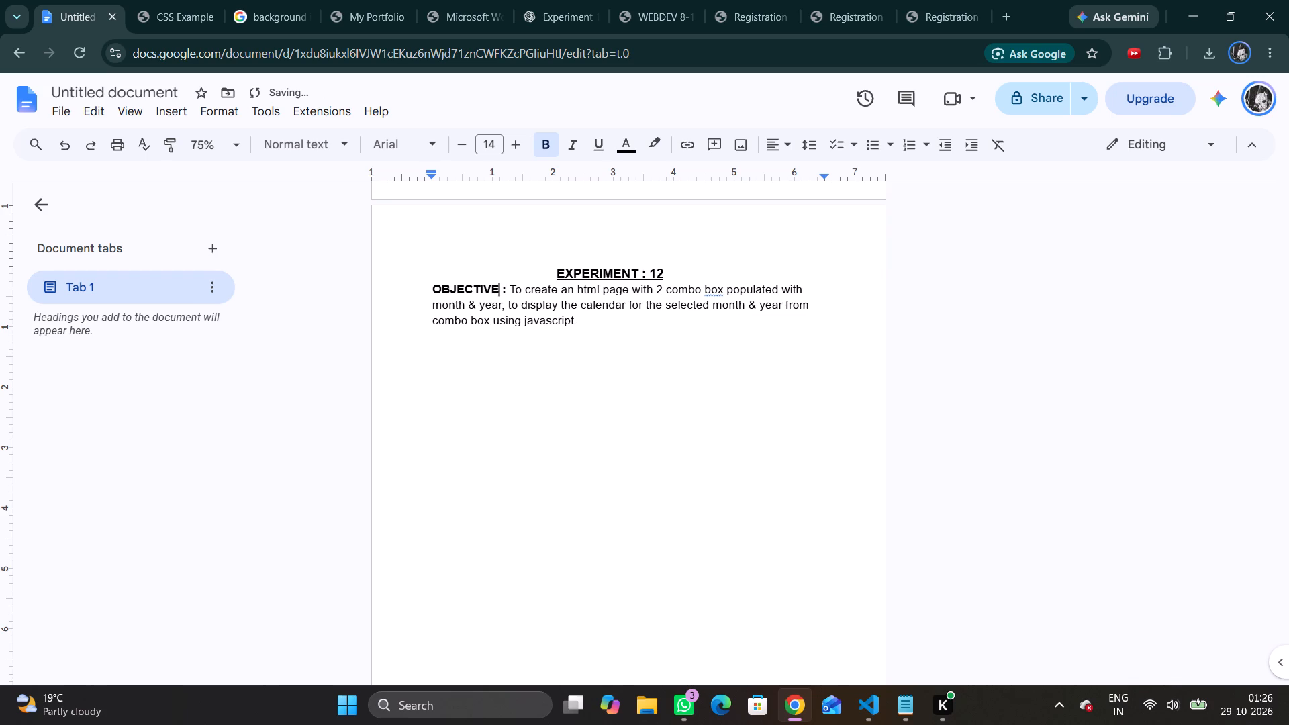
# Examine which labels introduce the task descriptions in the earlier experiments, starting from Experiment 8 on the first page.
pyautogui.scroll(10, 579, 289)
pyautogui.scroll(15, 579, 289)
pyautogui.scroll(12, 579, 289)
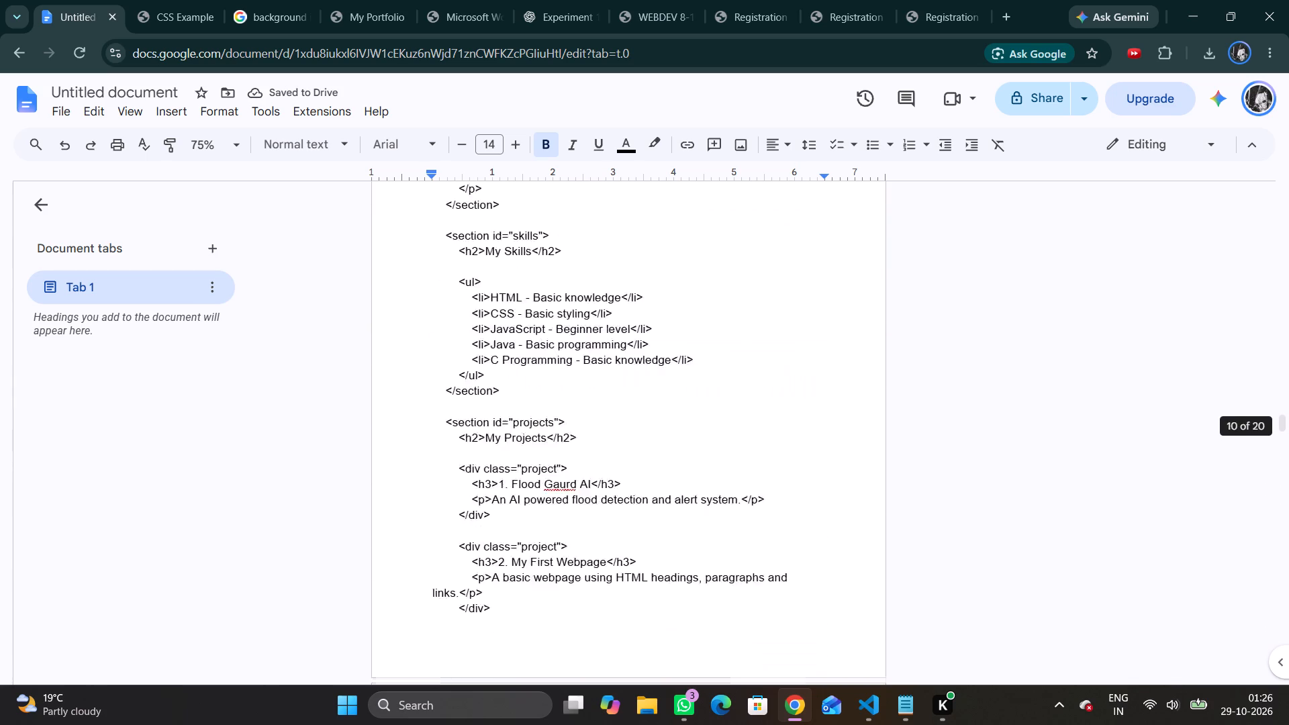
pyautogui.scroll(13, 579, 289)
pyautogui.scroll(14, 579, 289)
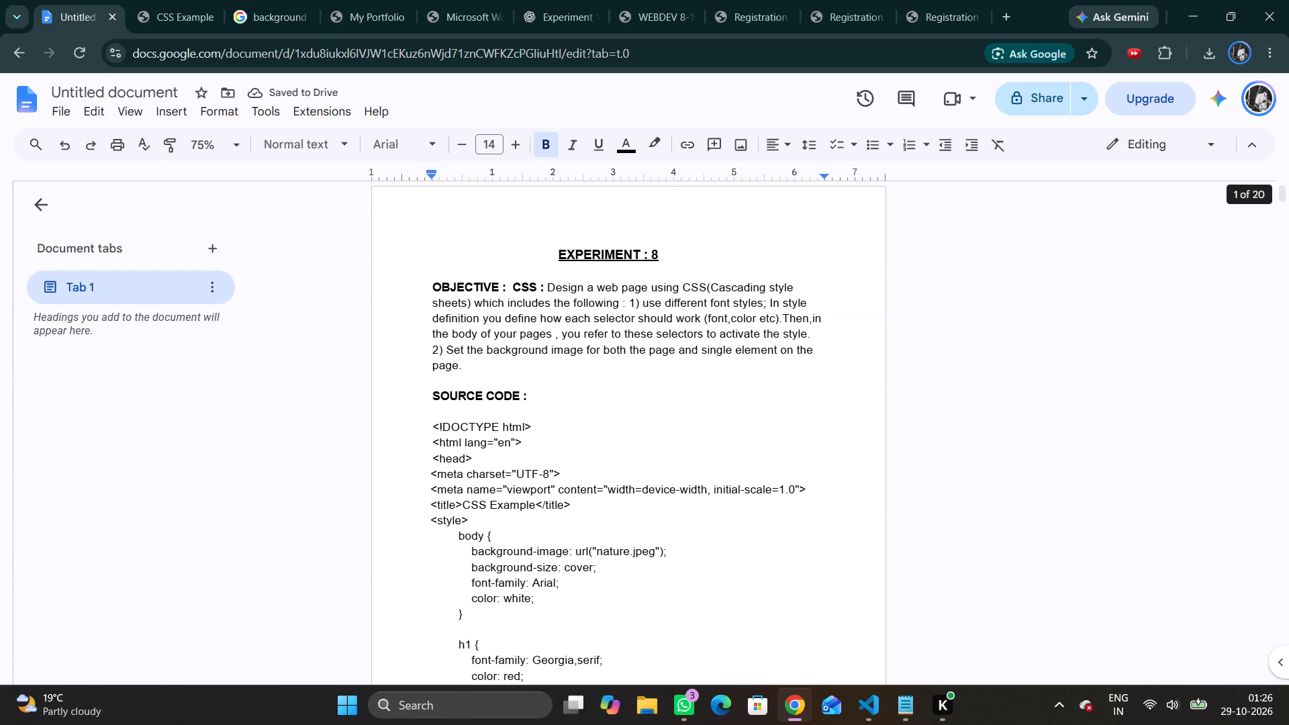
pyautogui.scroll(-14, 579, 289)
pyautogui.scroll(1, 579, 289)
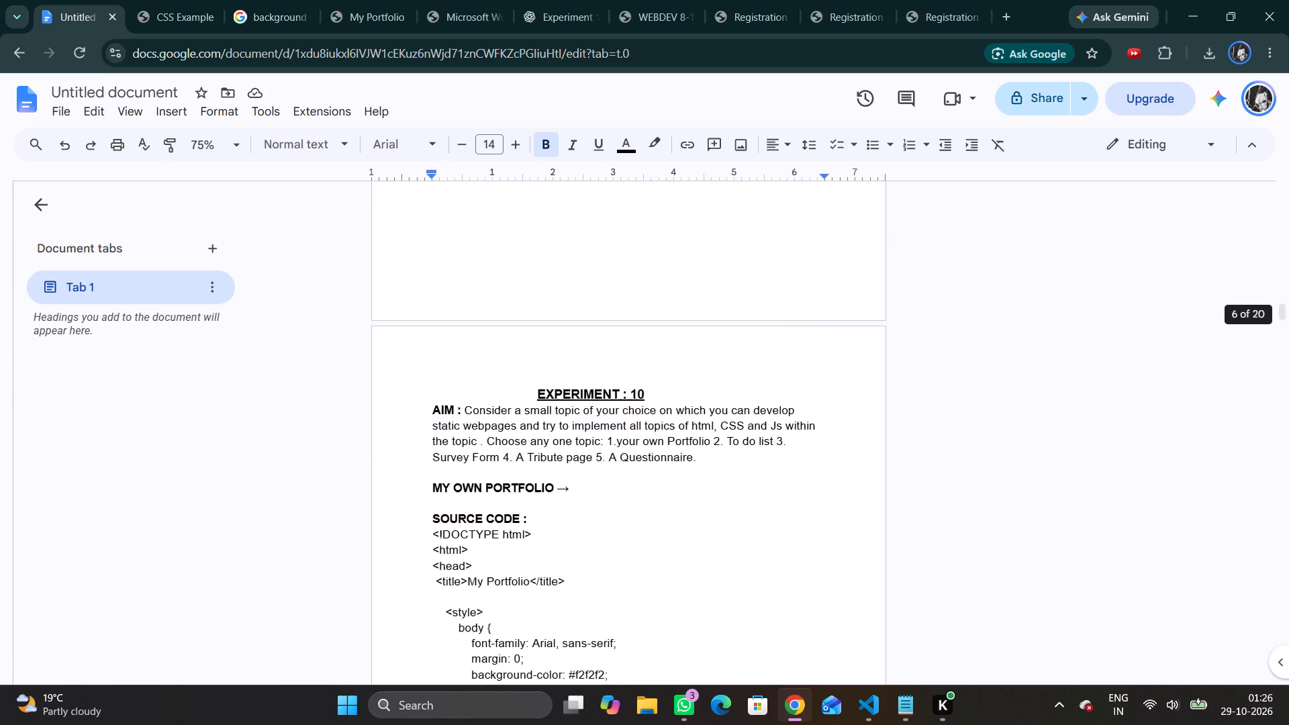
pyautogui.scroll(1, 579, 289)
pyautogui.scroll(-7, 579, 289)
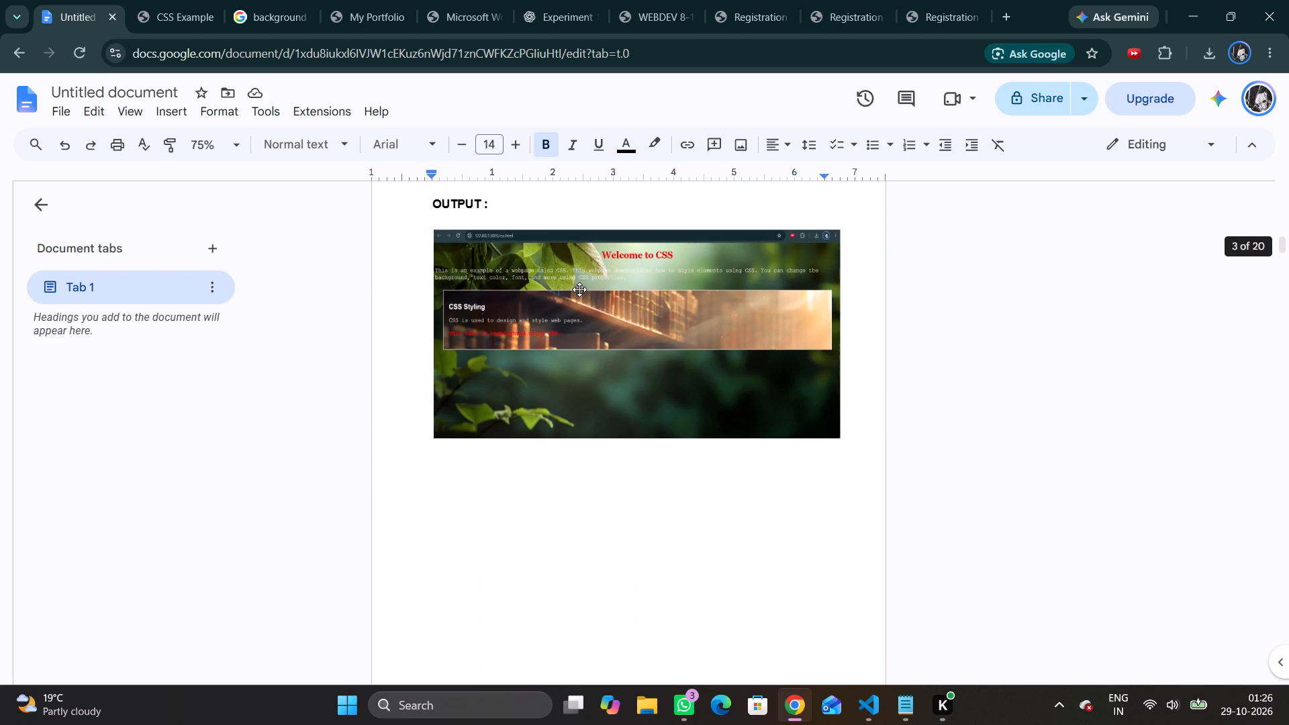
# Replace the word "AIM" with "OBJECTIVE" in the label under the Experiment 9 heading.
pyautogui.scroll(-6, 579, 289)
pyautogui.scroll(1, 579, 289)
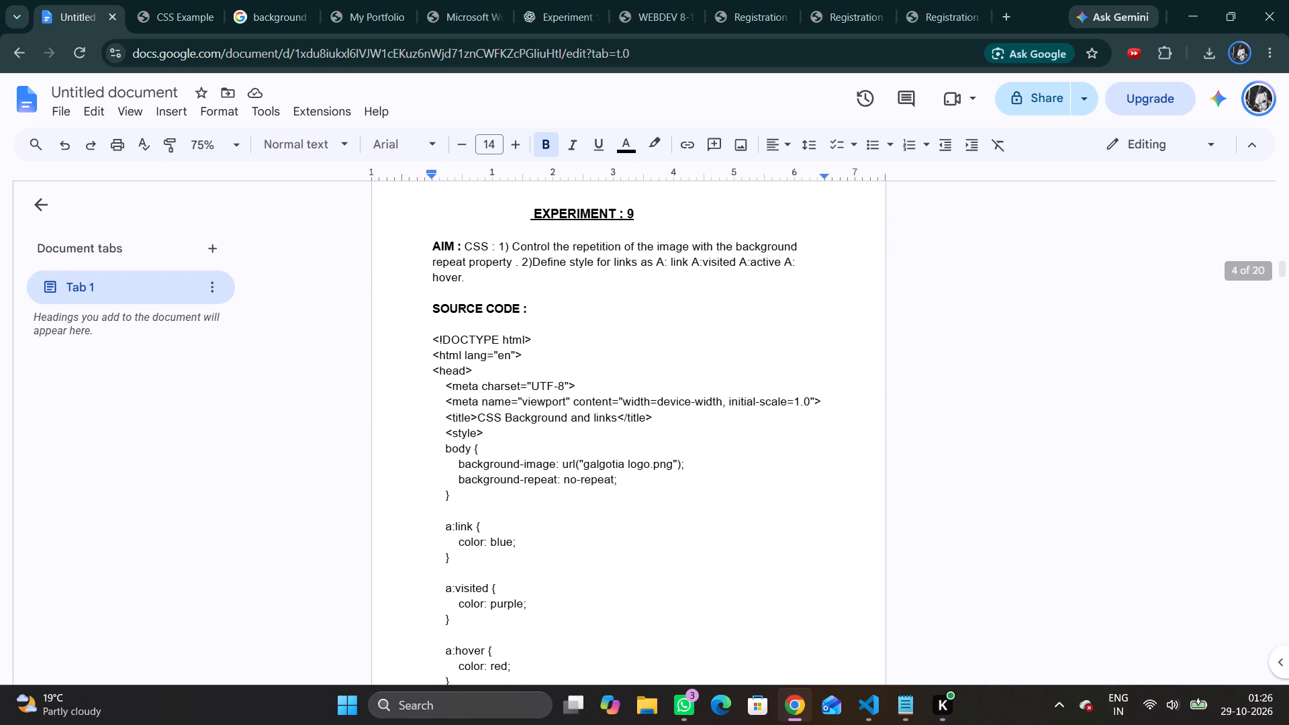
pyautogui.scroll(1, 579, 289)
pyautogui.scroll(-4, 579, 289)
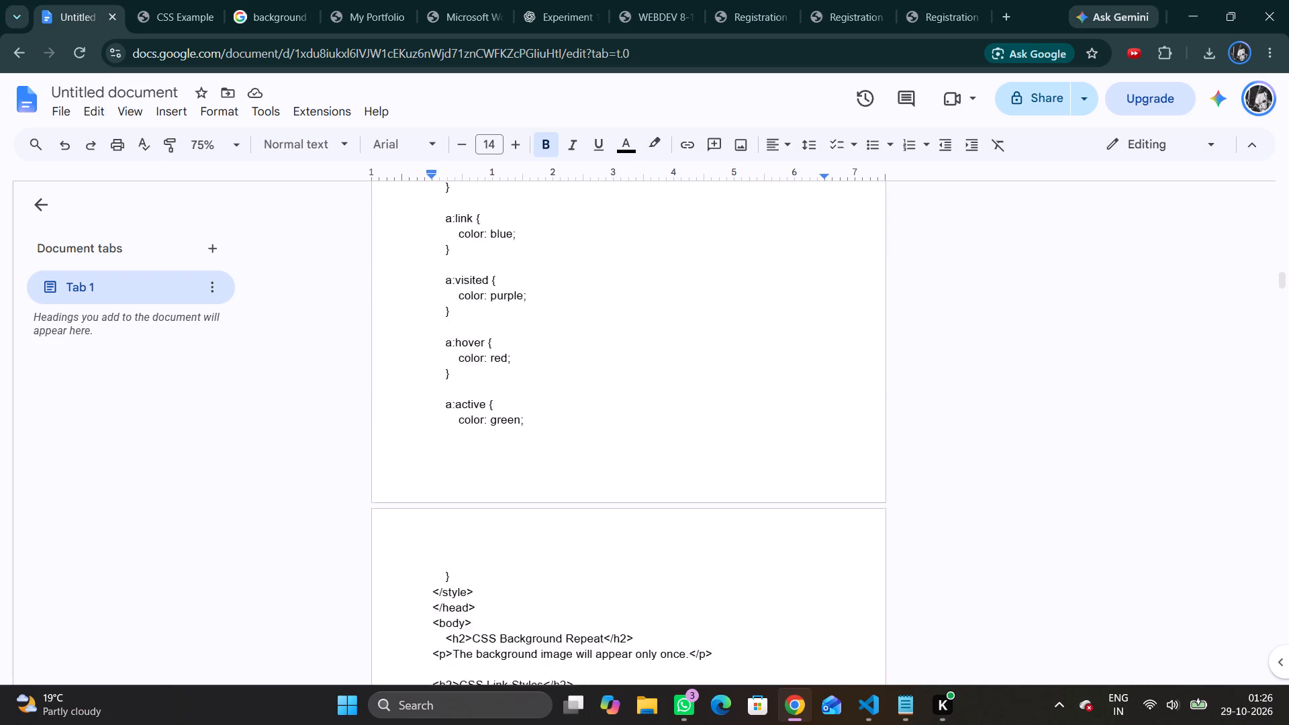
pyautogui.scroll(-3, 579, 289)
pyautogui.scroll(8, 579, 289)
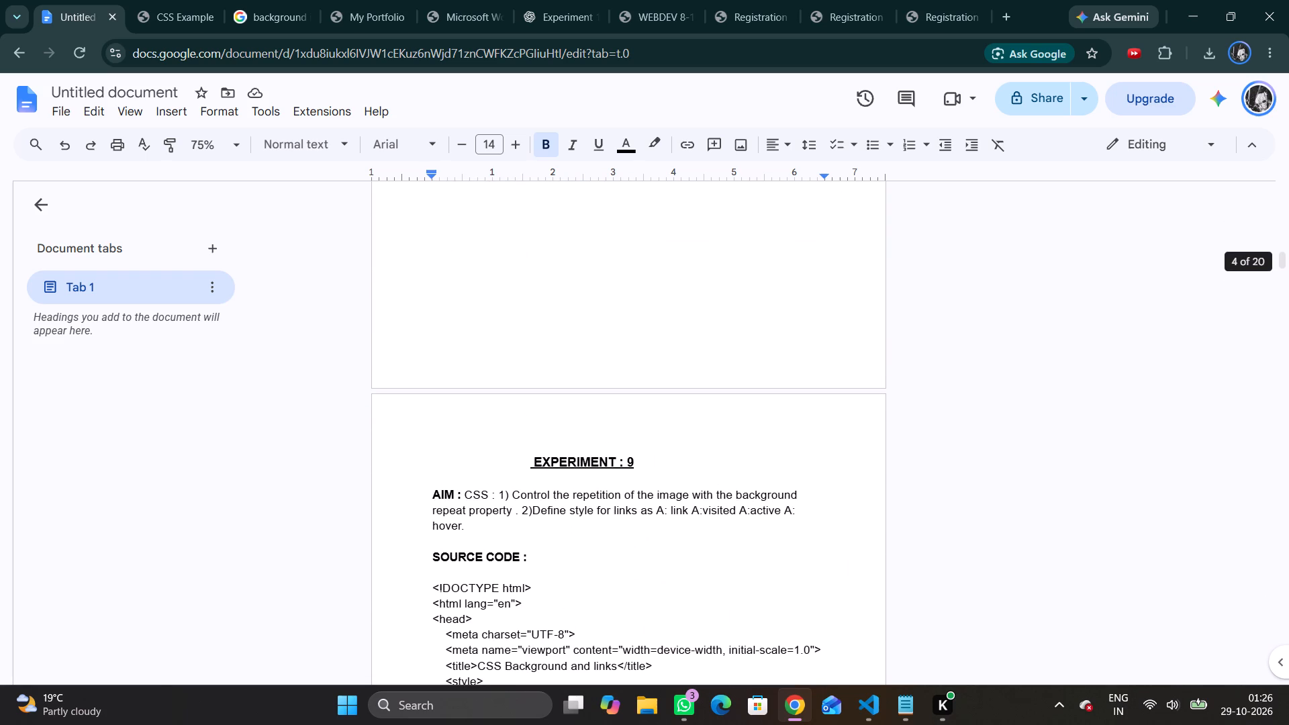
pyautogui.click(452, 499)
pyautogui.press('BackSpace')
pyautogui.press('BackSpace')
pyautogui.press('BackSpace')
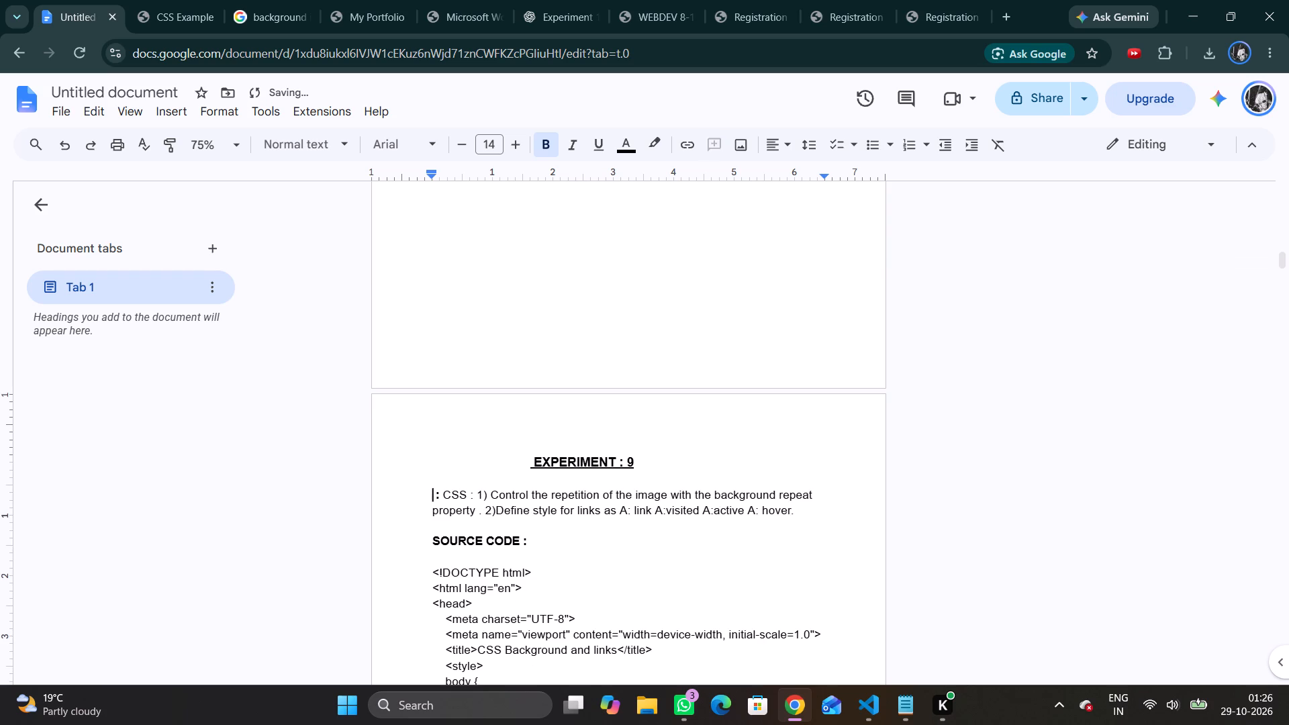
pyautogui.write('OBJECTIVE')
# Replace the word "AIM" with "OBJECTIVE" in the label under the Experiment 10 heading.
pyautogui.scroll(-2, 452, 499)
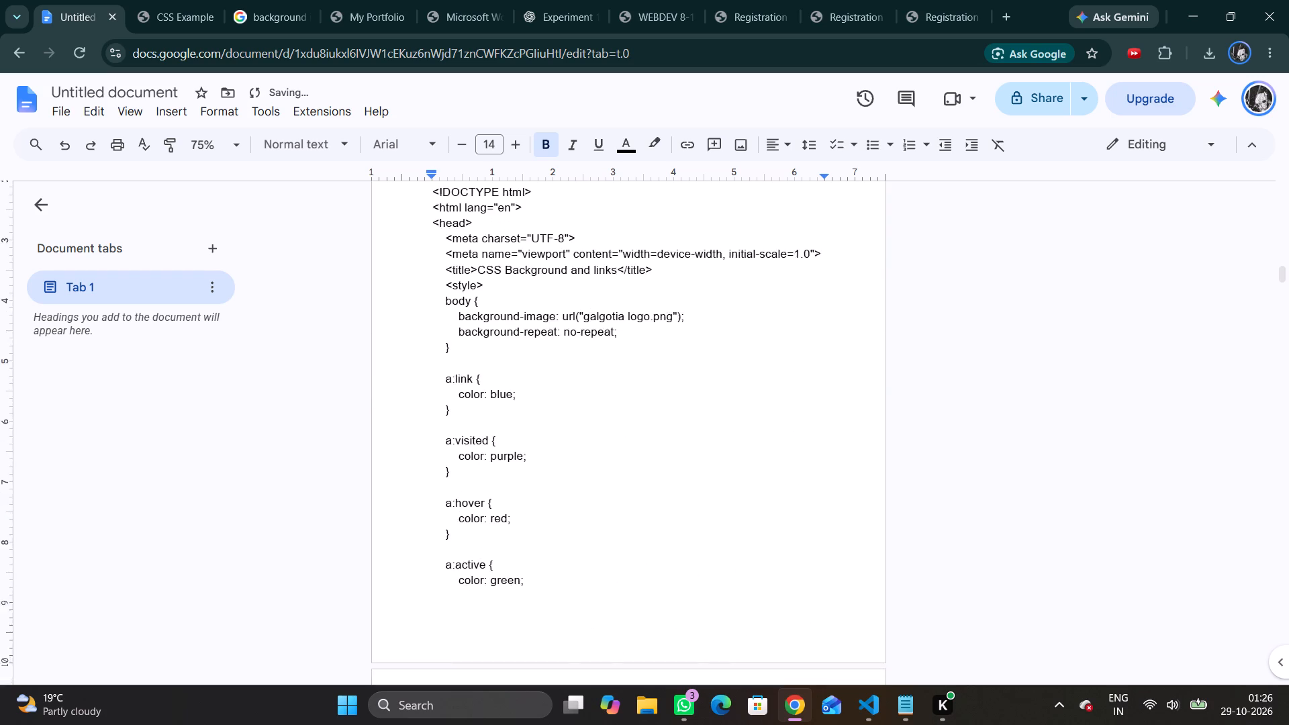
pyautogui.scroll(-7, 452, 499)
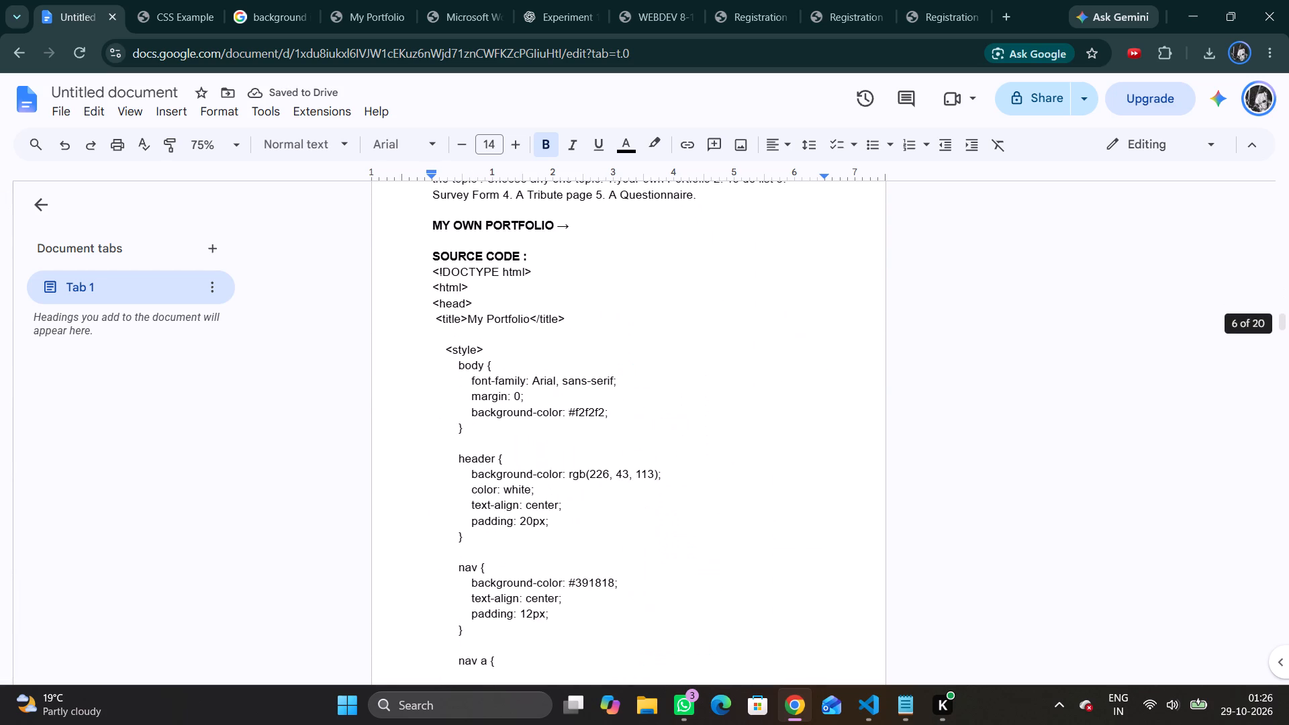
pyautogui.scroll(1, 452, 499)
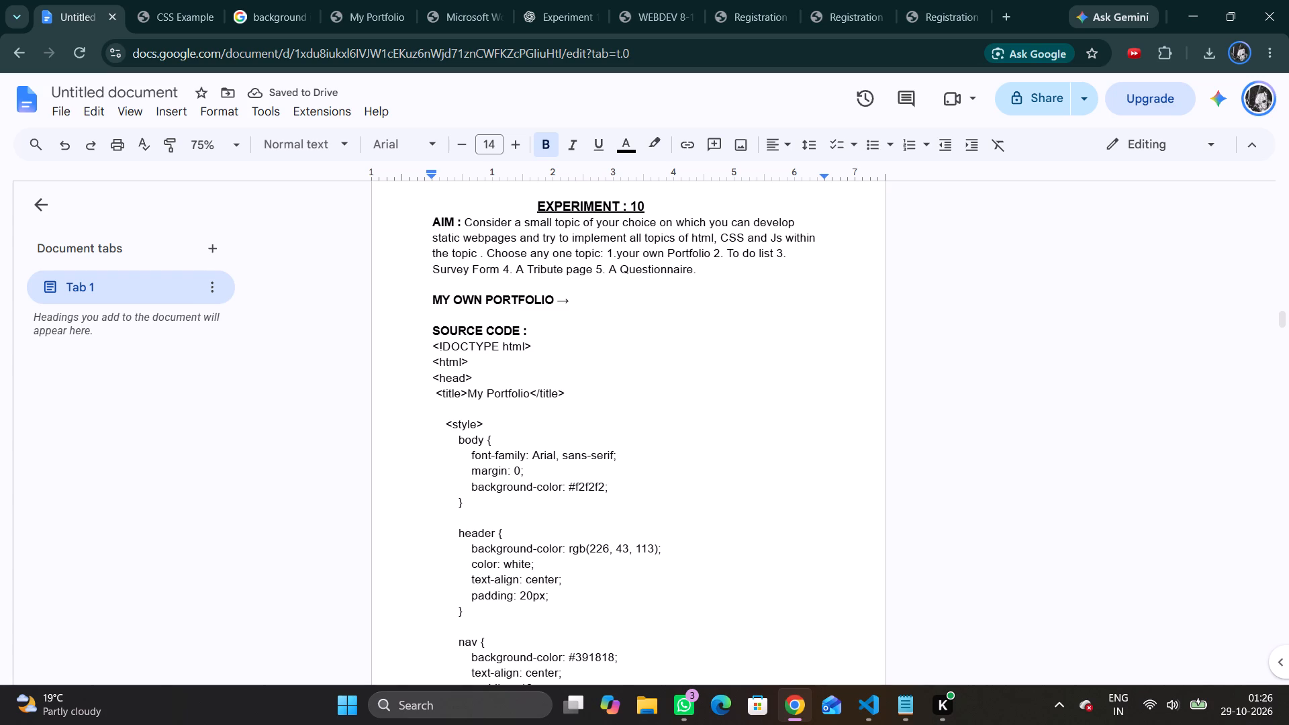
pyautogui.click(454, 220)
pyautogui.press('BackSpace')
pyautogui.press('BackSpace')
pyautogui.press('BackSpace')
pyautogui.write('OBJECTIVE')
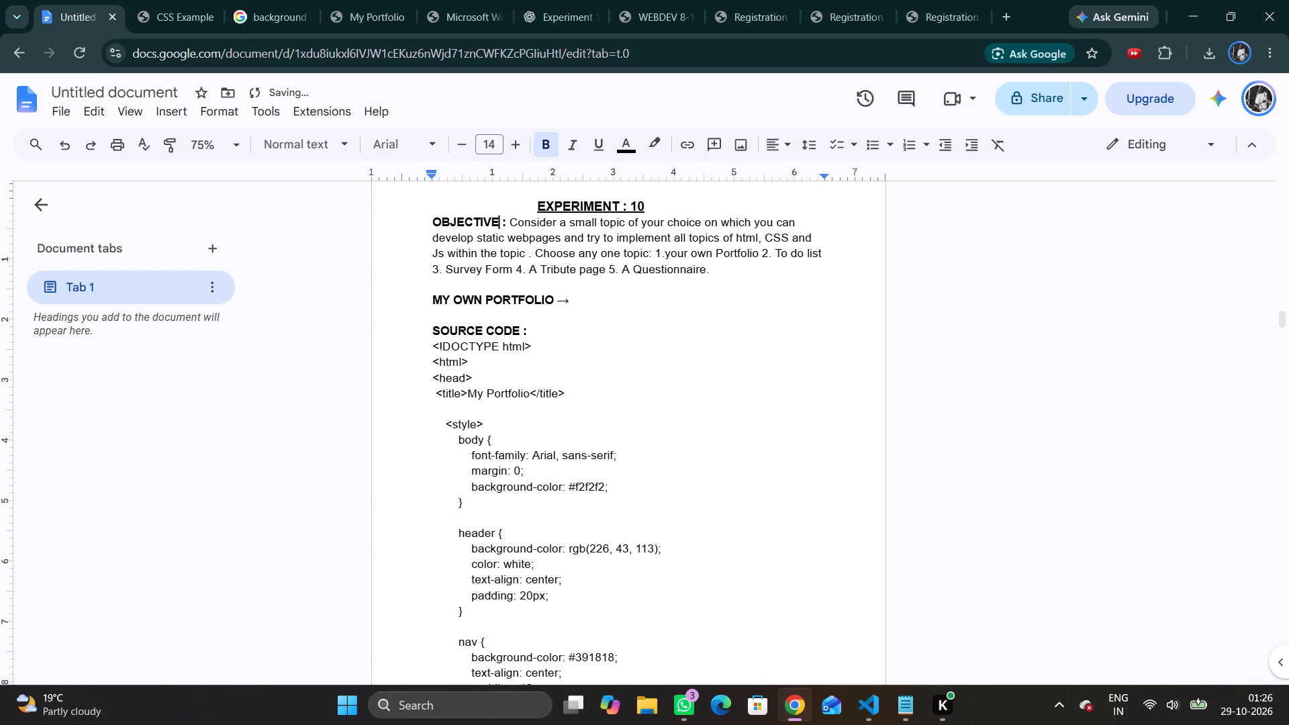
# Look through the document from the Experiment 10 source code to the Experiment 12 page, checking the section labels and outputs.
pyautogui.scroll(-9, 454, 220)
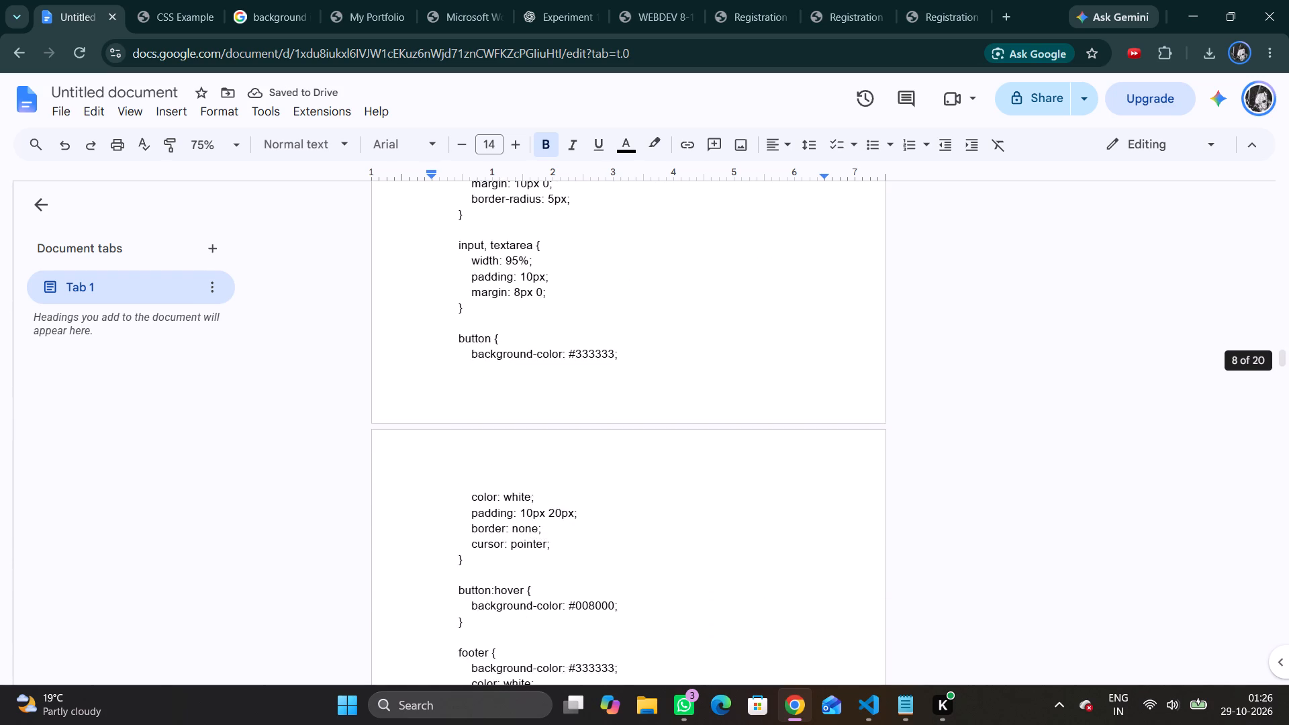
pyautogui.scroll(-10, 454, 220)
pyautogui.scroll(1, 454, 220)
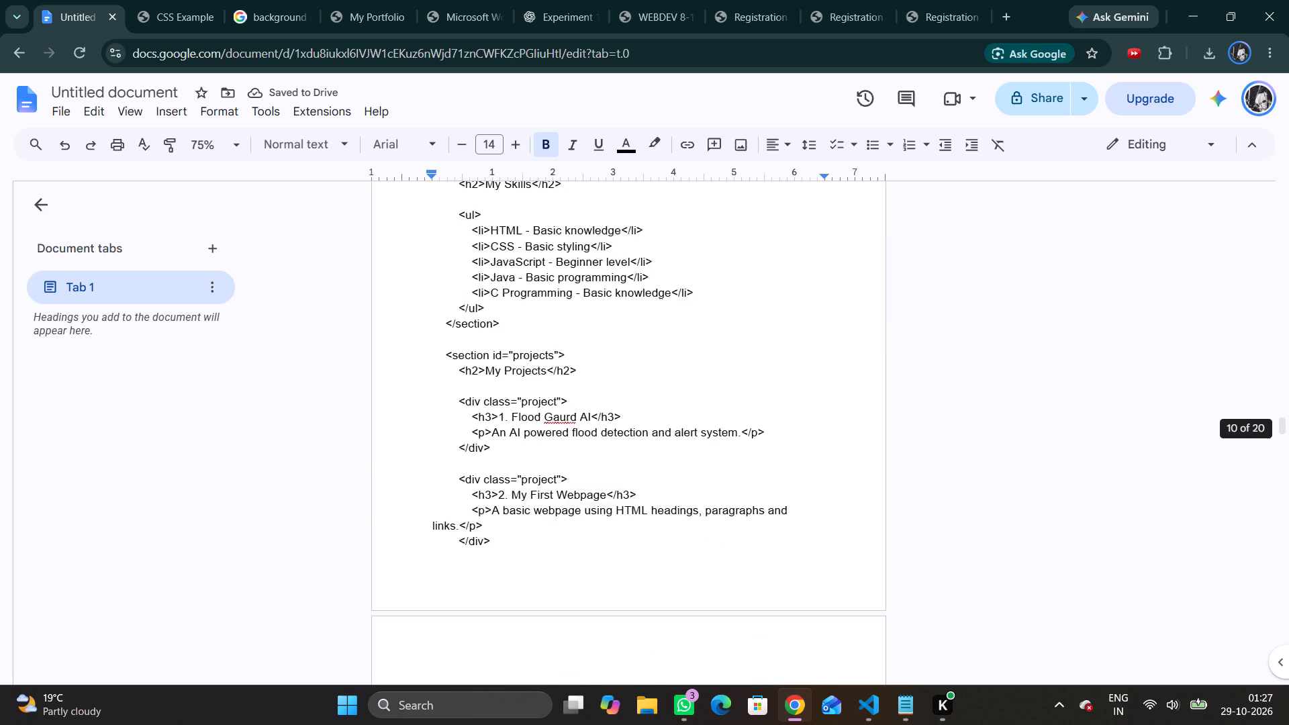
pyautogui.scroll(1, 454, 220)
pyautogui.scroll(-4, 454, 220)
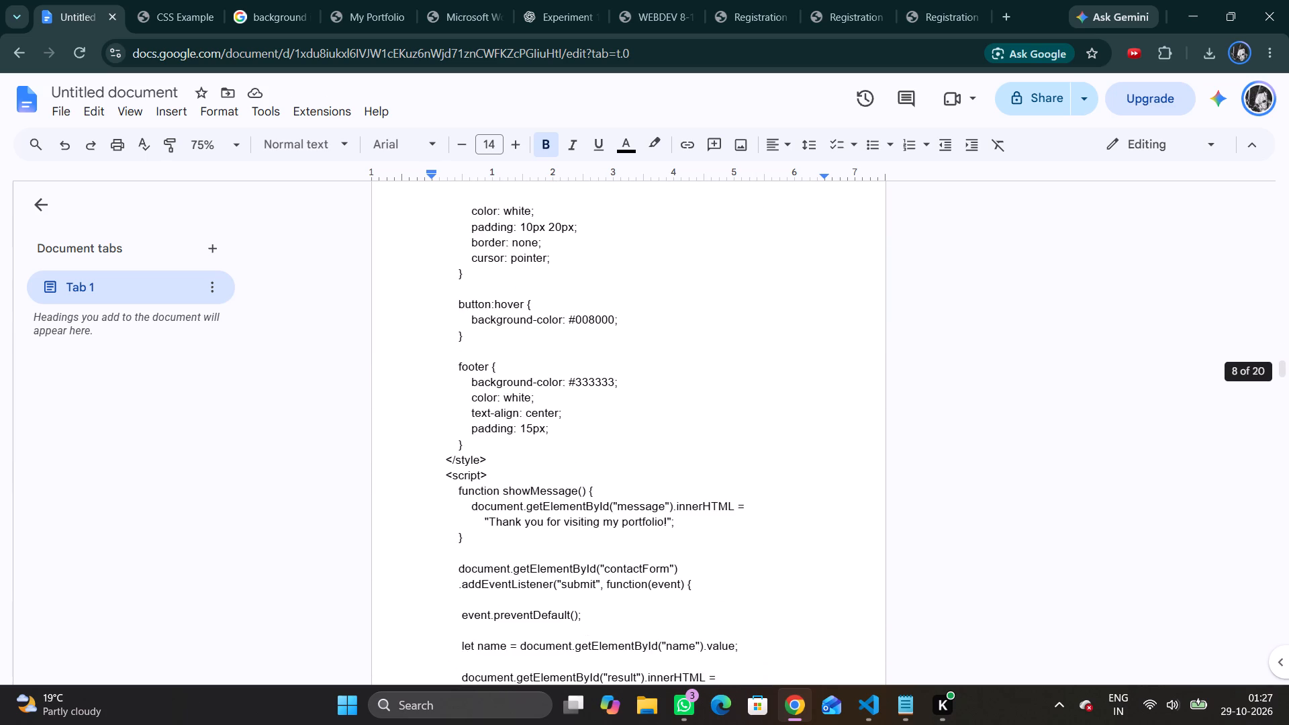
pyautogui.scroll(-7, 454, 220)
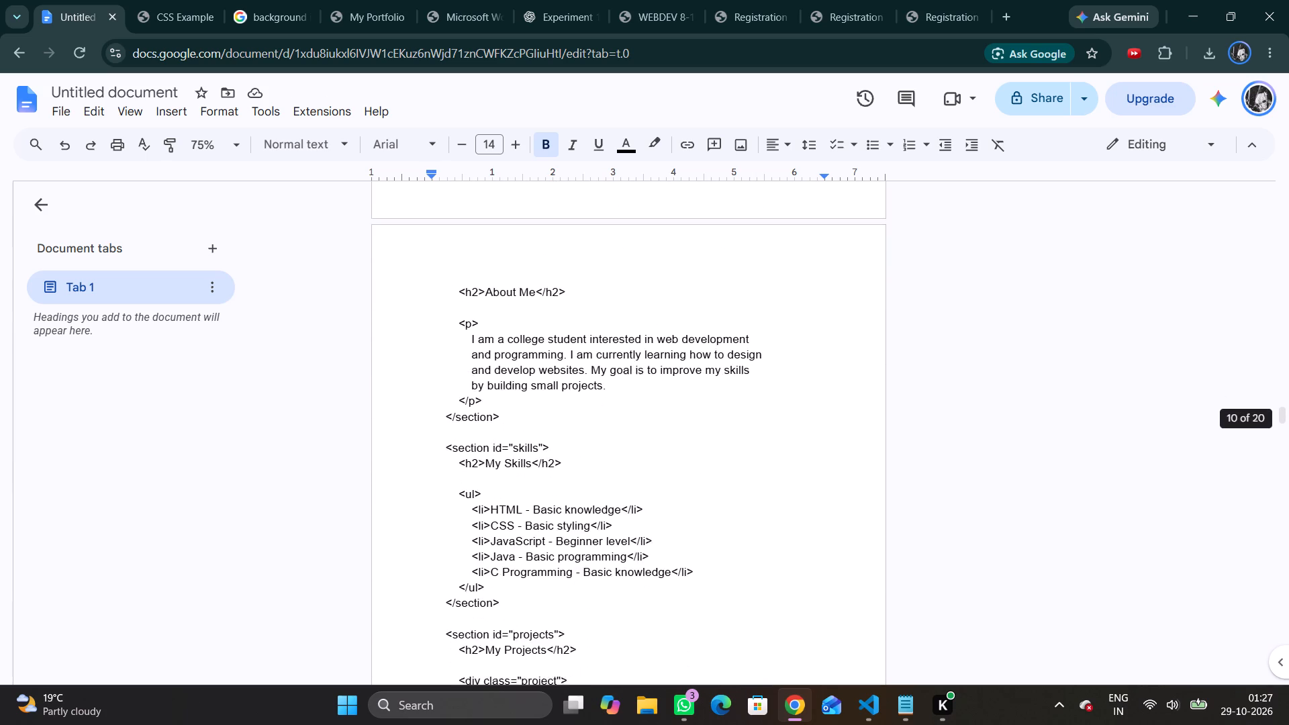
pyautogui.scroll(-6, 454, 220)
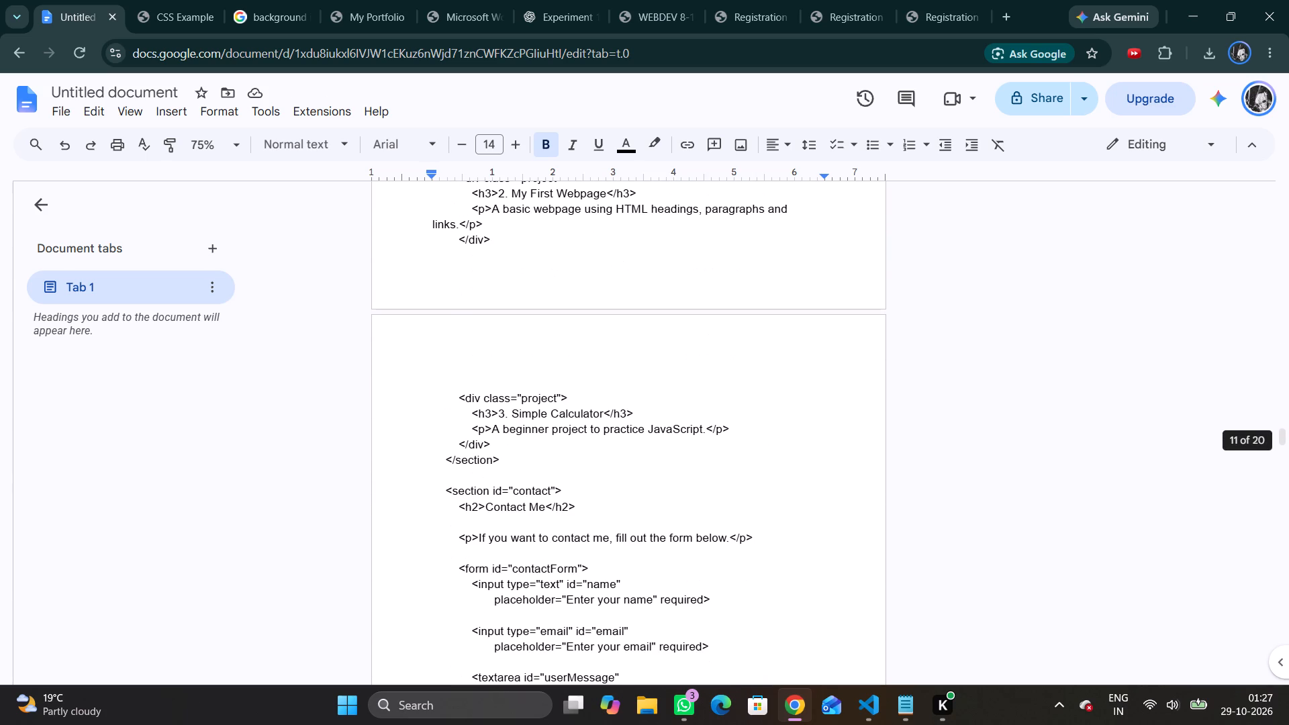
pyautogui.scroll(7, 575, 436)
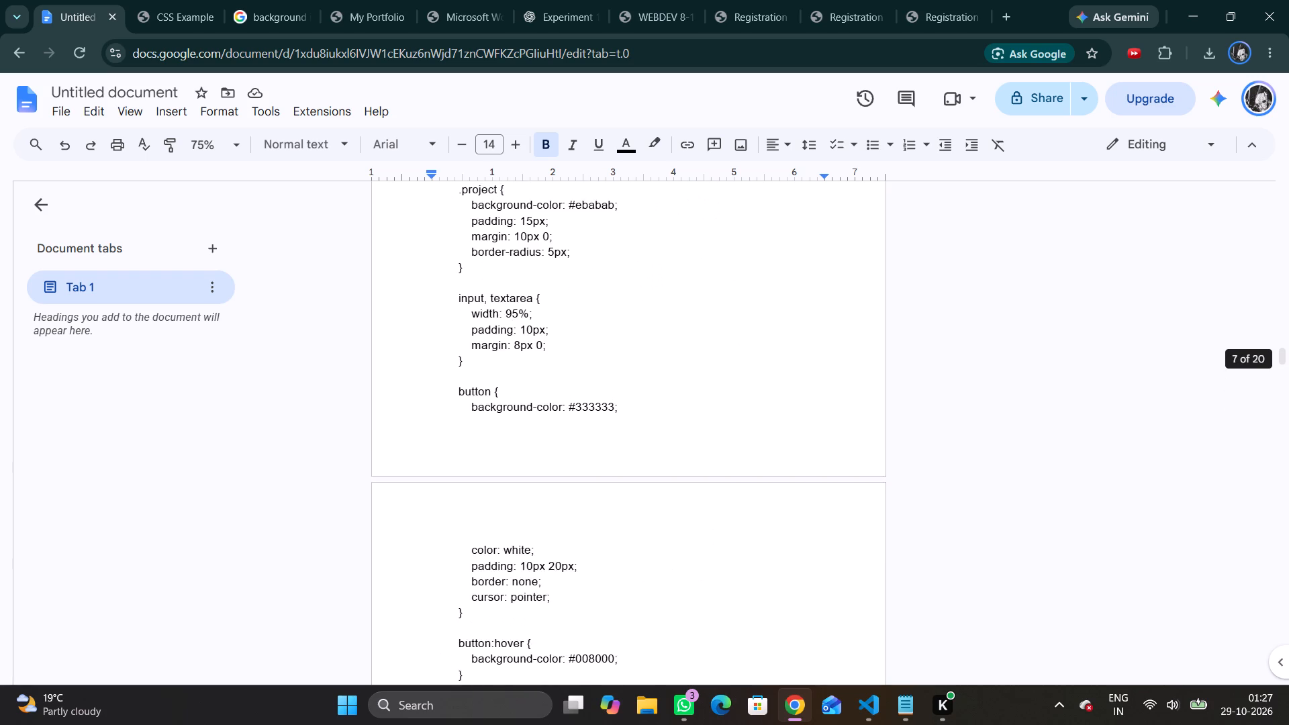
pyautogui.scroll(6, 575, 436)
pyautogui.scroll(-2, 575, 436)
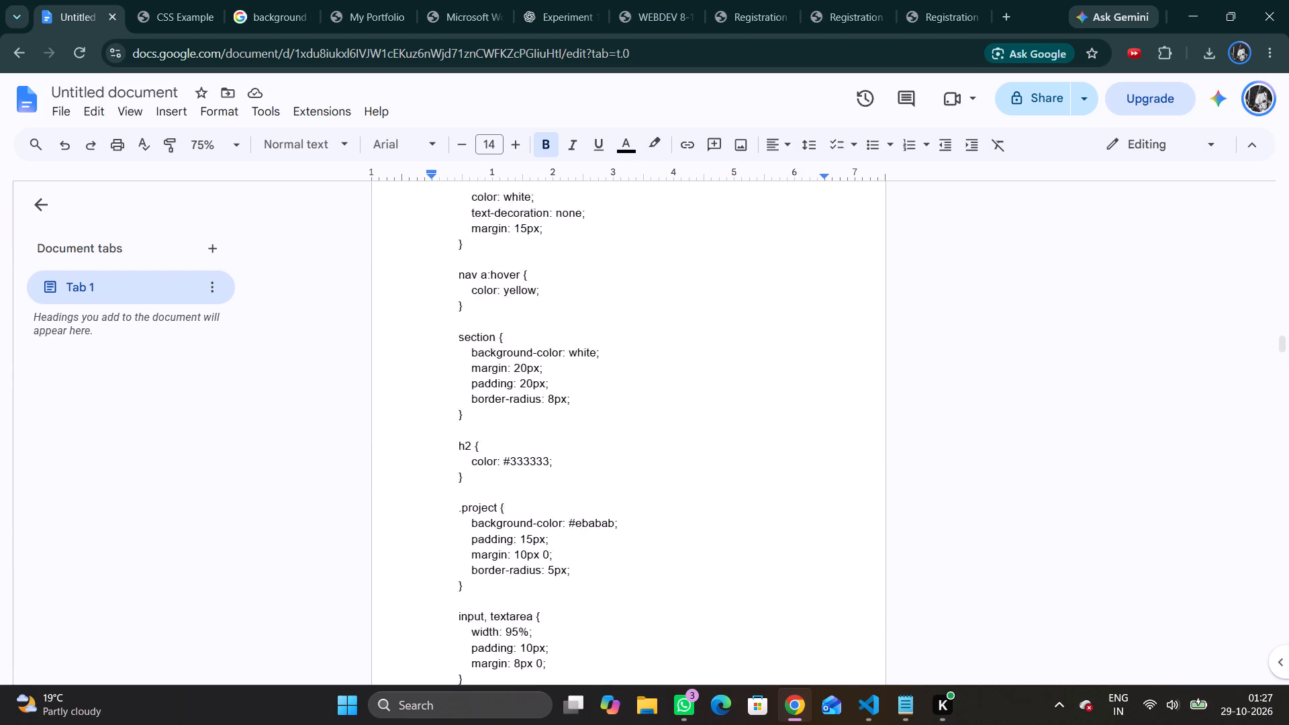
pyautogui.scroll(-4, 575, 436)
pyautogui.scroll(2, 575, 436)
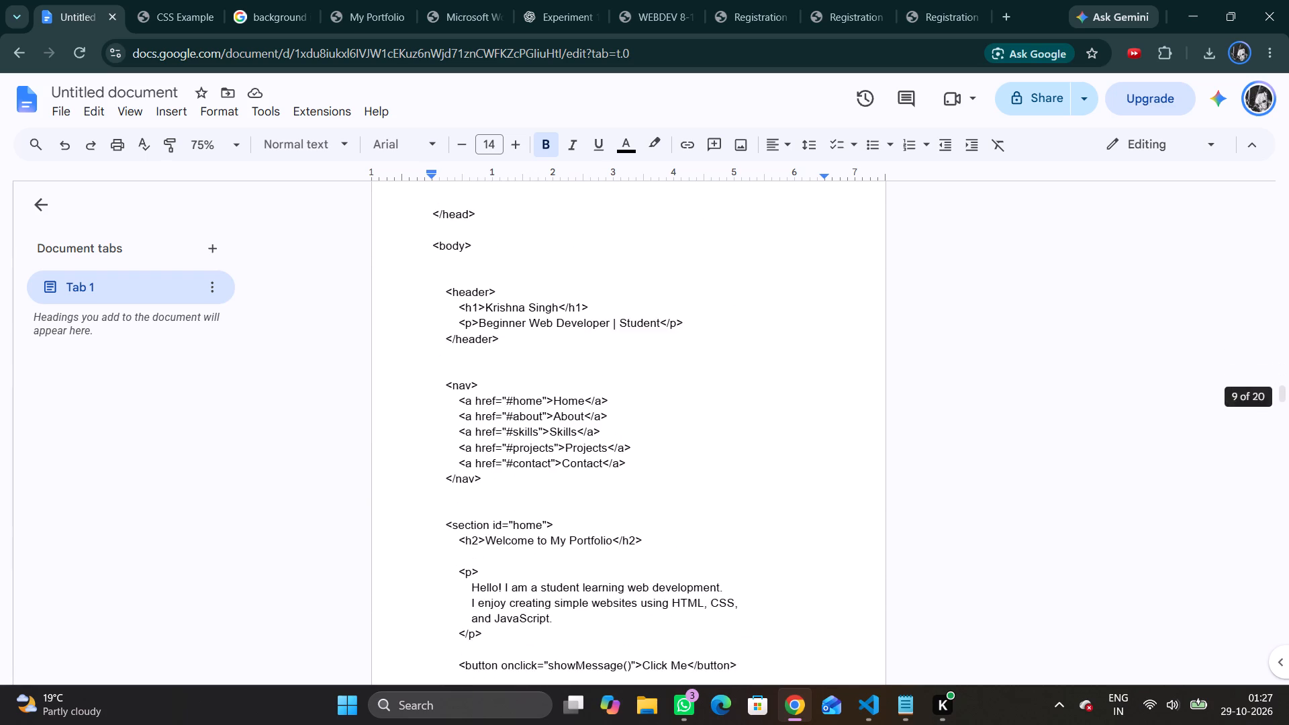
pyautogui.scroll(3, 575, 436)
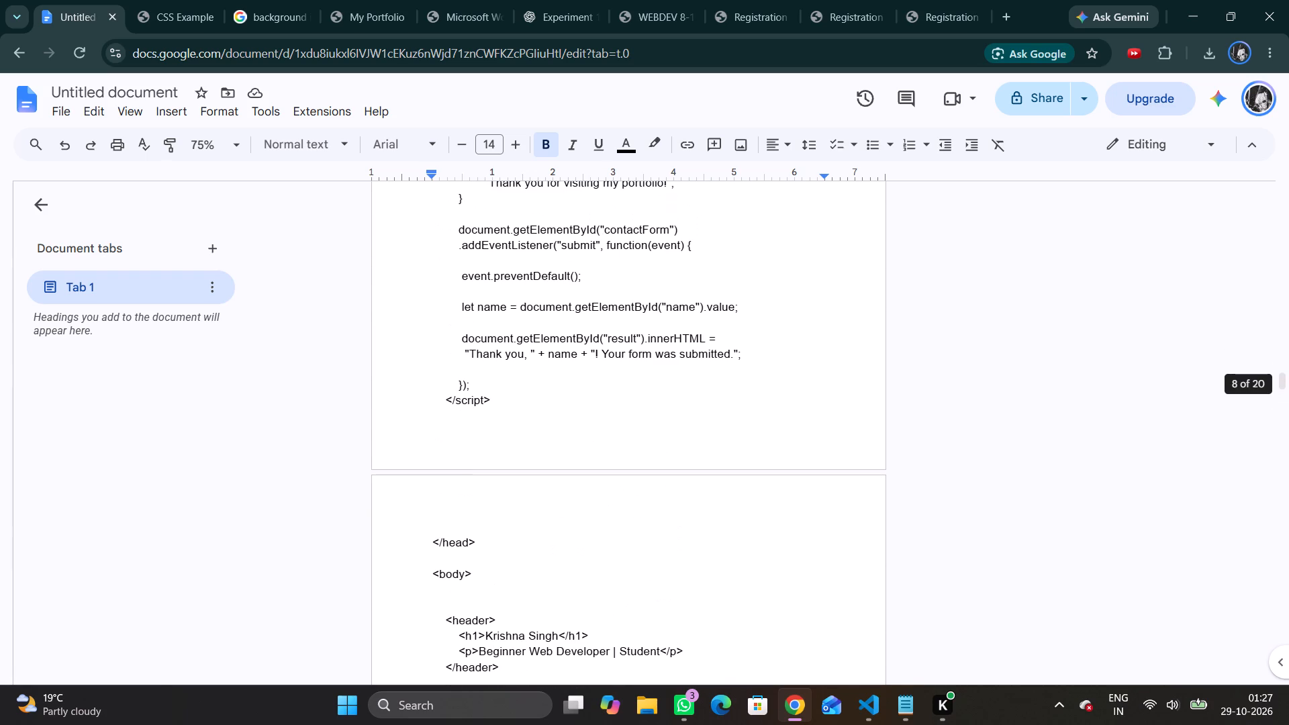
pyautogui.scroll(3, 575, 436)
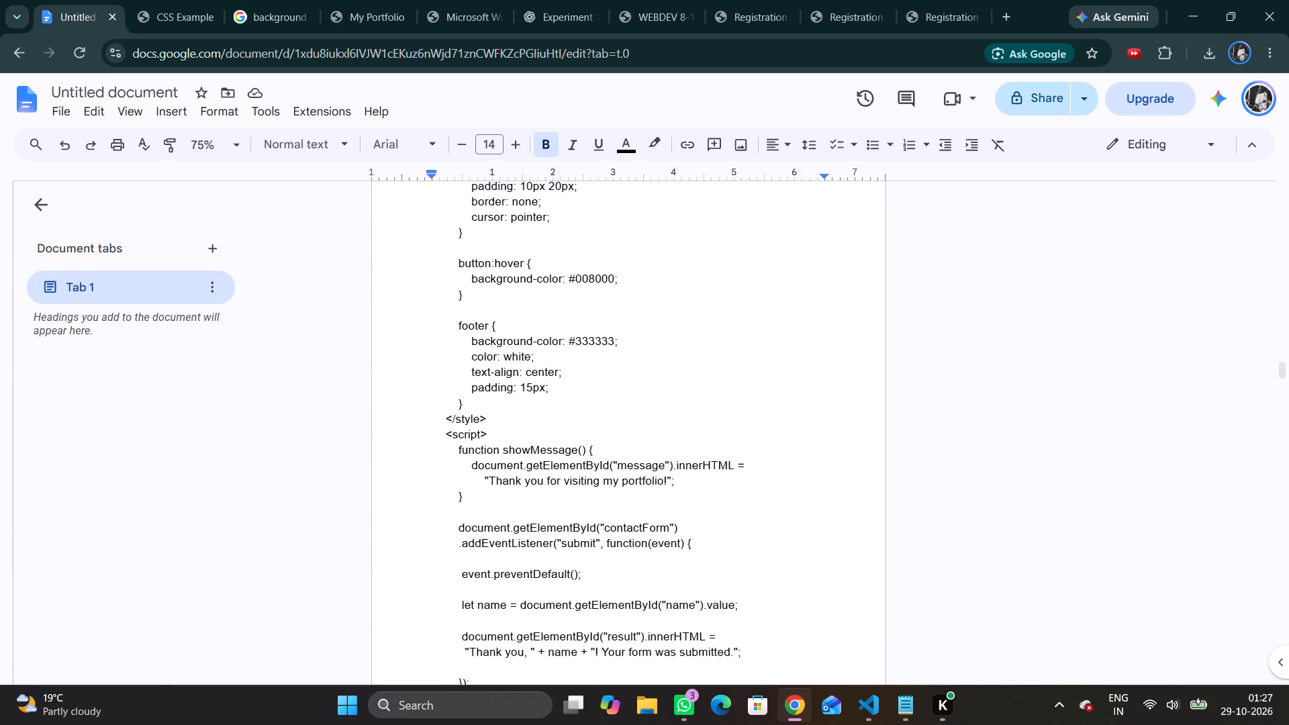
pyautogui.scroll(5, 575, 436)
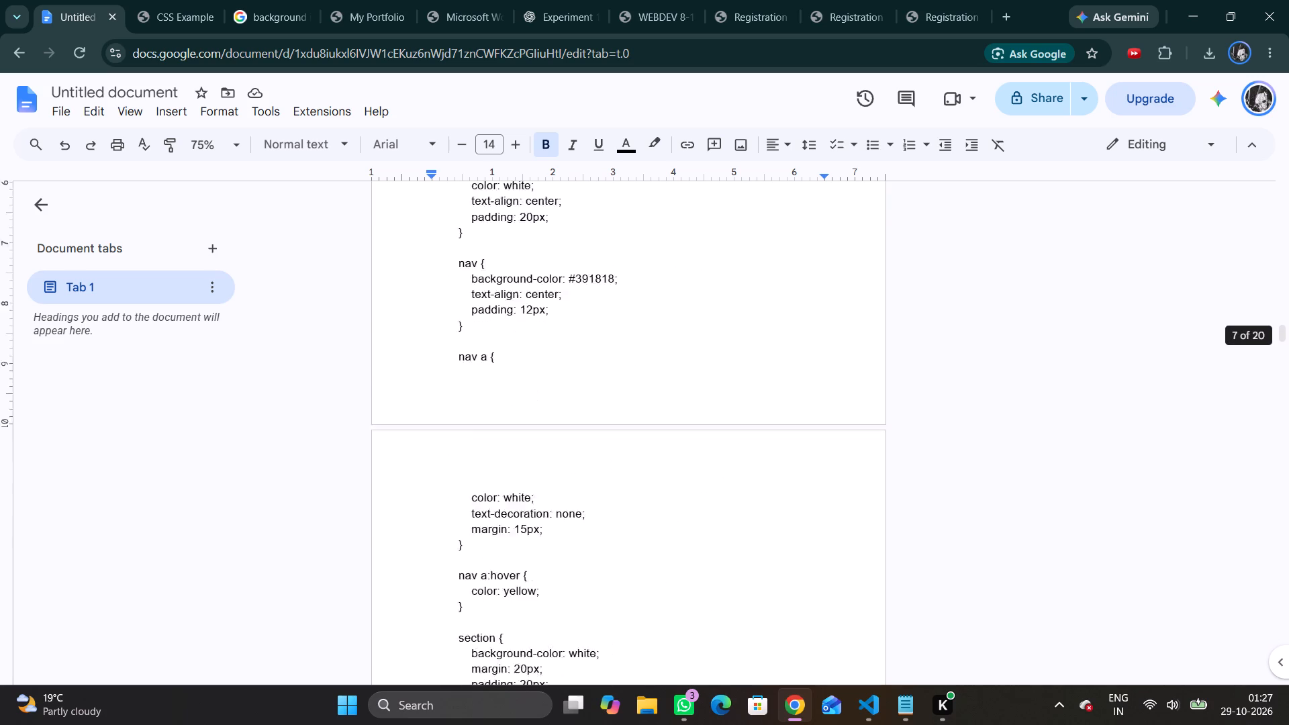
pyautogui.scroll(3, 575, 436)
pyautogui.scroll(-1, 575, 436)
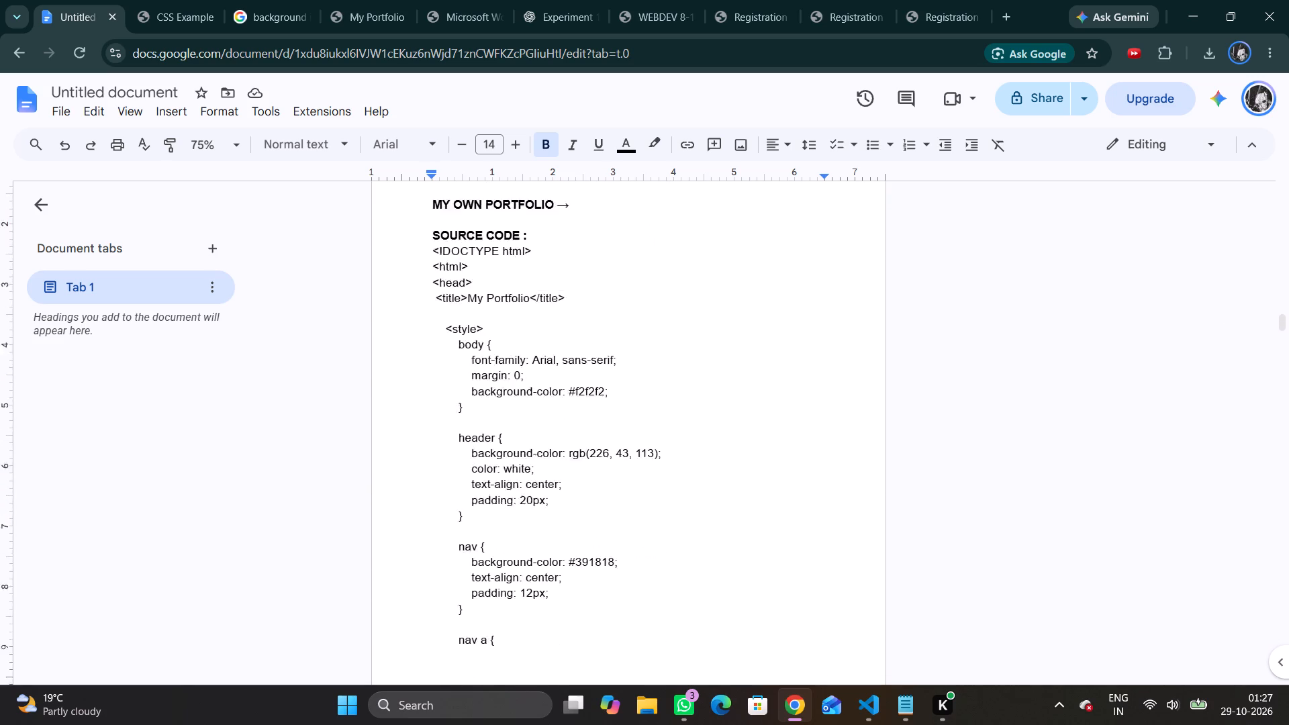
pyautogui.scroll(-6, 575, 436)
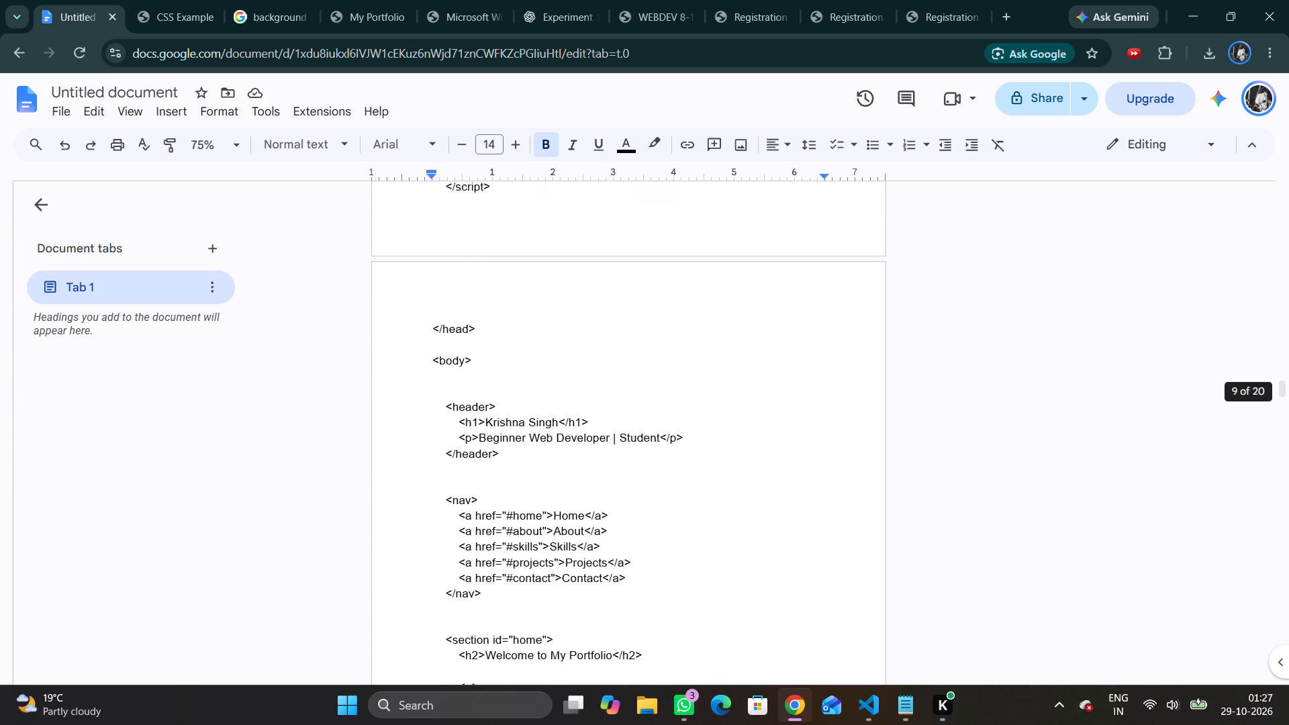
pyautogui.scroll(-7, 575, 436)
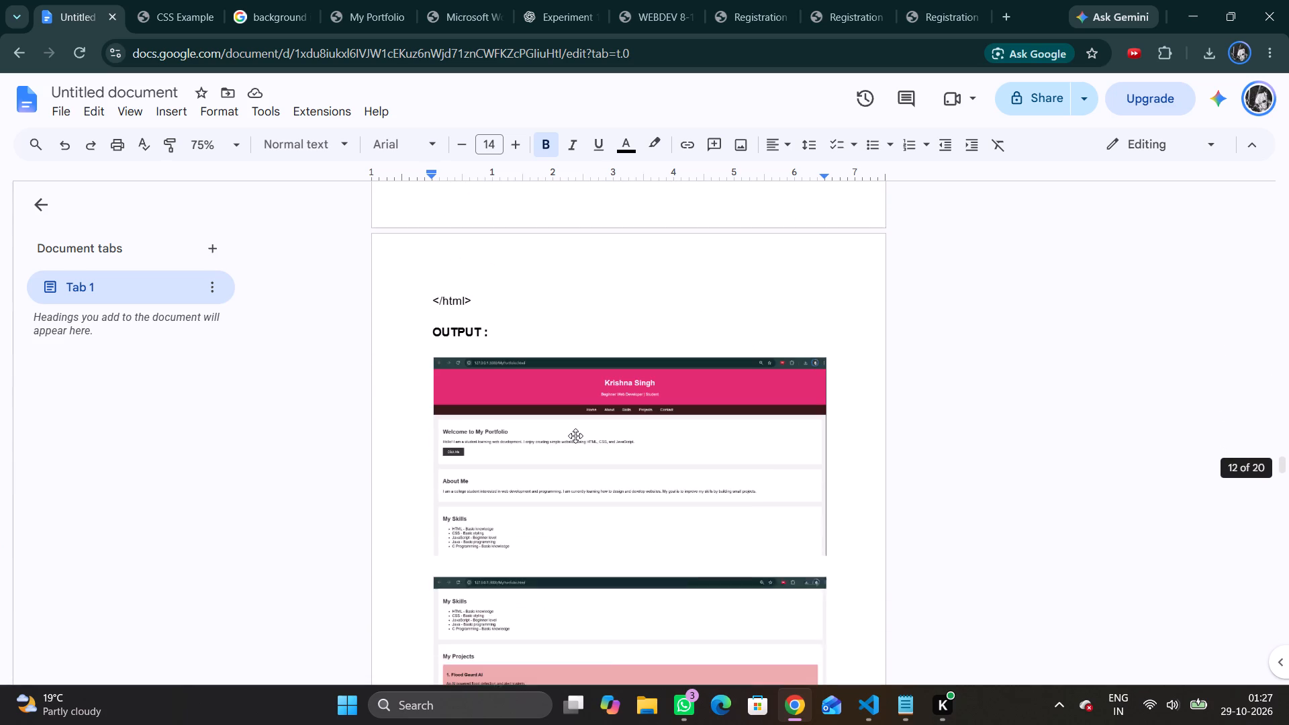
pyautogui.scroll(-7, 575, 436)
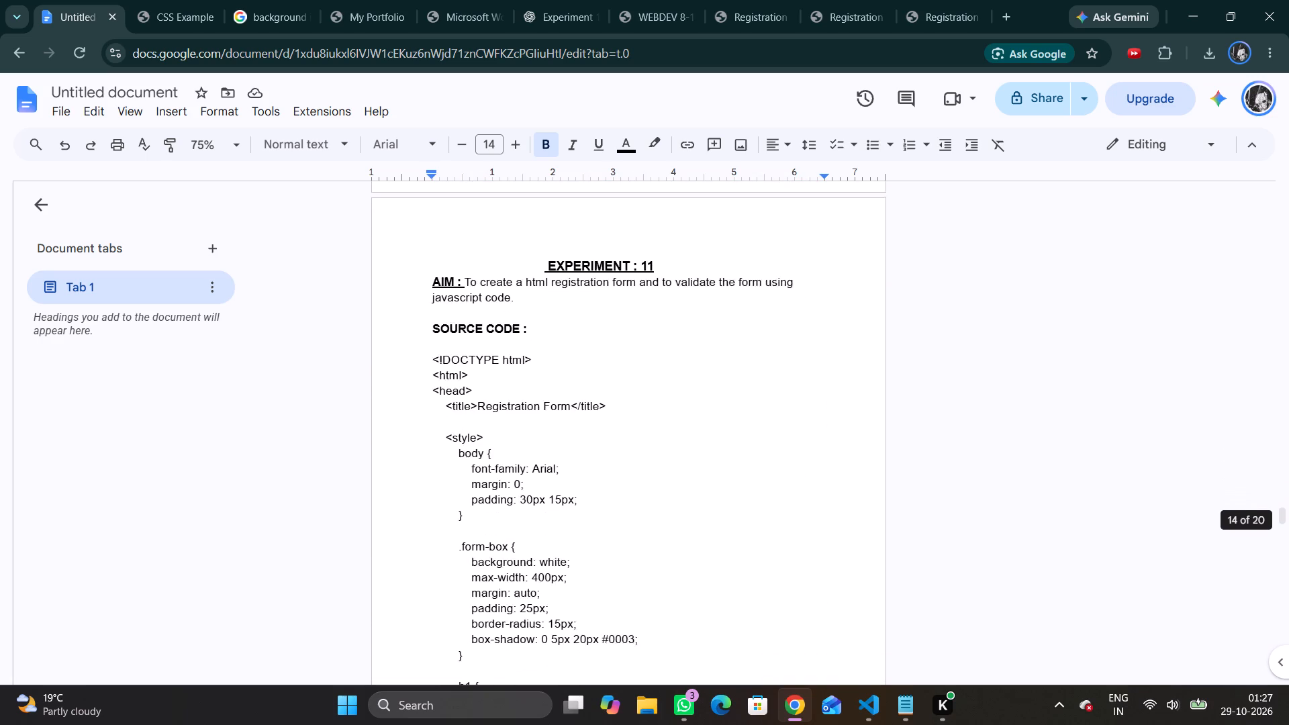
pyautogui.scroll(-7, 575, 436)
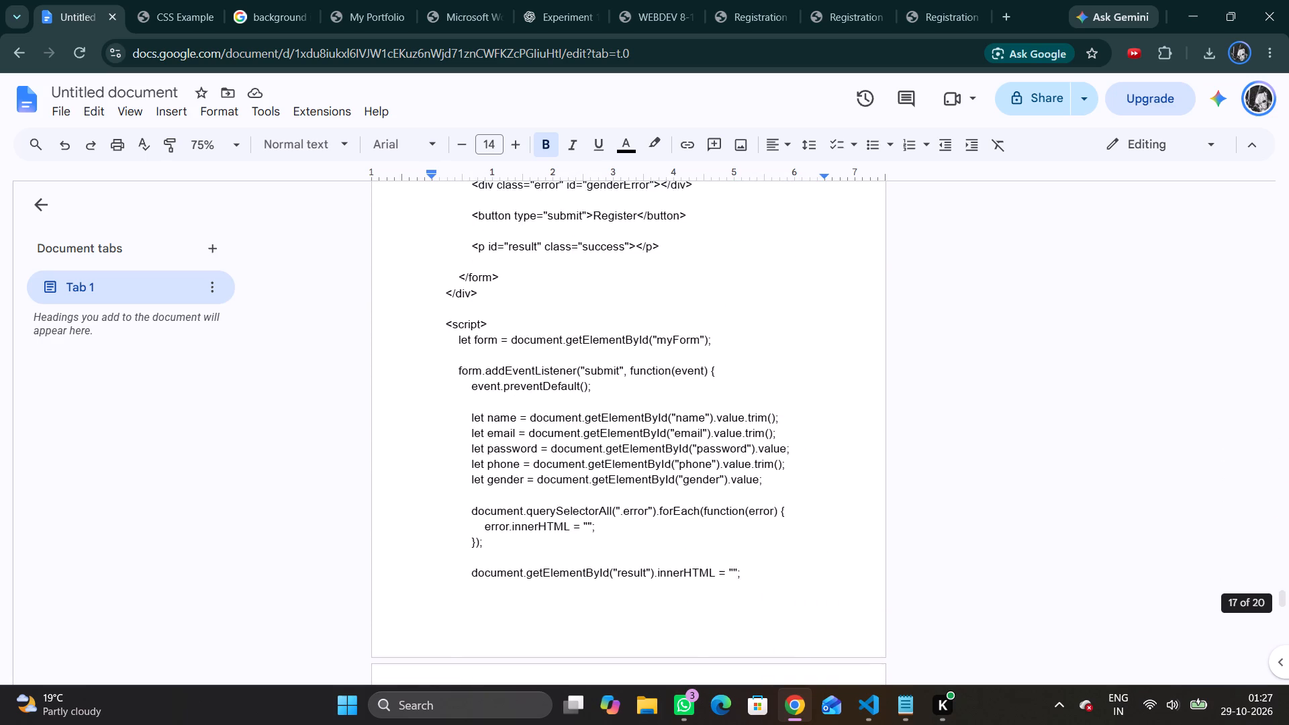
pyautogui.scroll(-8, 575, 436)
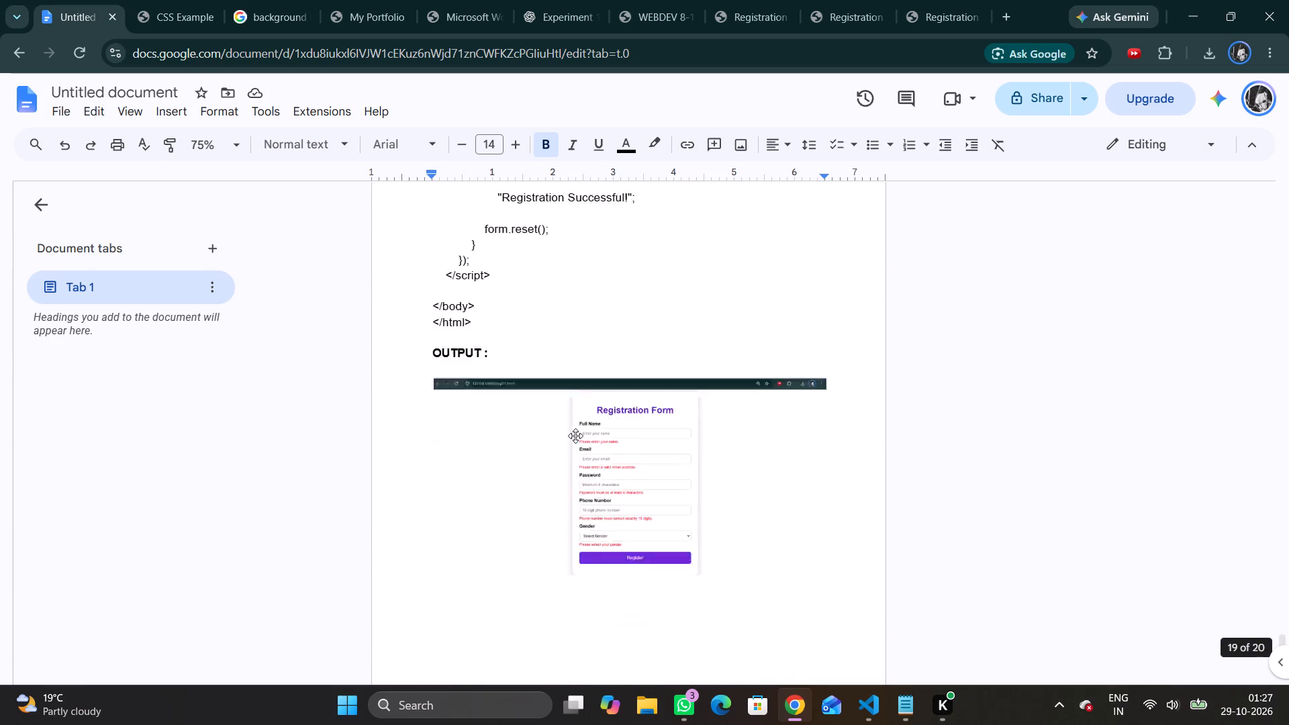
pyautogui.scroll(-1, 575, 436)
pyautogui.scroll(2, 575, 436)
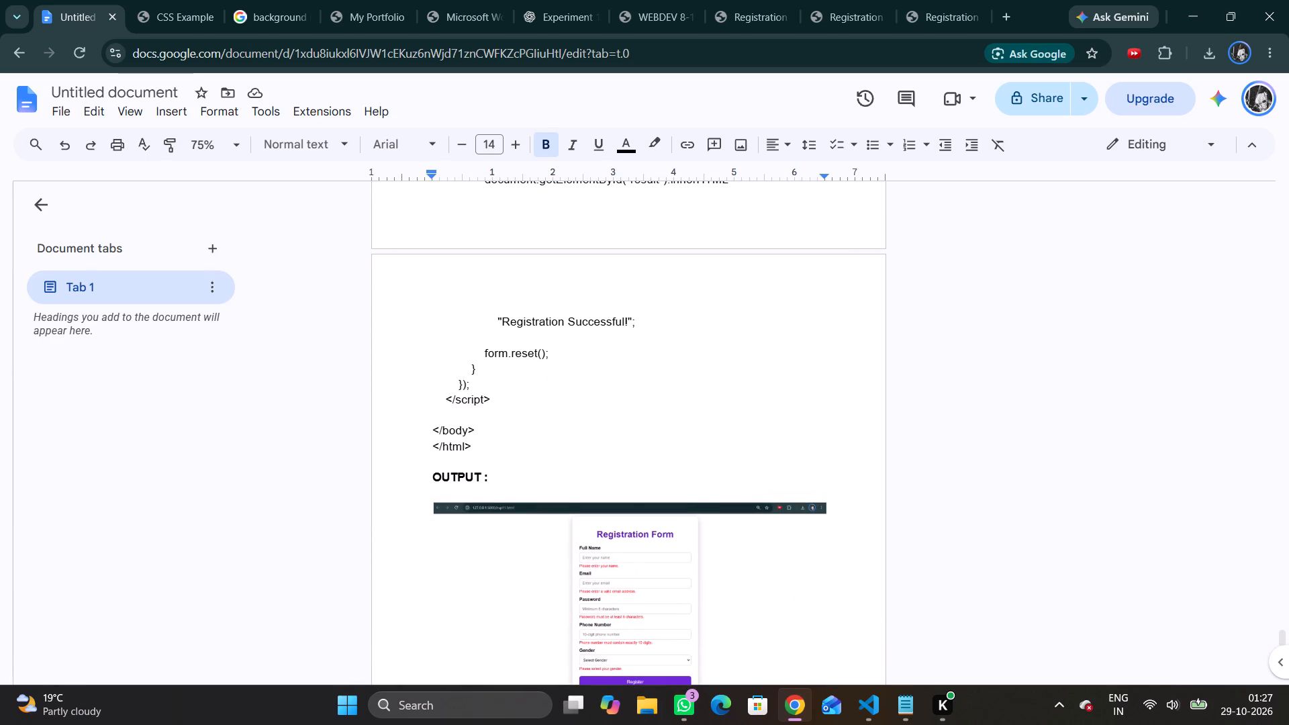
pyautogui.scroll(-6, 630, 439)
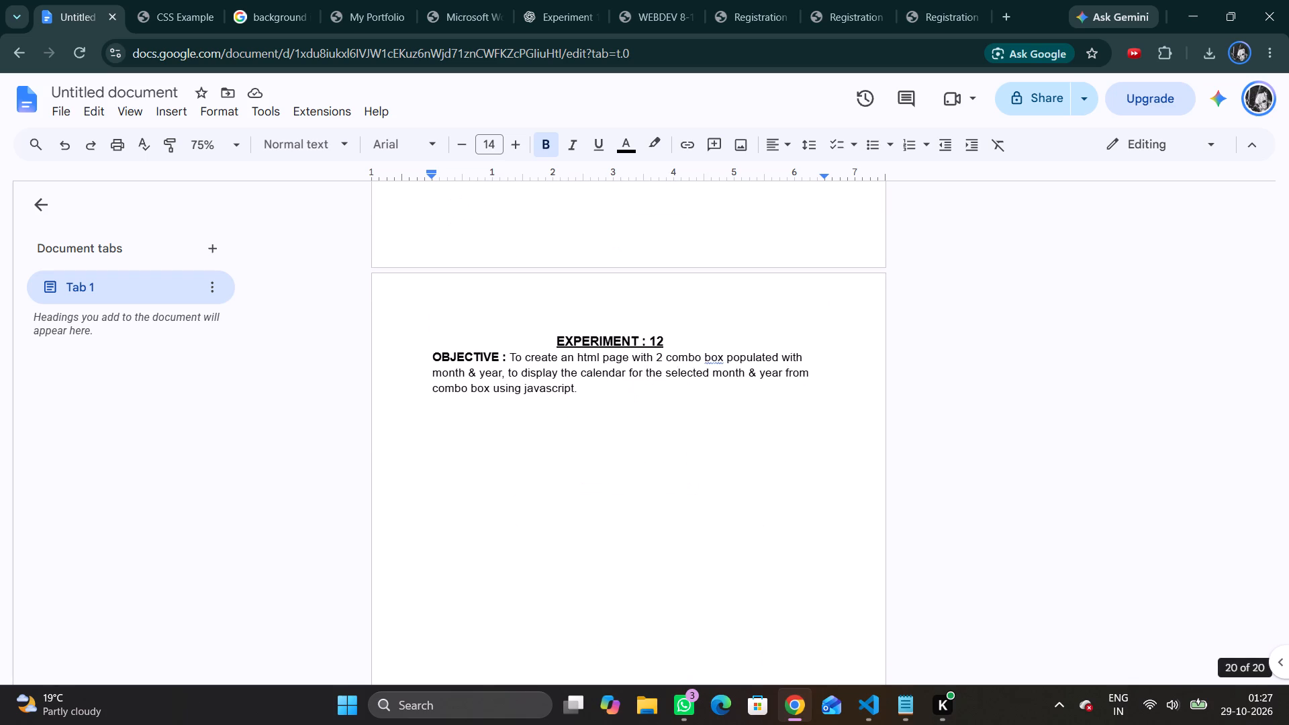
pyautogui.scroll(-1, 630, 439)
# Replace the word "AIM" with "OBJECTIVE" followed by a space in the label under the Experiment 11 heading.
pyautogui.scroll(3, 600, 344)
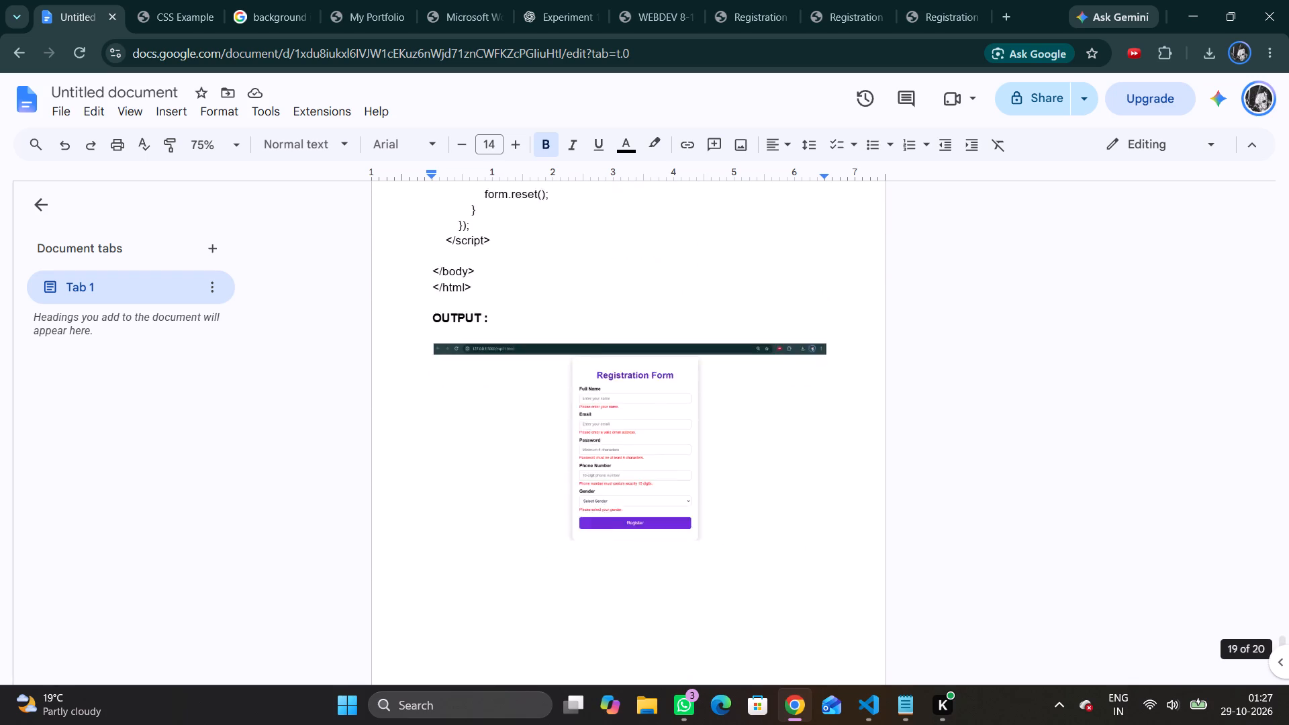
pyautogui.scroll(12, 600, 344)
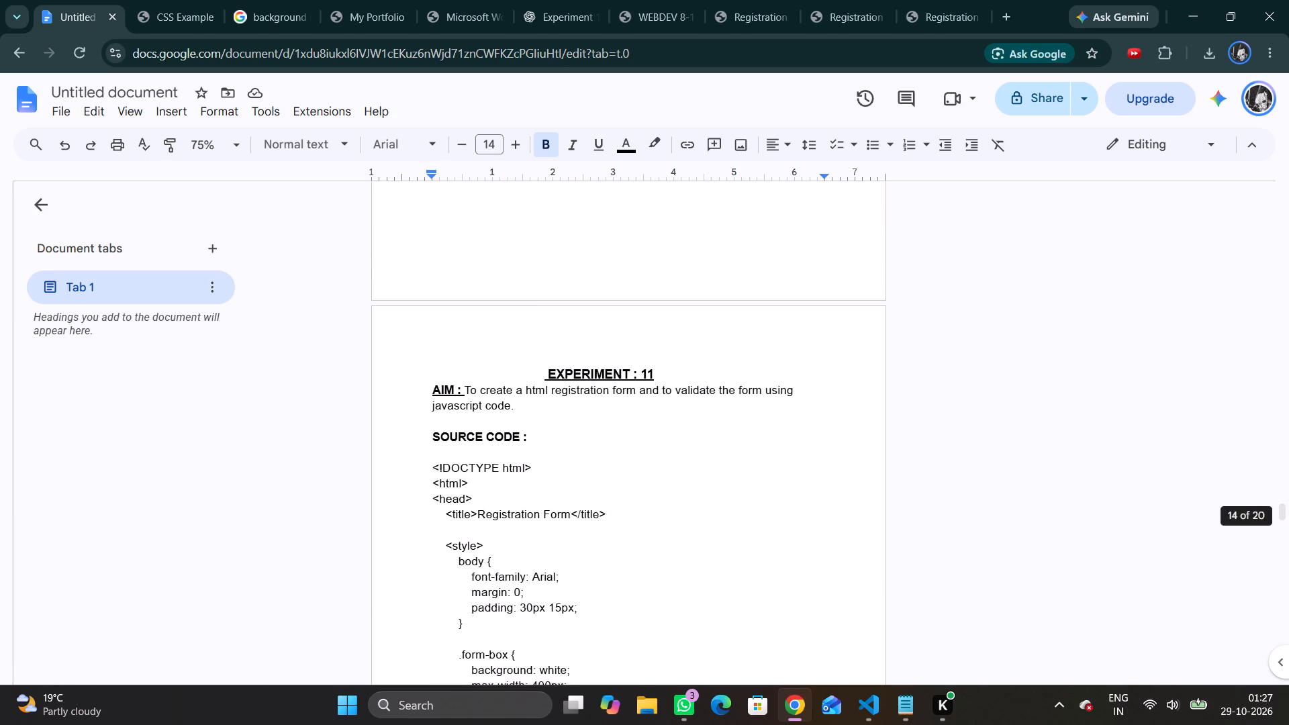
pyautogui.click(455, 395)
pyautogui.press('BackSpace')
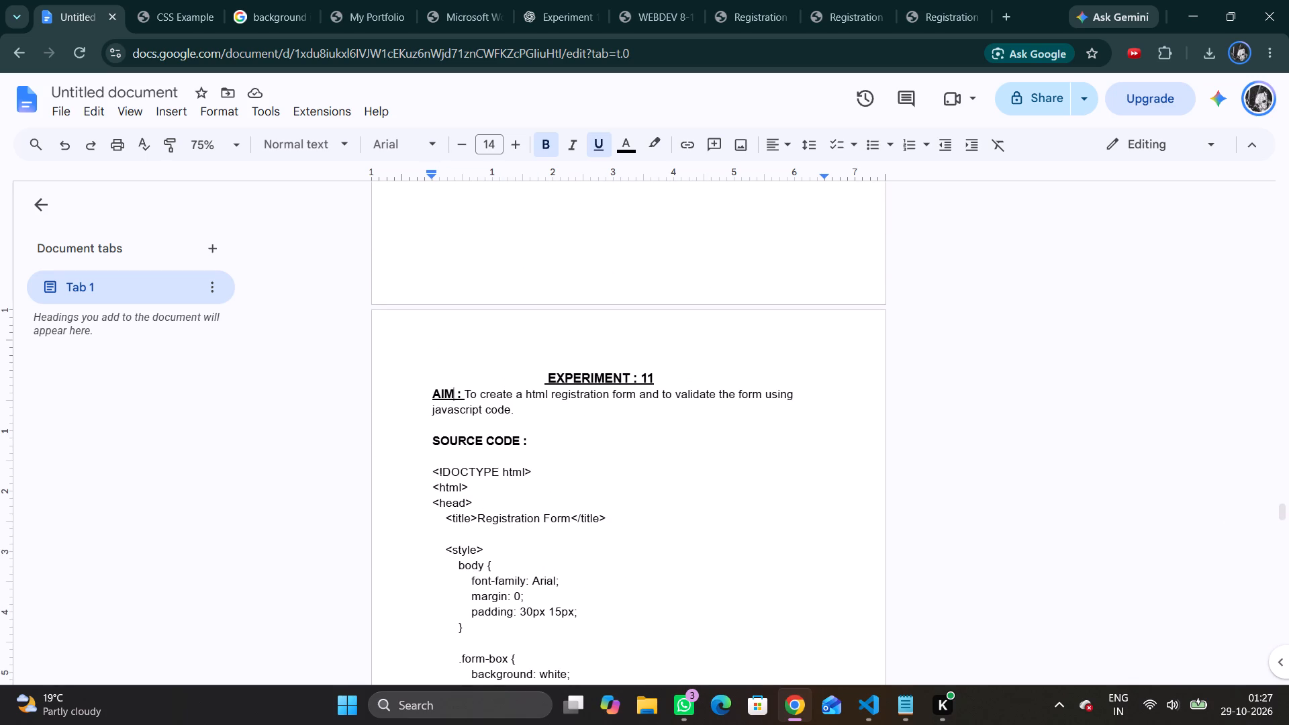
pyautogui.press('BackSpace')
pyautogui.press('BackSpace')
pyautogui.write('OBJECTIVE')
pyautogui.press('space')
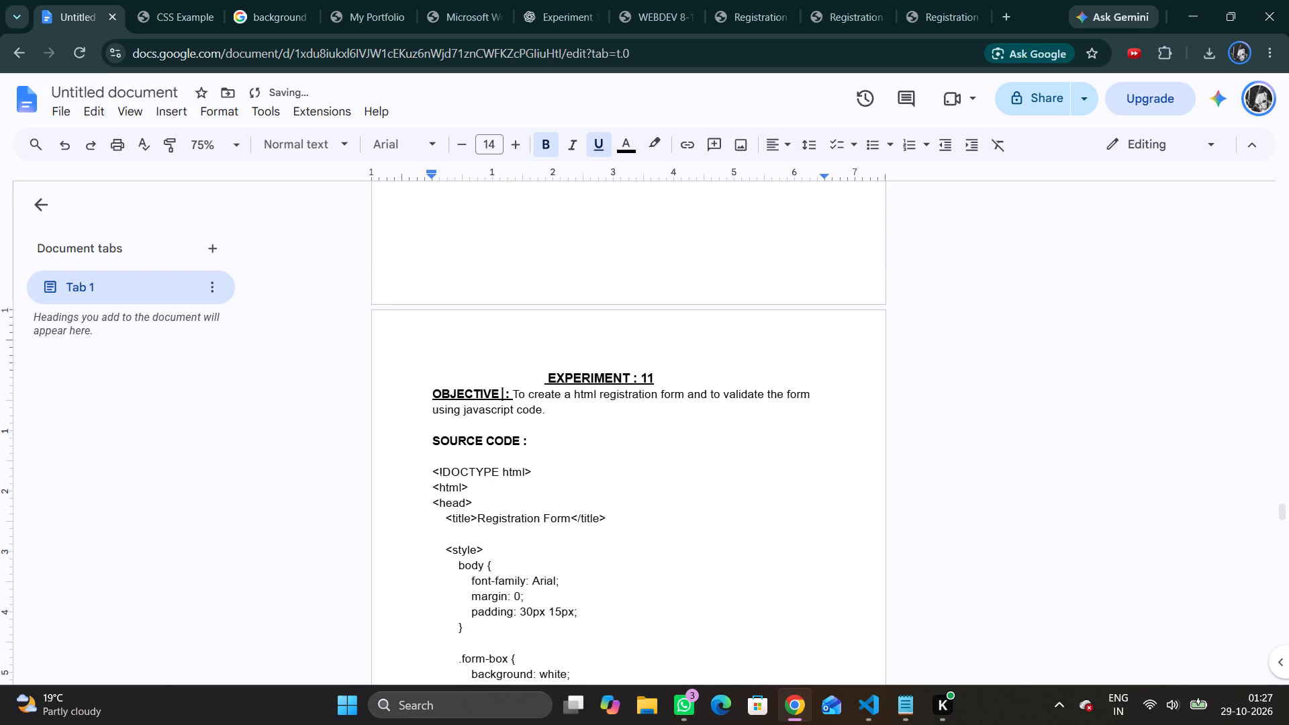
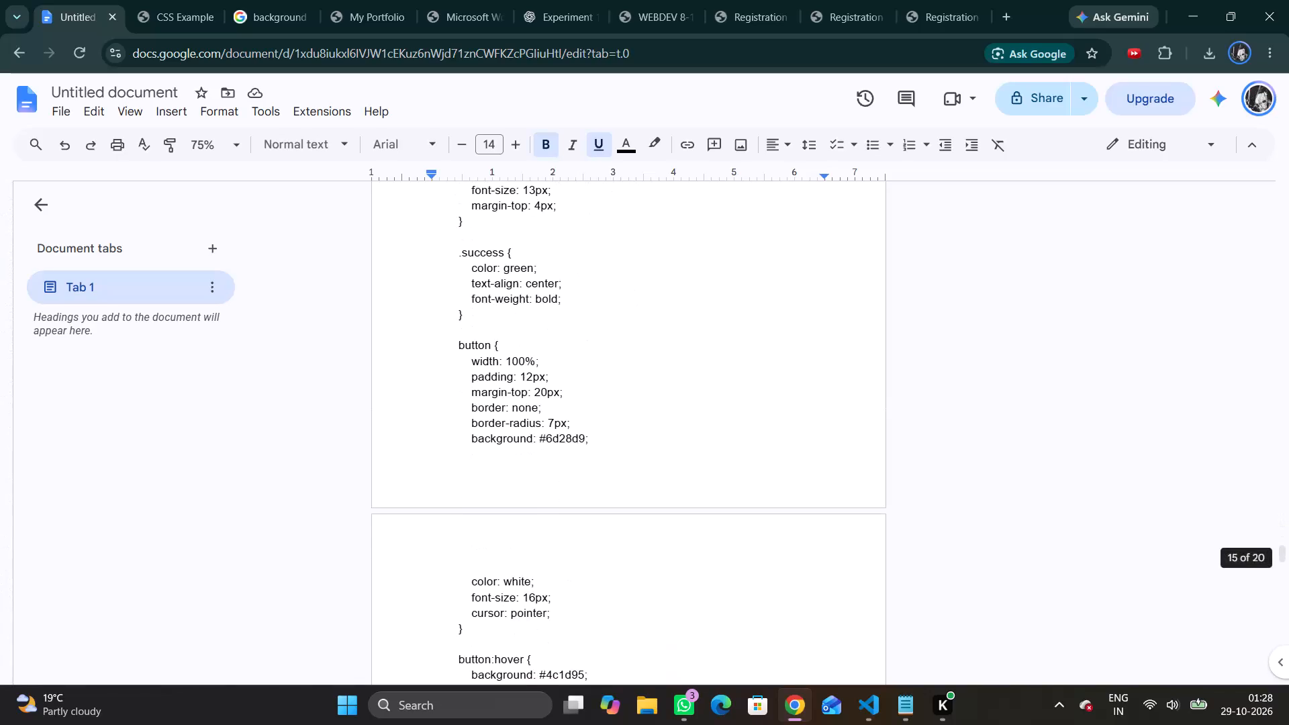
# Place the text cursor at the end of the objective paragraph under the Experiment 12 heading.
pyautogui.scroll(-5, 455, 395)
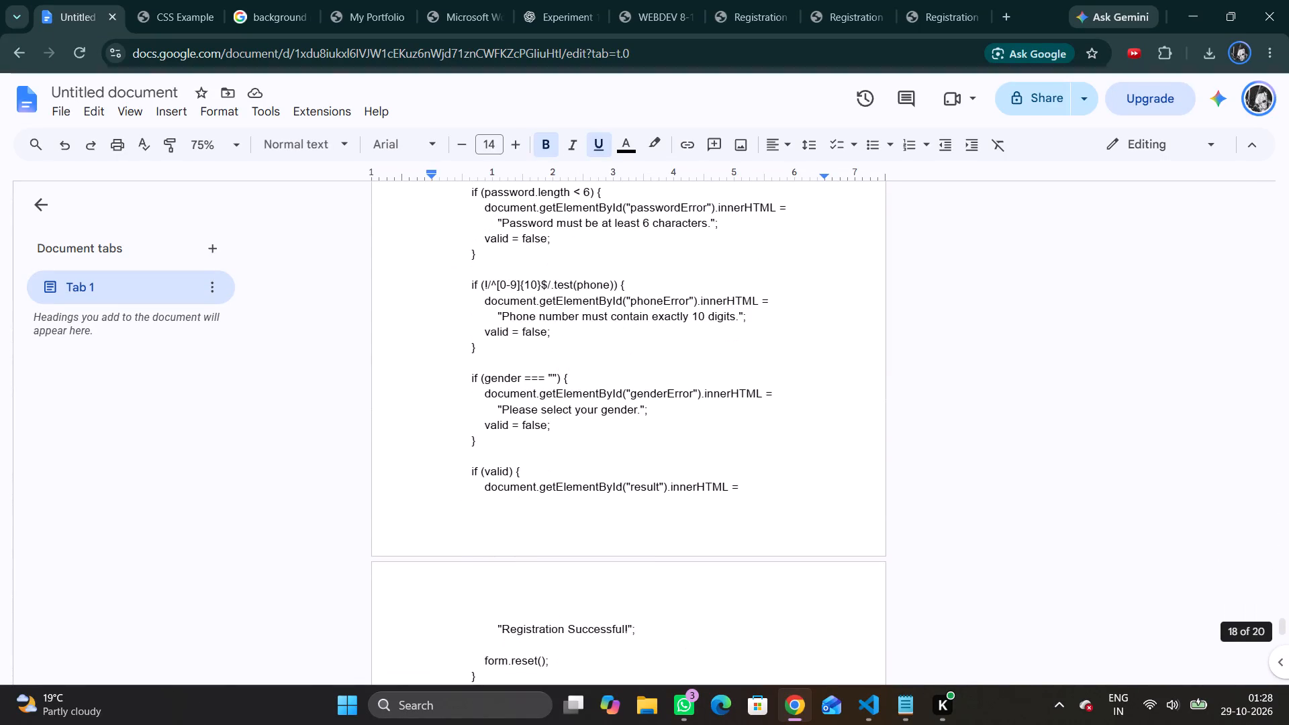
pyautogui.scroll(-5, 455, 395)
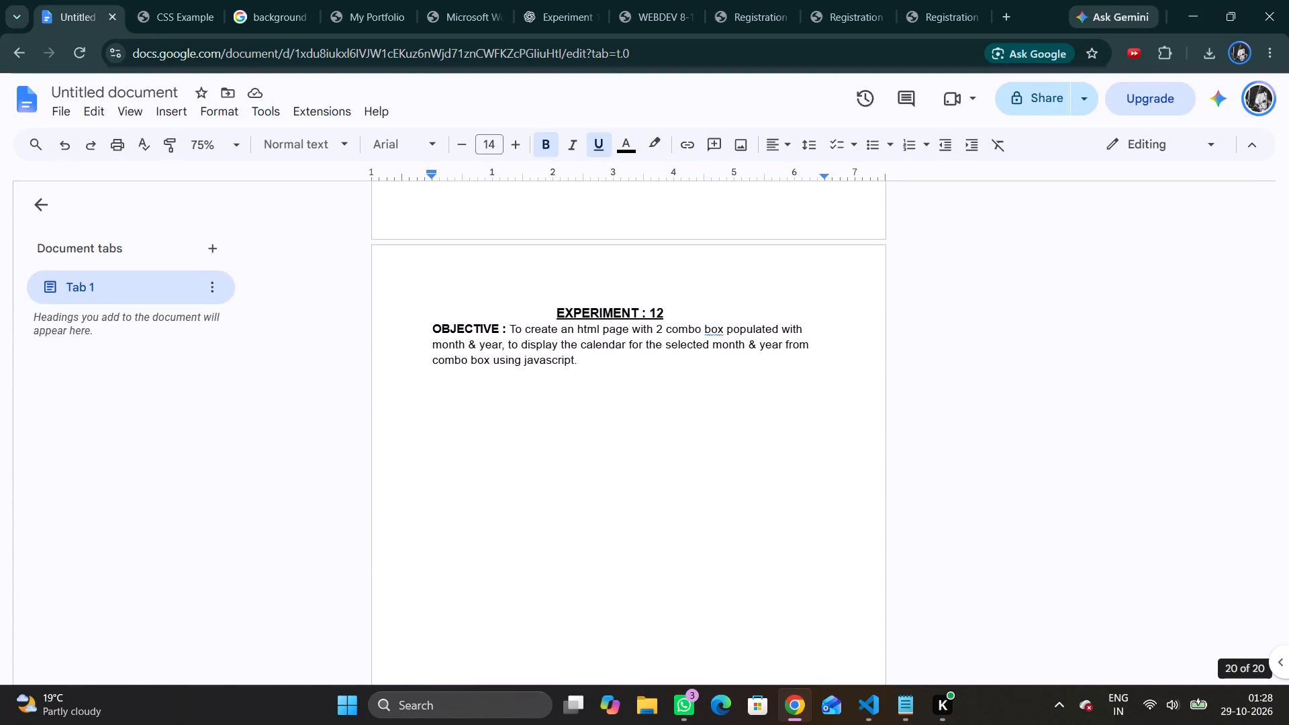
pyautogui.click(630, 360)
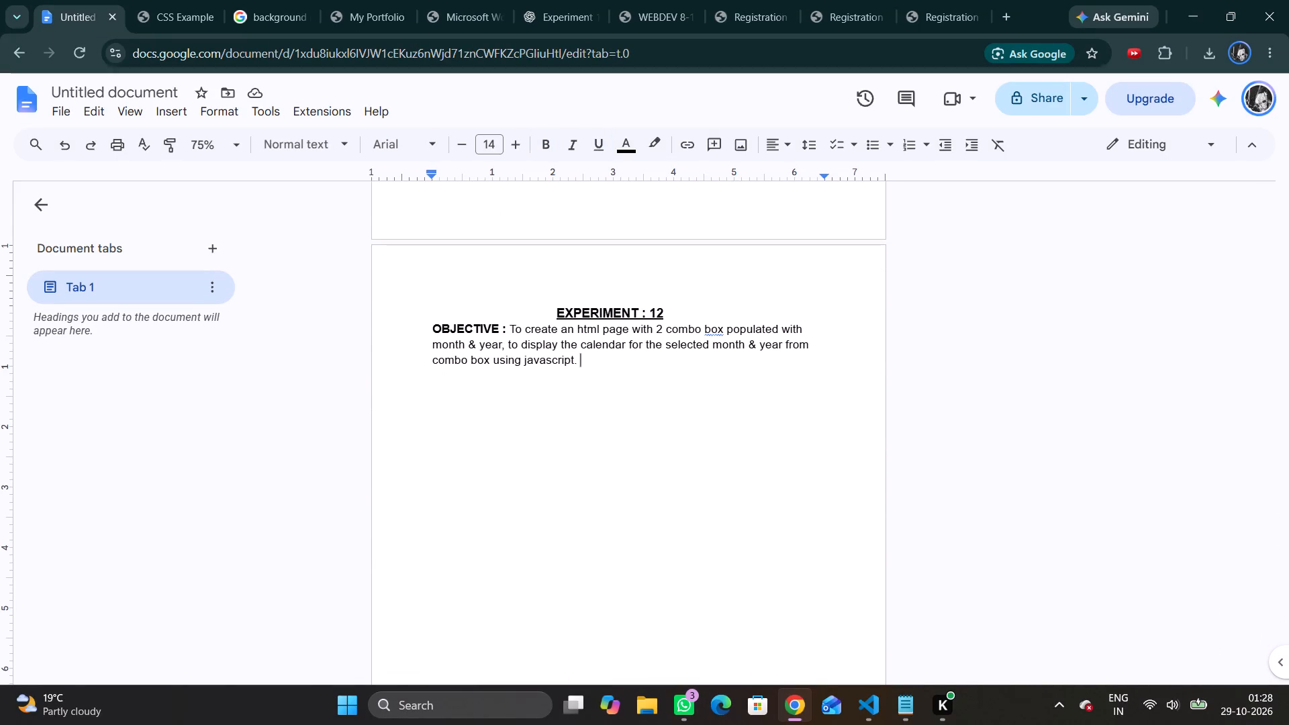
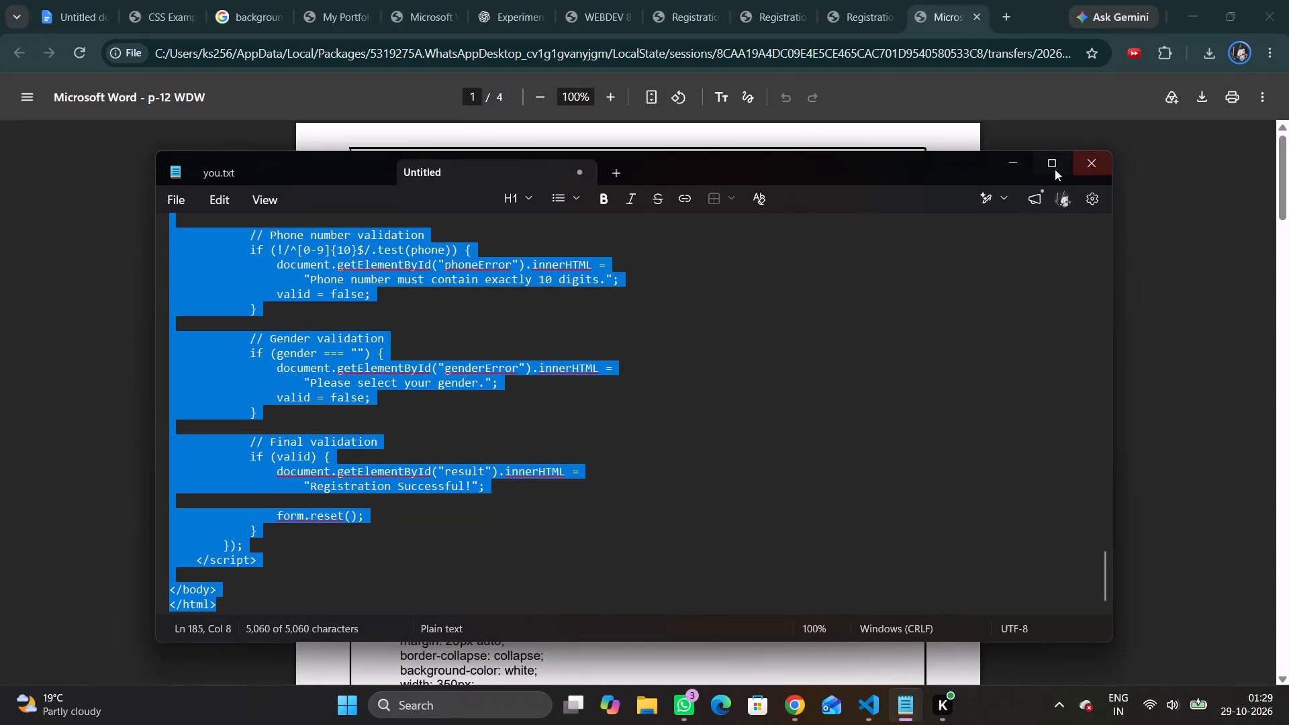
# Switch to Visual Studio Code and create a new file named calender.html in the HTML WEB DEV folder.
pyautogui.click(993, 168)
pyautogui.click(859, 695)
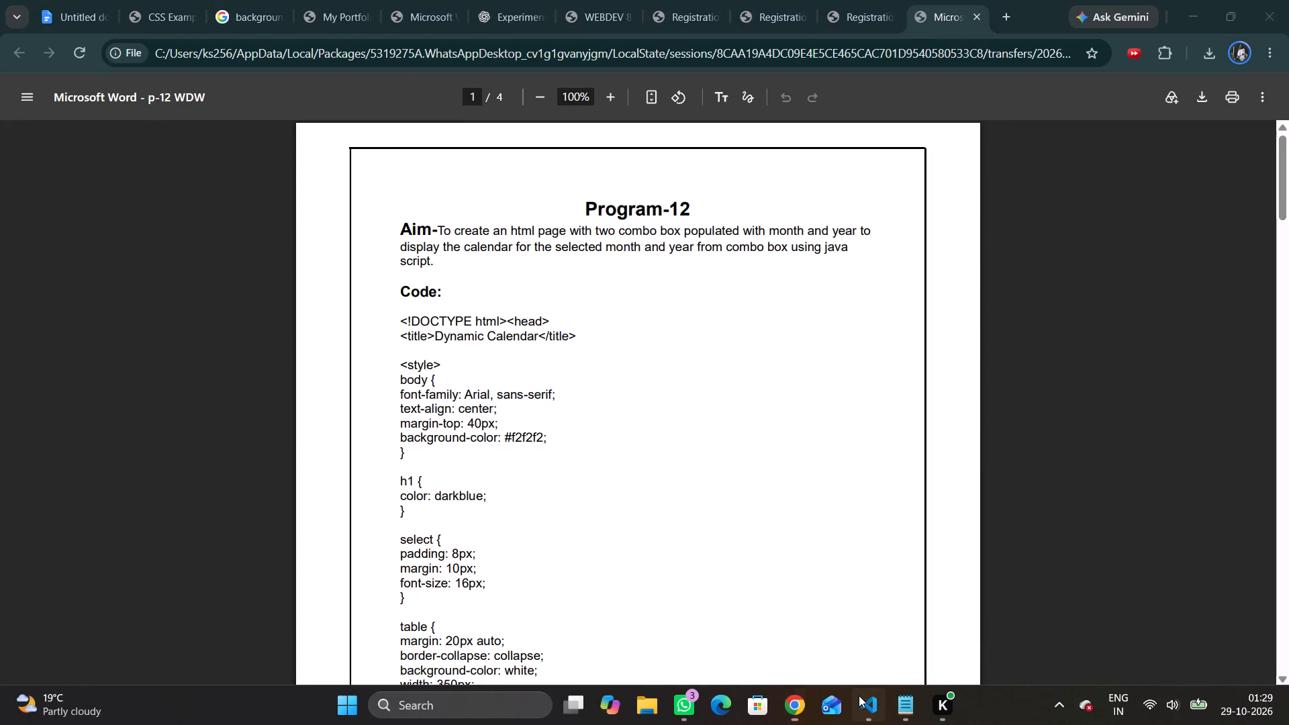
pyautogui.click(257, 75)
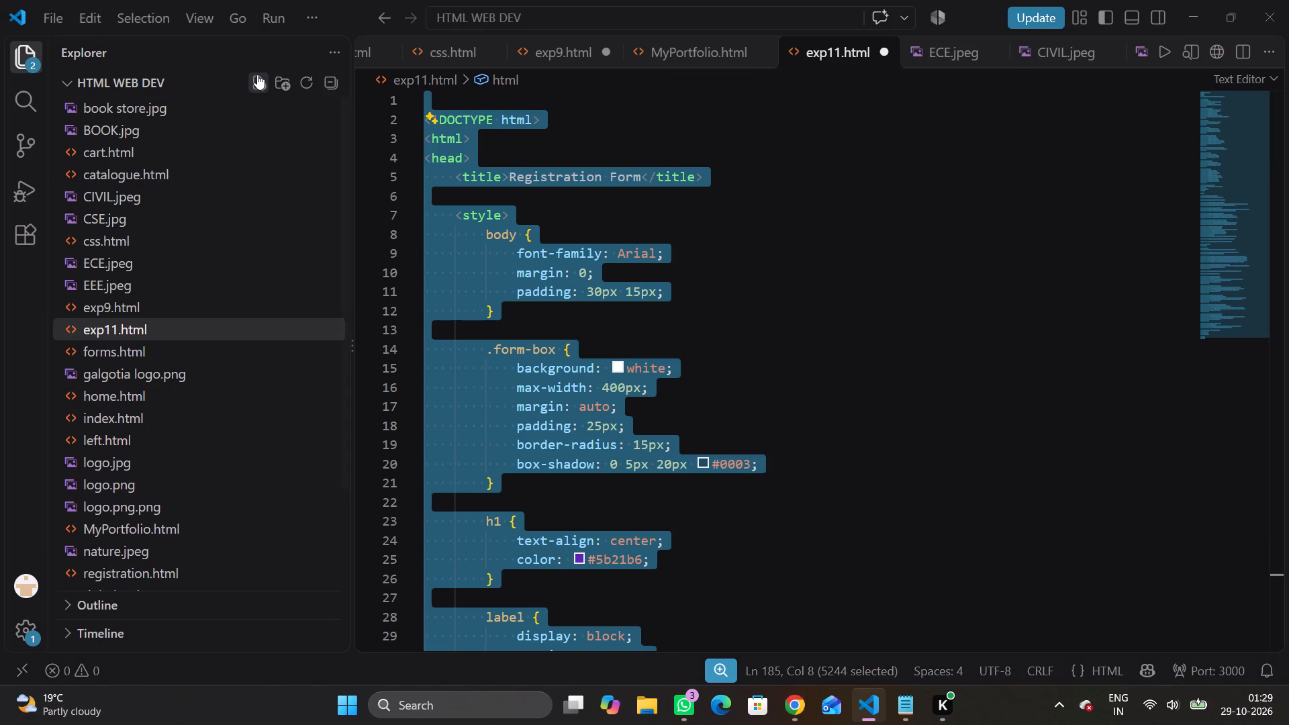
pyautogui.click(257, 75)
pyautogui.press('c')
pyautogui.write('la')
pyautogui.press('BackSpace')
pyautogui.press('BackSpace')
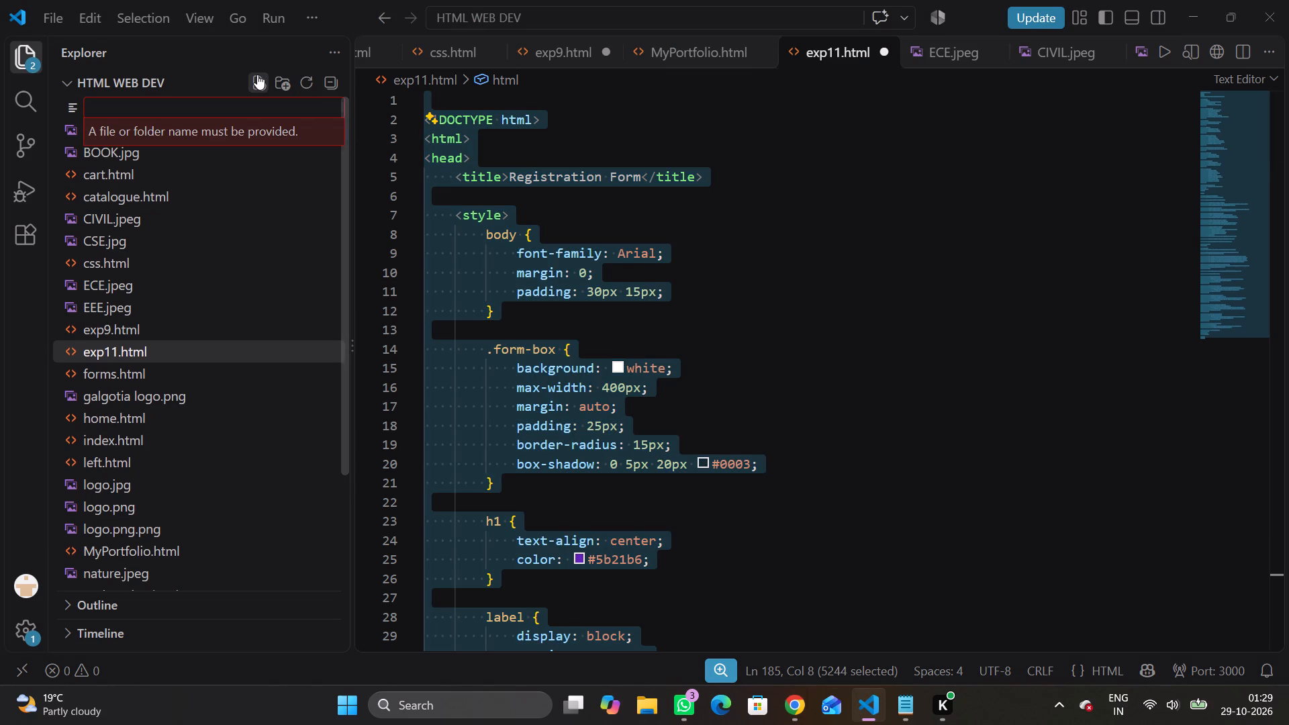
pyautogui.write('claenge')
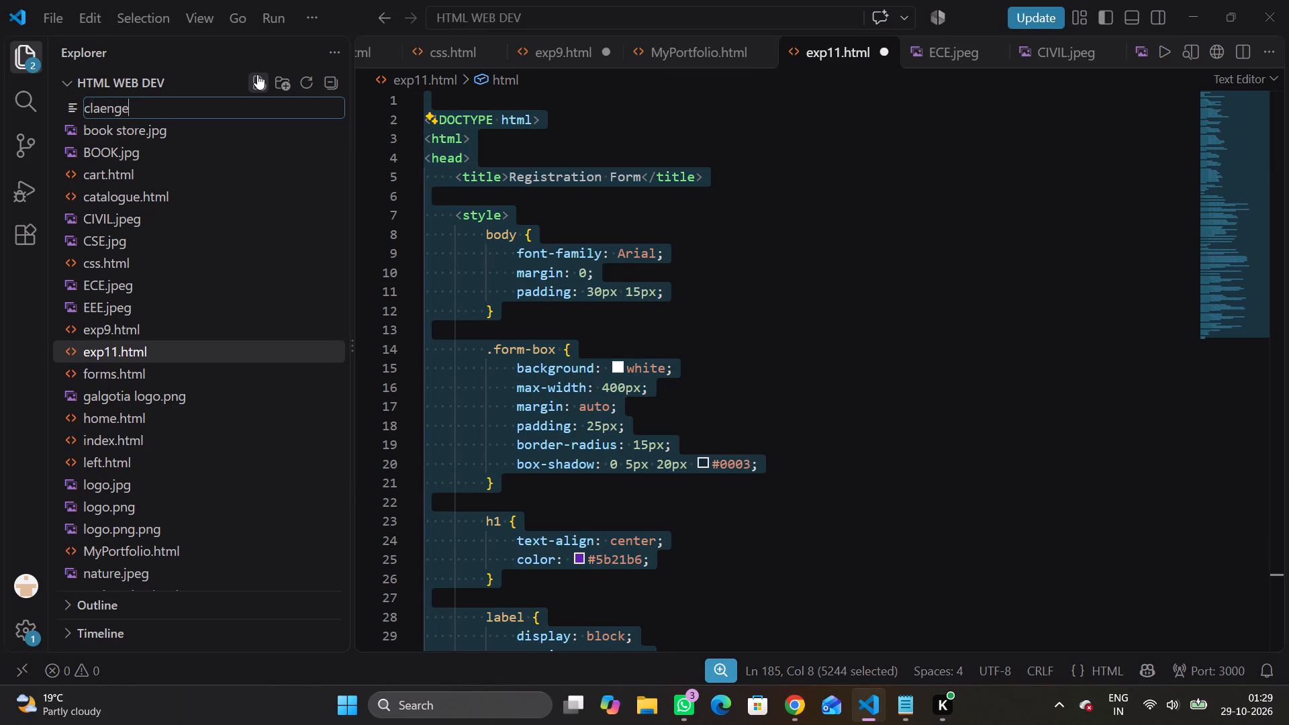
pyautogui.press('BackSpace')
pyautogui.press('BackSpace')
pyautogui.press('BackSpace')
pyautogui.press('BackSpace')
pyautogui.press('BackSpace')
pyautogui.press('BackSpace')
pyautogui.write('alem')
pyautogui.press('BackSpace')
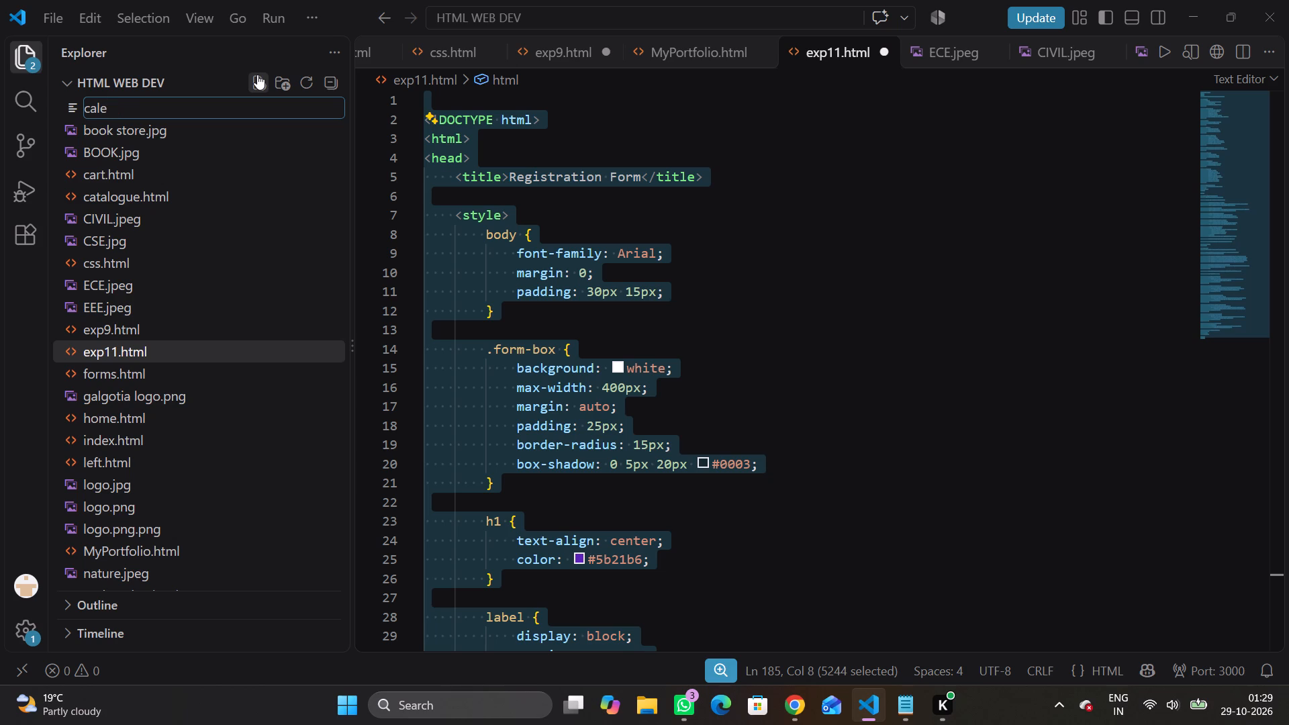
pyautogui.write('nder')
pyautogui.write('.html')
pyautogui.press('Return')
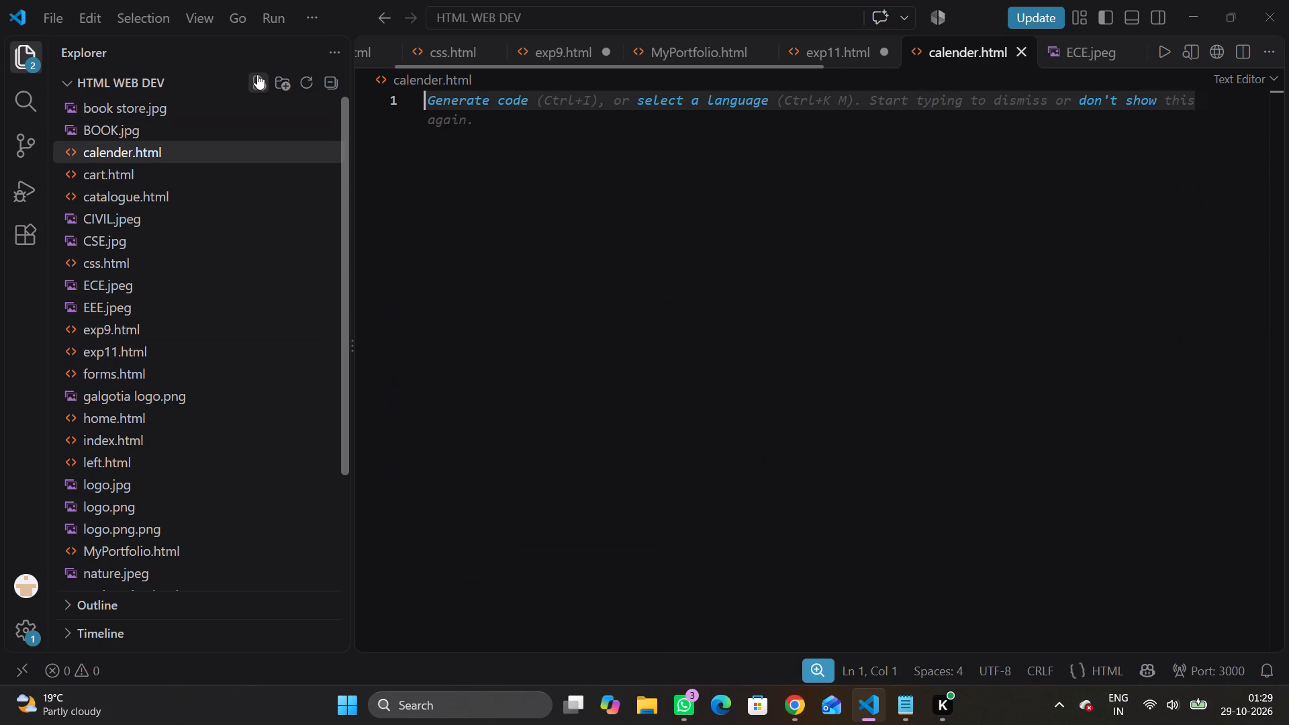
# Insert the HTML boilerplate in calender.html and set the page title to "Calender".
pyautogui.hotkey('shift', '!')
pyautogui.press('Return')
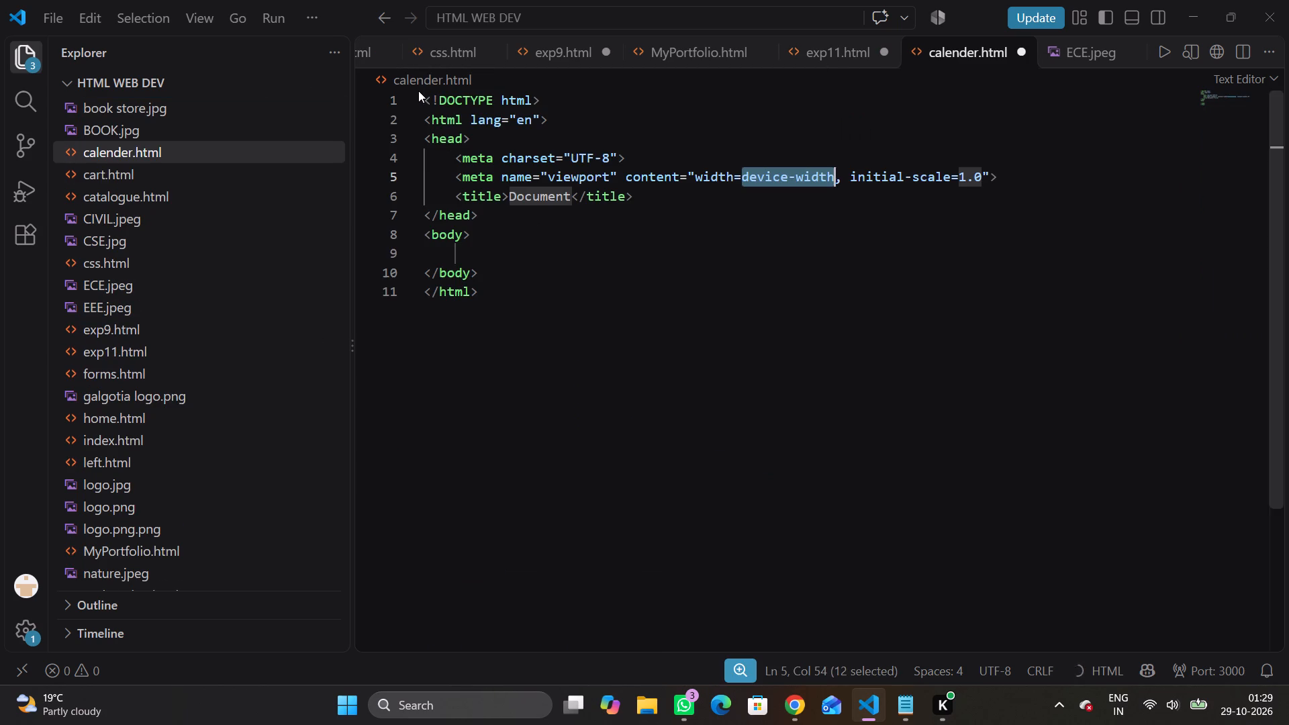
pyautogui.click(563, 199)
pyautogui.click(575, 199)
pyautogui.press('BackSpace')
pyautogui.press('BackSpace')
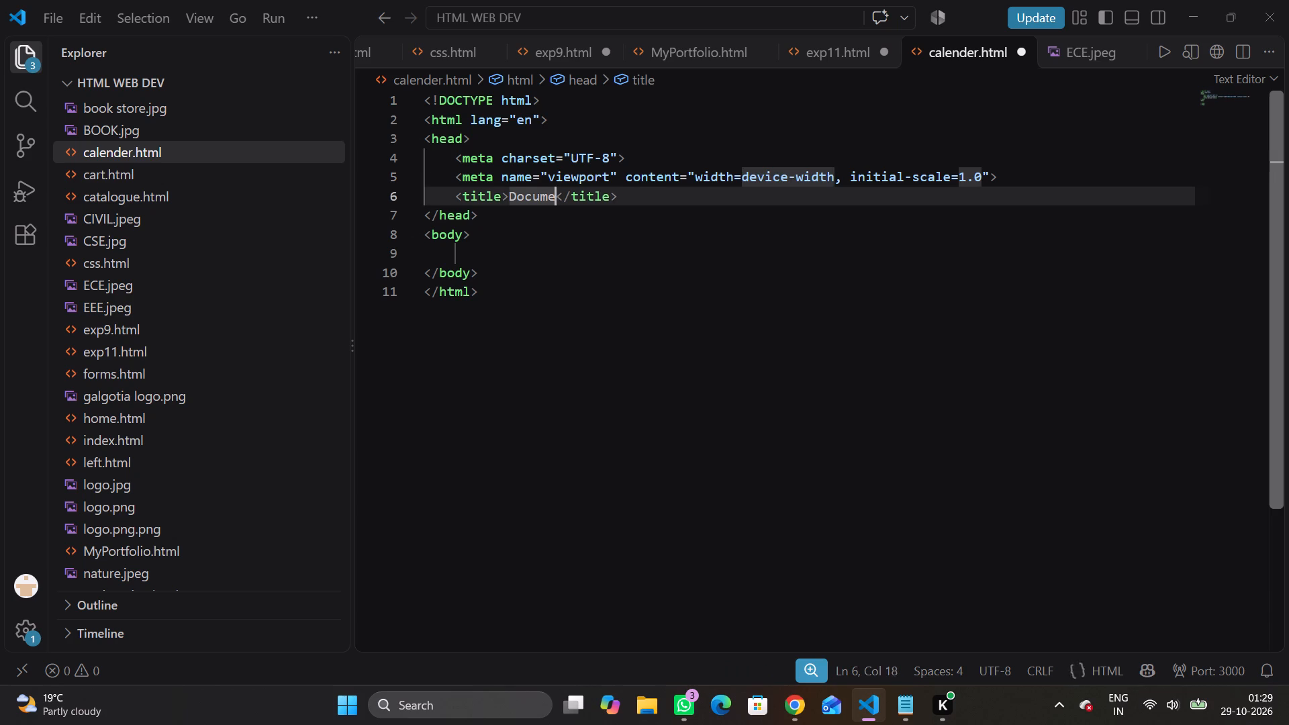
pyautogui.press('BackSpace')
pyautogui.press('BackSpace')
pyautogui.press('BackSpace')
pyautogui.press('BackSpace')
pyautogui.press('BackSpace')
pyautogui.press('BackSpace')
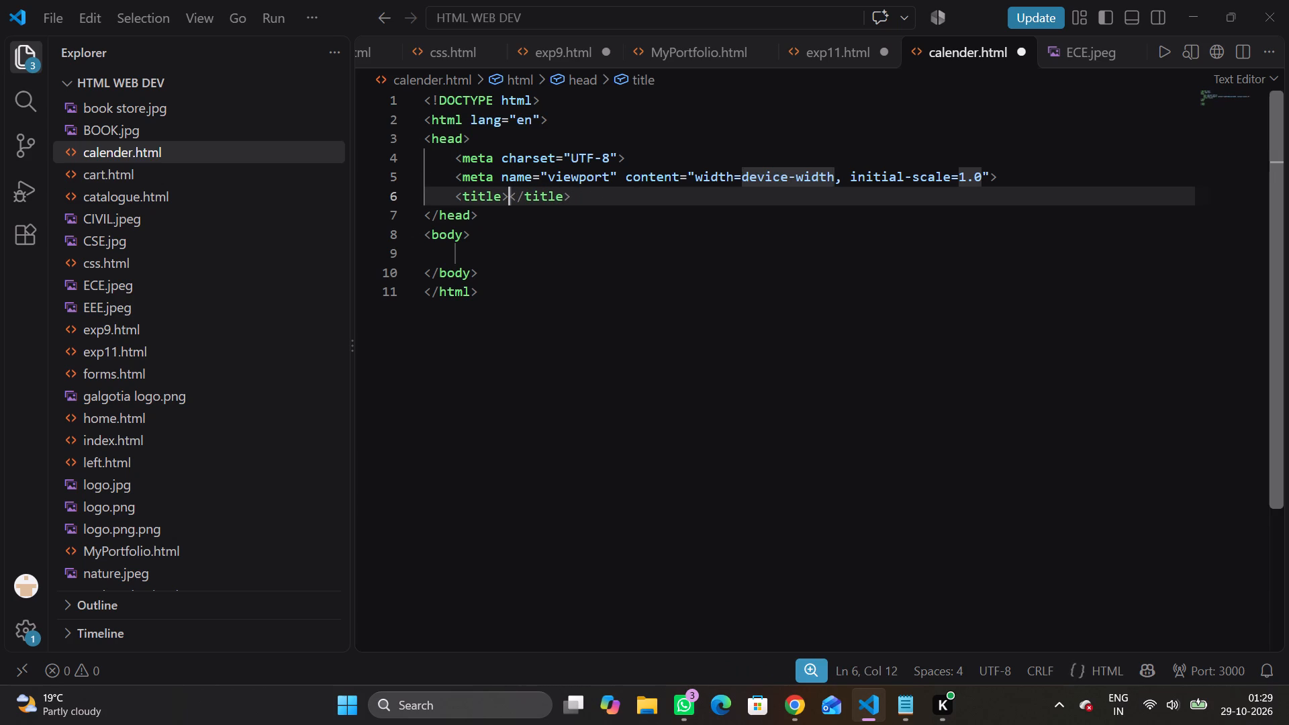
pyautogui.click(776, 703)
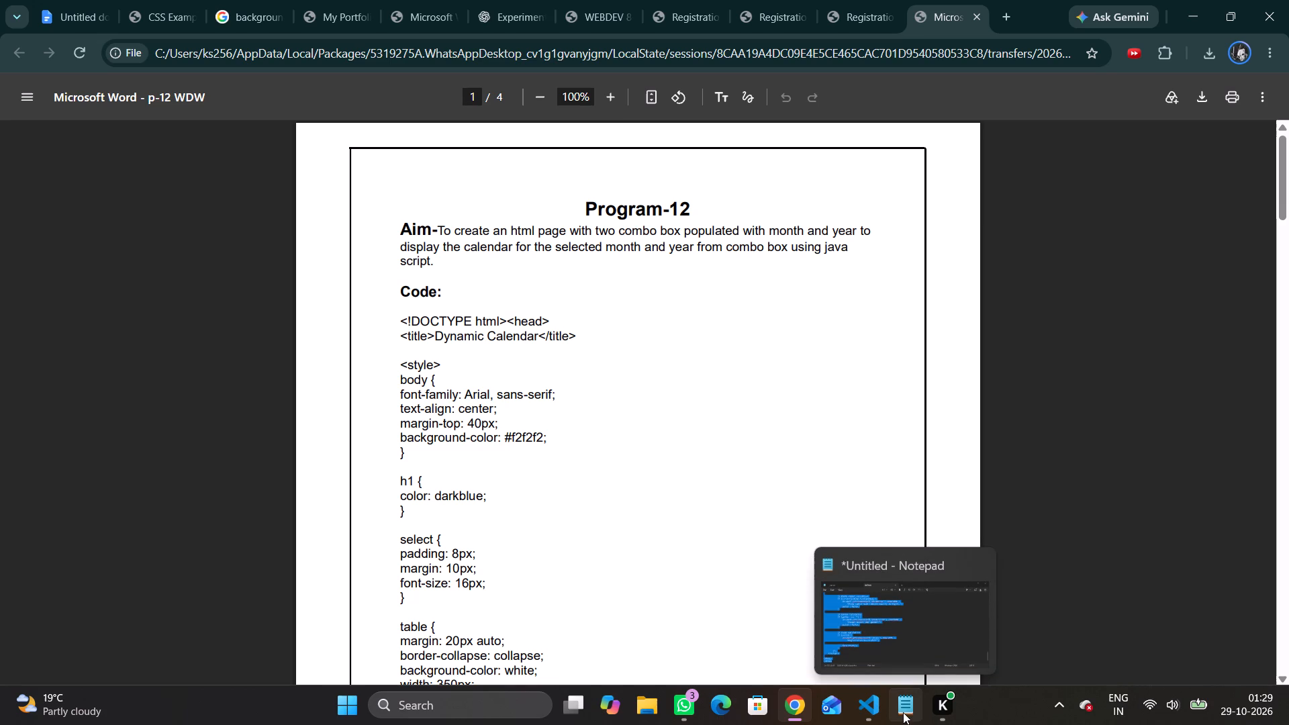
pyautogui.click(870, 706)
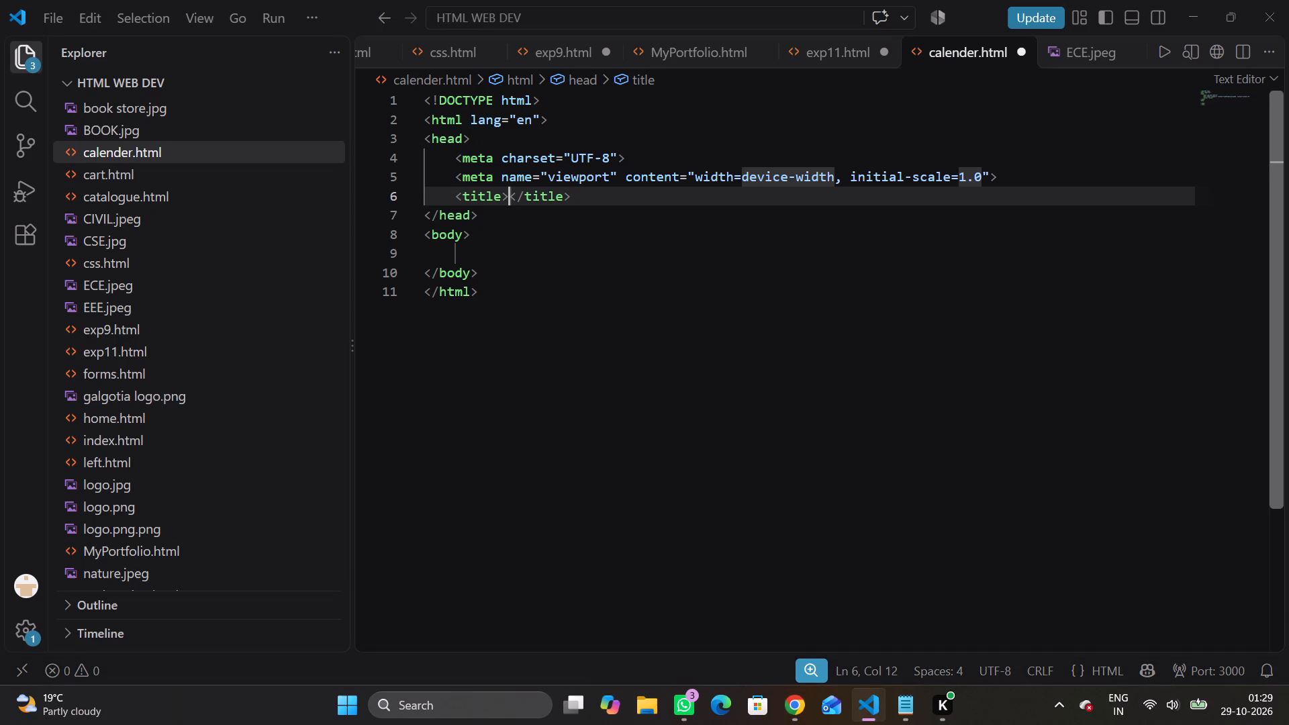
pyautogui.write('cal')
pyautogui.press('BackSpace')
pyautogui.press('BackSpace')
pyautogui.press('BackSpace')
pyautogui.write('Calender')
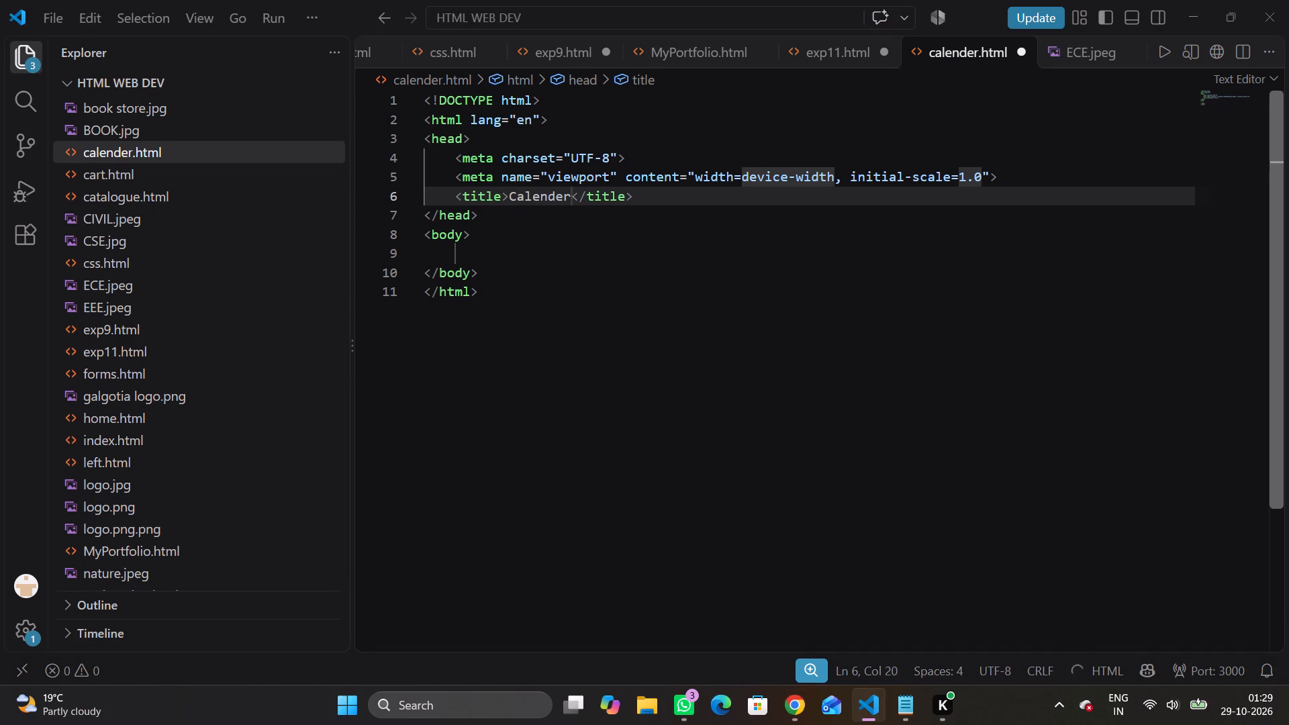
# In the Program-12 PDF in Chrome, copy the CSS from the opening style tag through the end of the "th, td" rule.
pyautogui.click(558, 230)
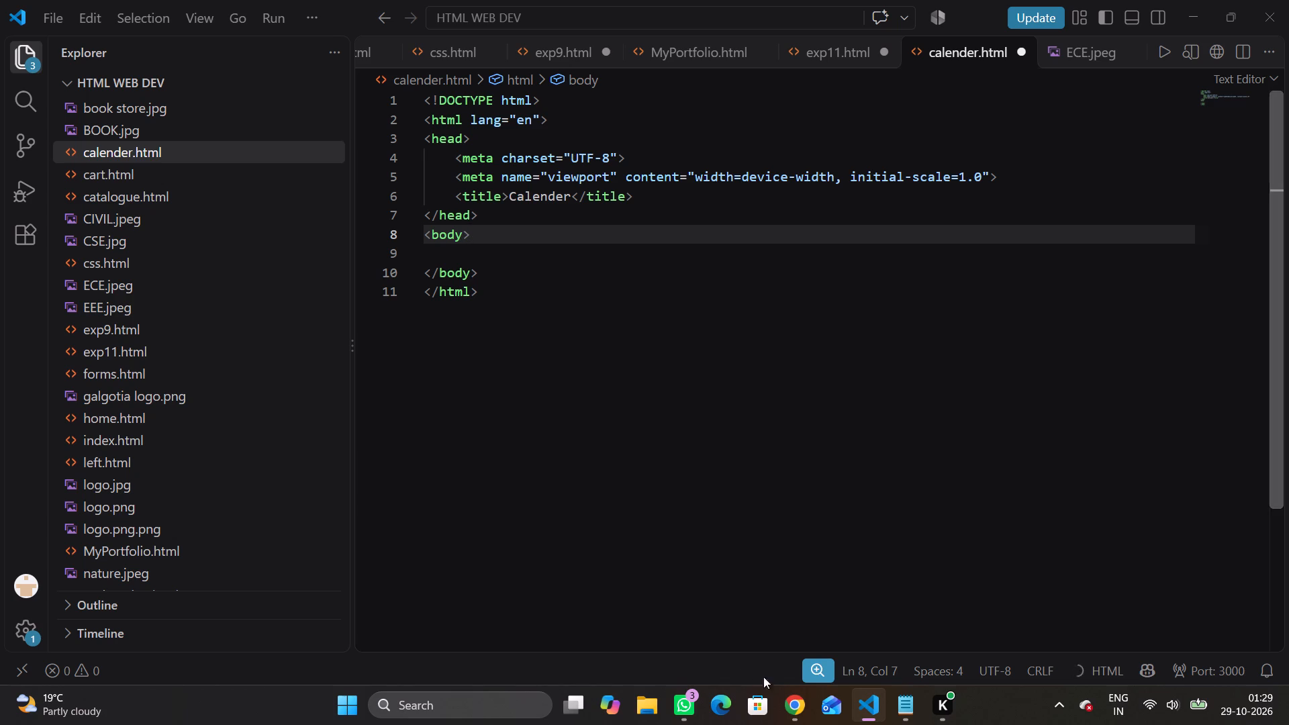
pyautogui.click(789, 704)
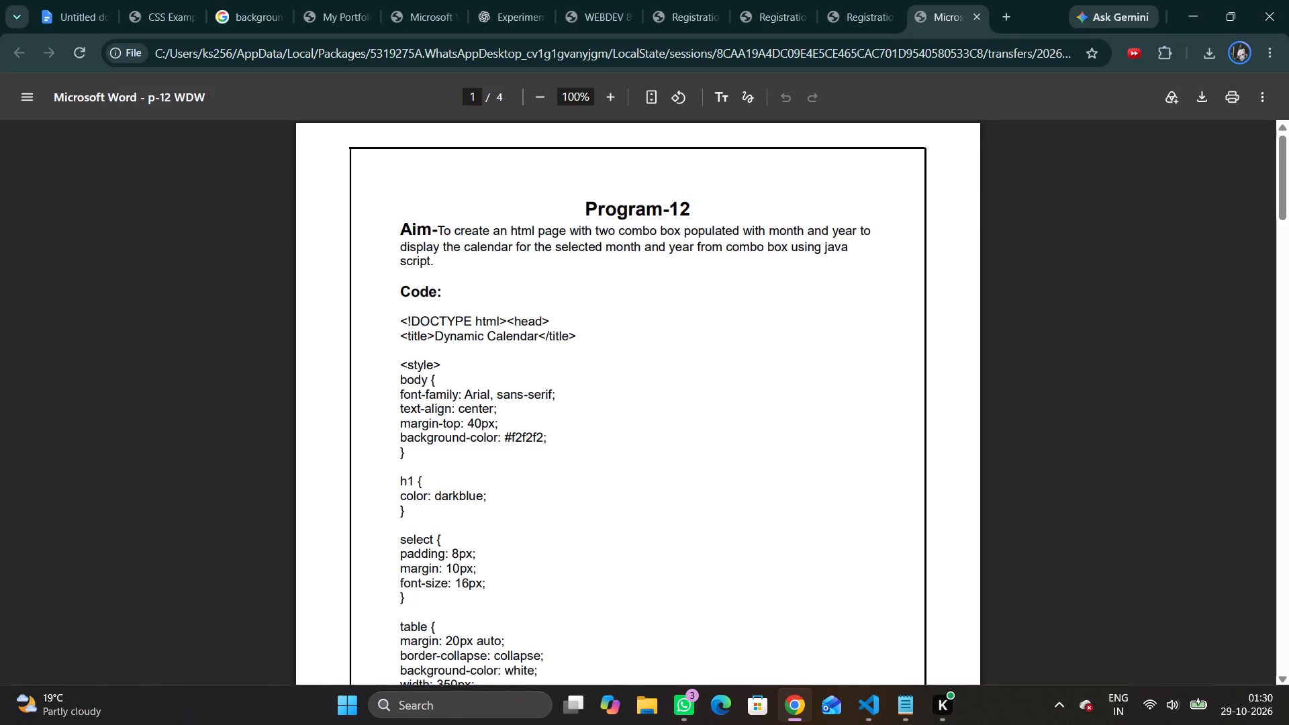
pyautogui.scroll(-1, 444, 318)
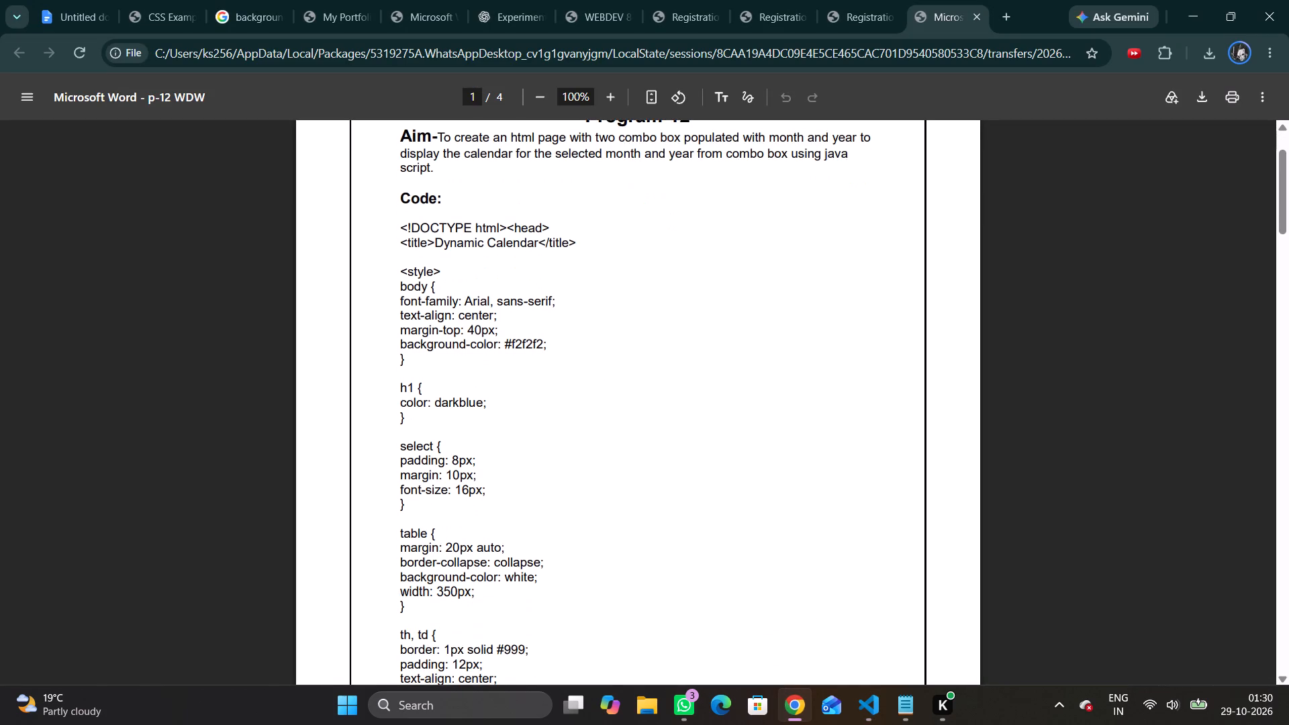
pyautogui.moveTo(398, 271); pyautogui.dragTo(445, 383)
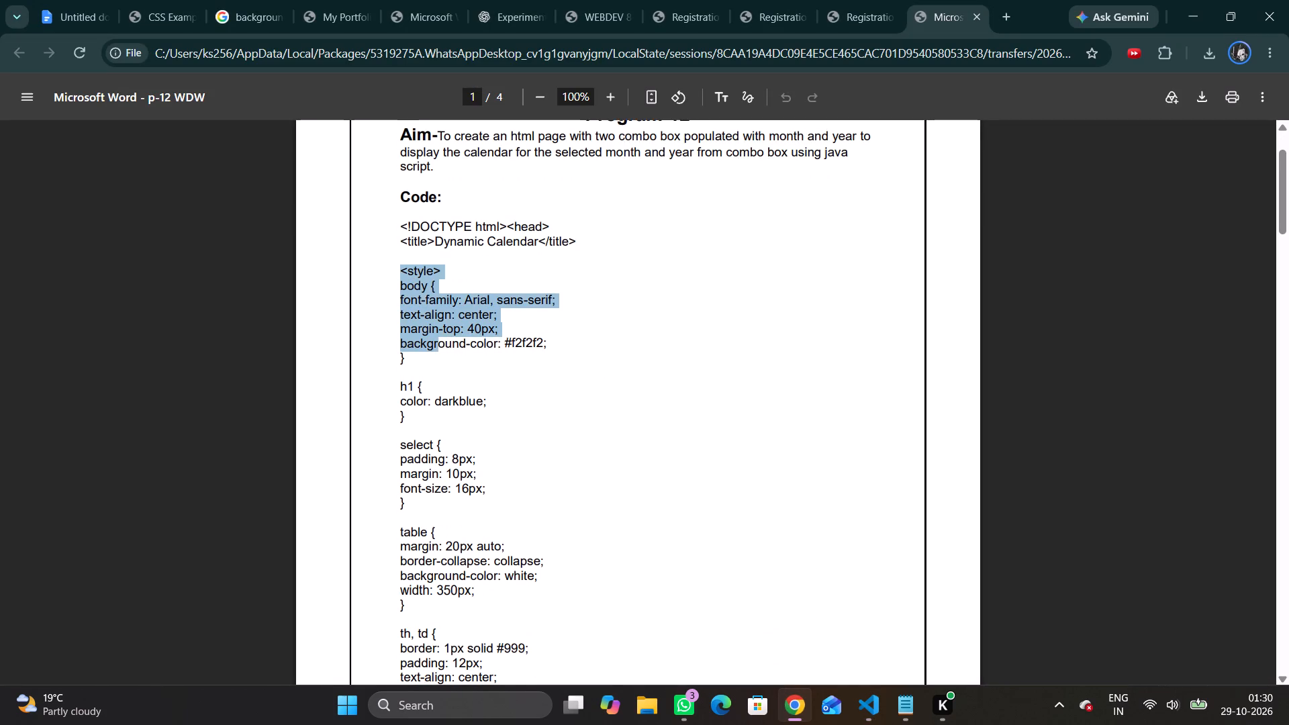
pyautogui.moveTo(445, 383); pyautogui.dragTo(529, 589)
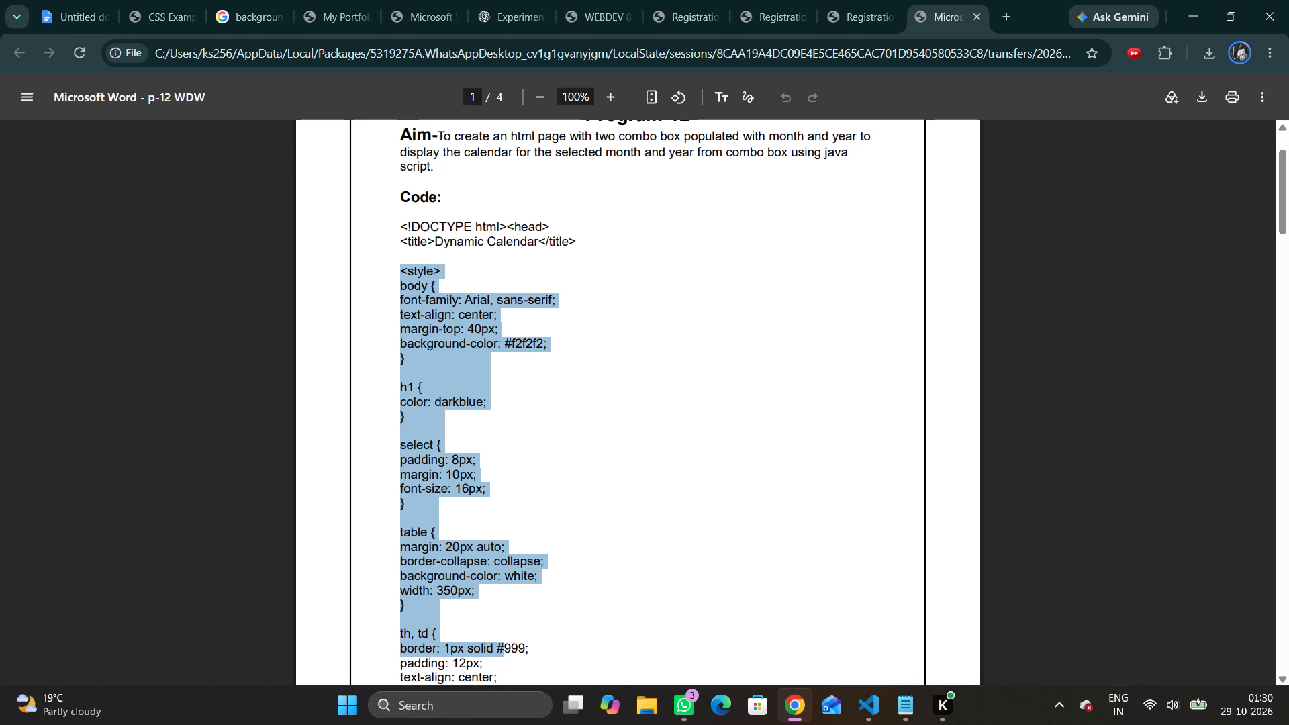
pyautogui.moveTo(529, 589); pyautogui.dragTo(589, 536)
pyautogui.scroll(-3, 589, 536)
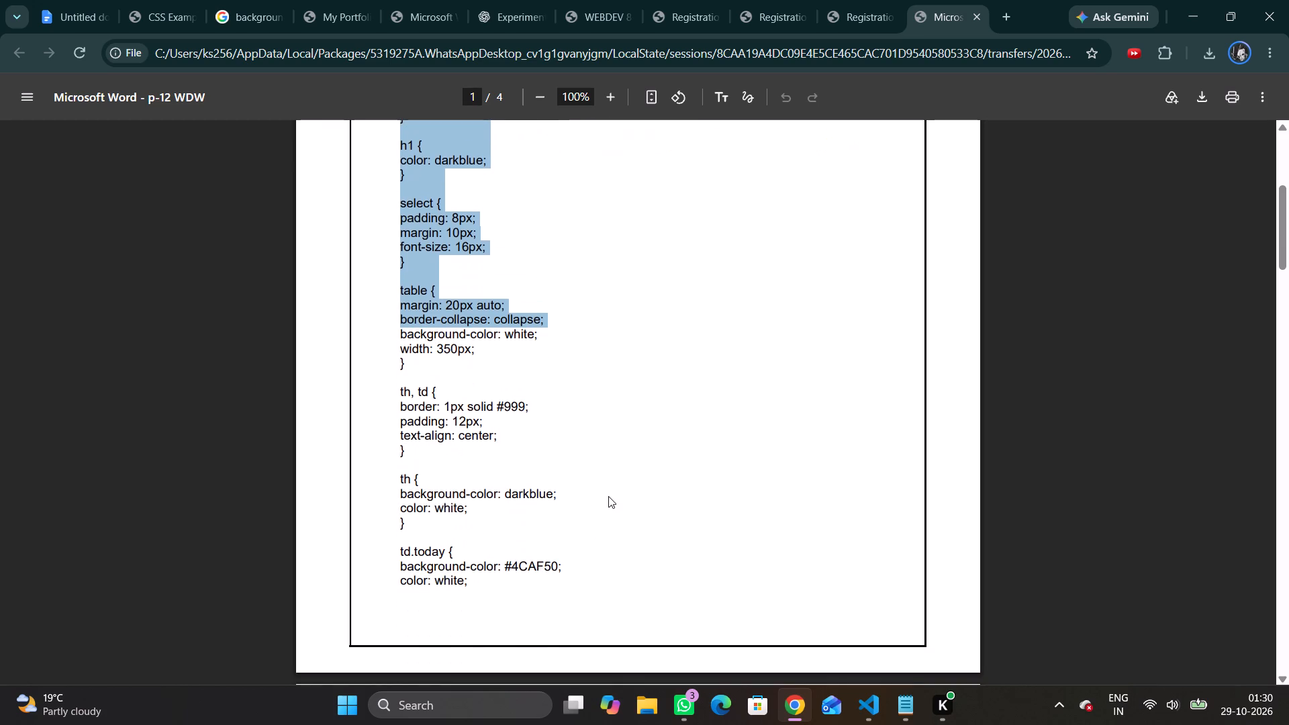
pyautogui.click(608, 495)
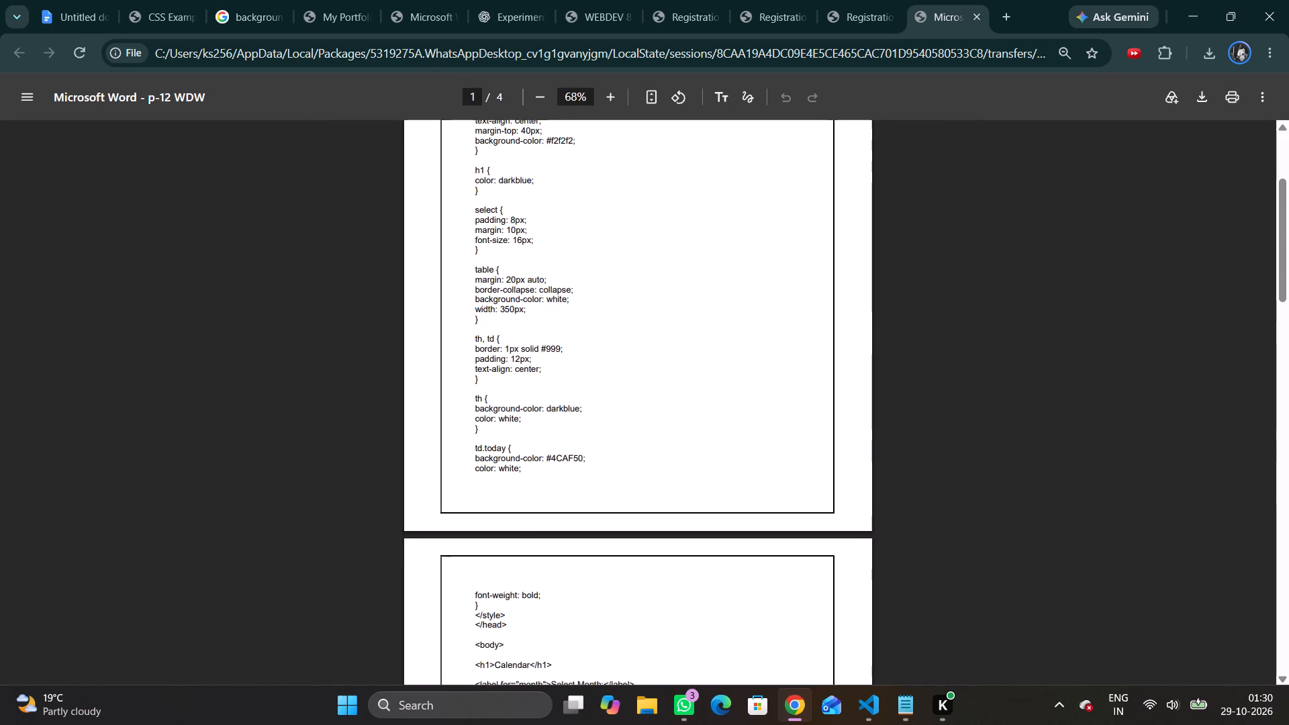
pyautogui.scroll(2, 460, 222)
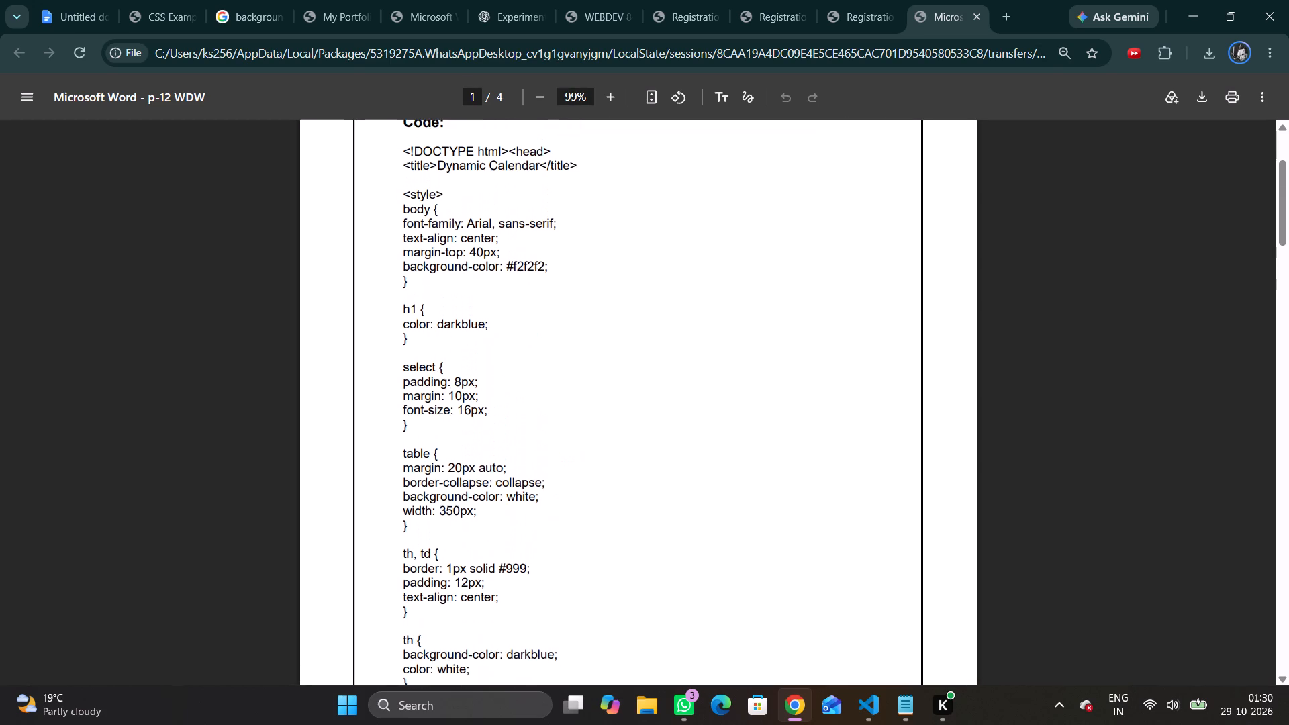
pyautogui.scroll(1, 461, 226)
pyautogui.moveTo(401, 217); pyautogui.dragTo(430, 271)
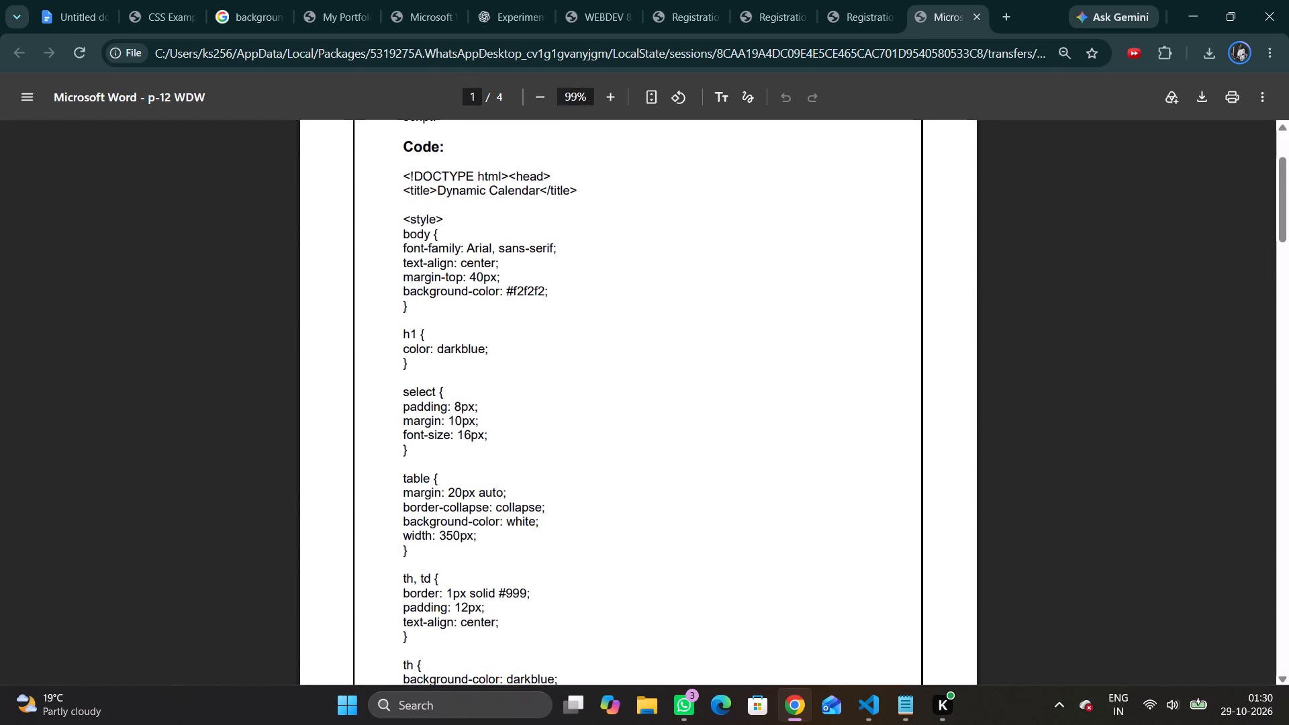
pyautogui.moveTo(430, 271); pyautogui.dragTo(442, 644)
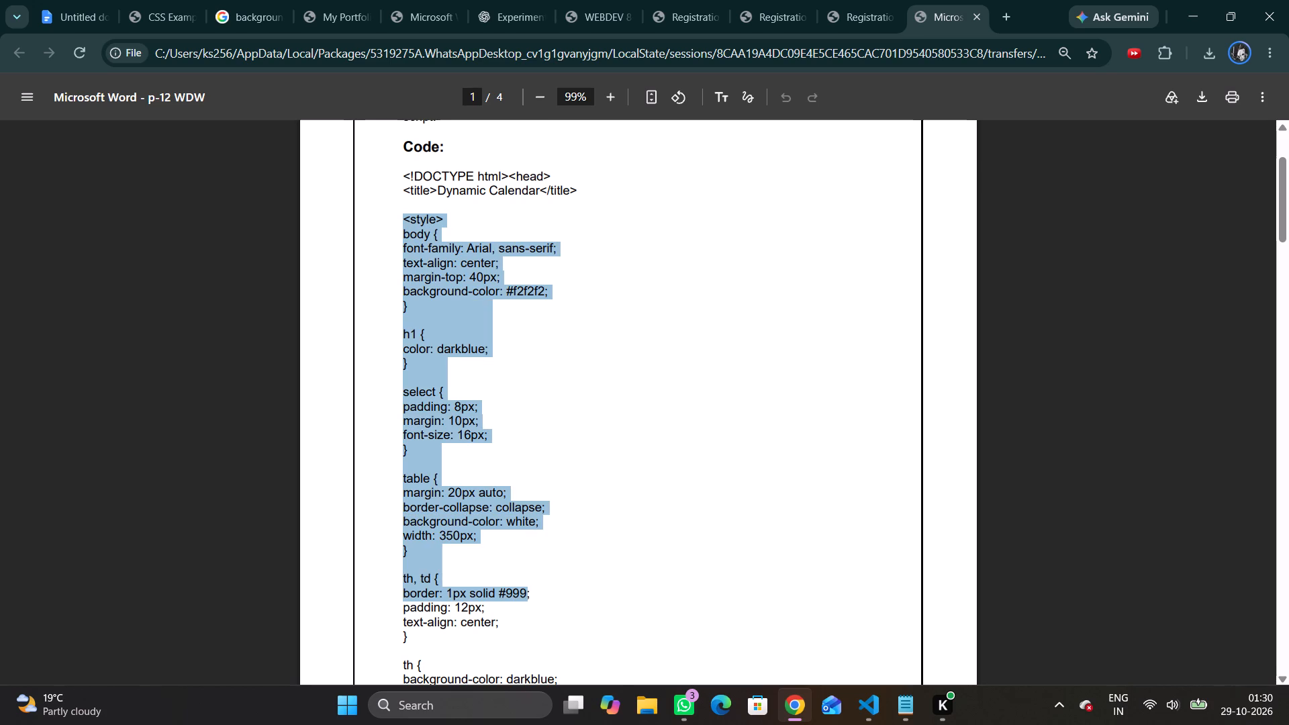
pyautogui.moveTo(442, 644); pyautogui.dragTo(414, 647)
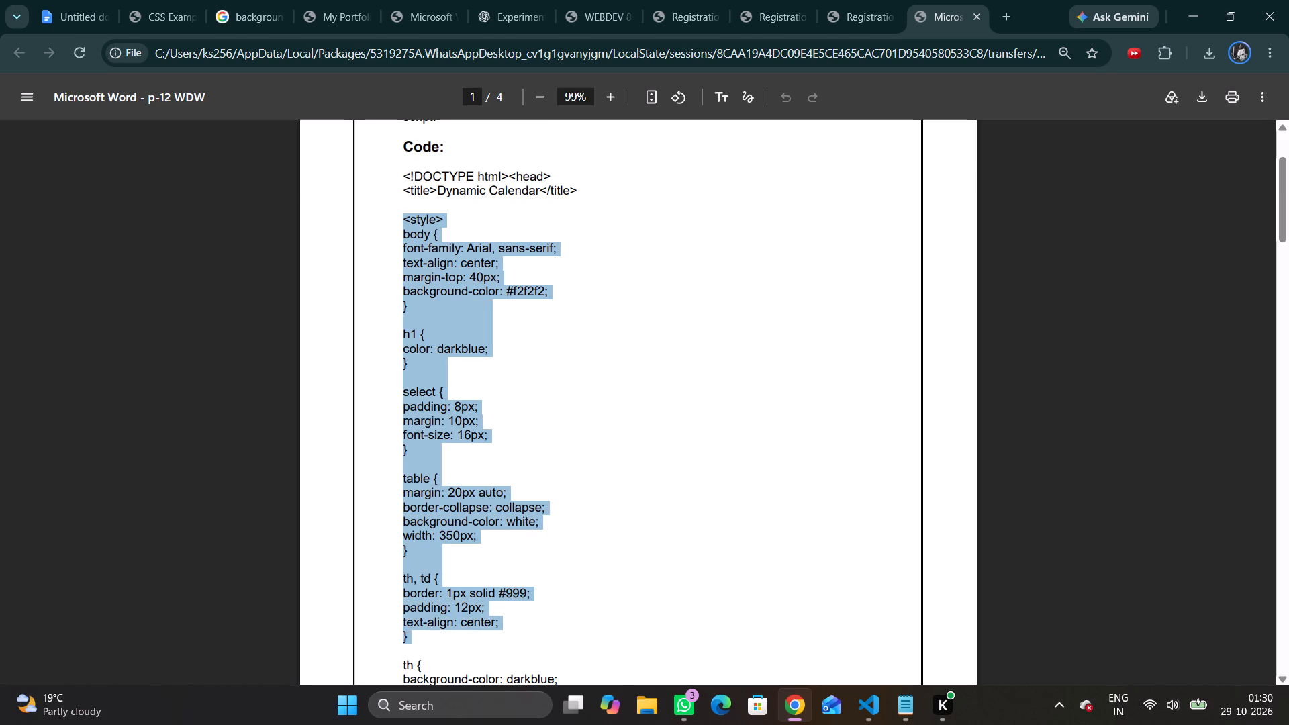
pyautogui.hotkey('ctrl', 'c')
# Back in Visual Studio Code, paste the copied CSS on a new line below the title in calender.html.
pyautogui.click(858, 685)
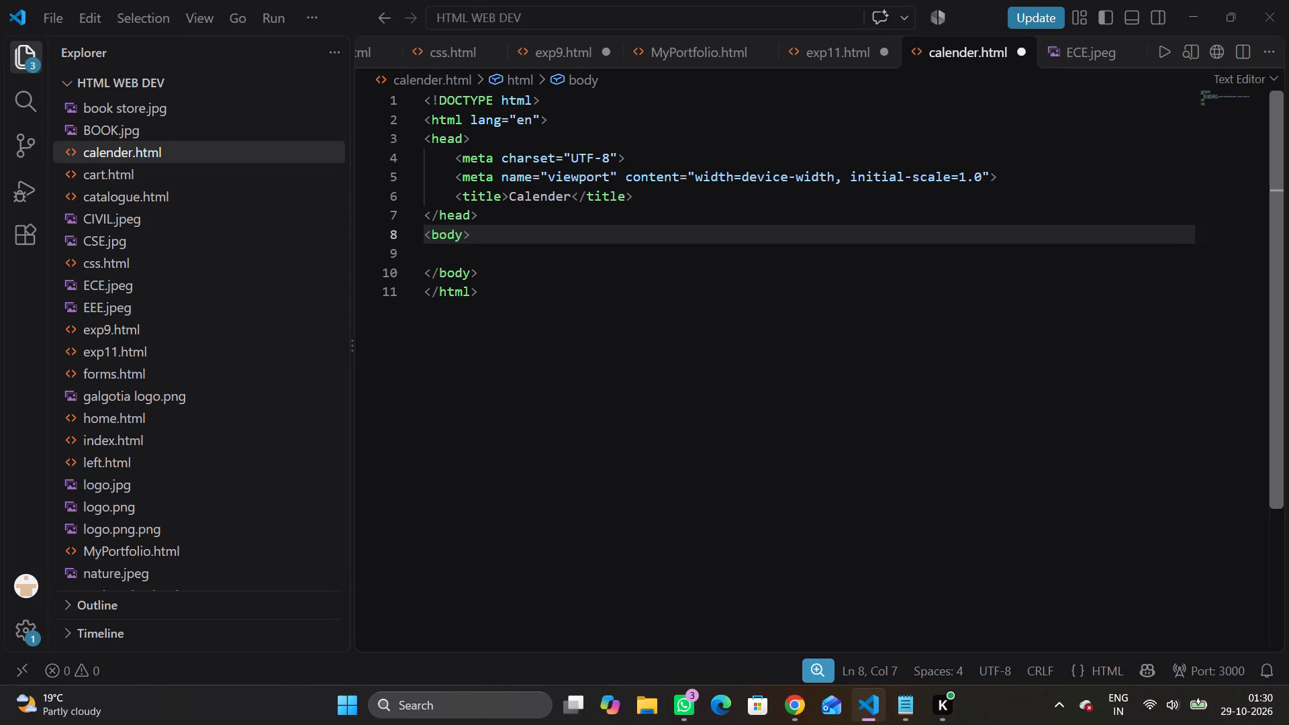
pyautogui.click(653, 195)
pyautogui.press('Return')
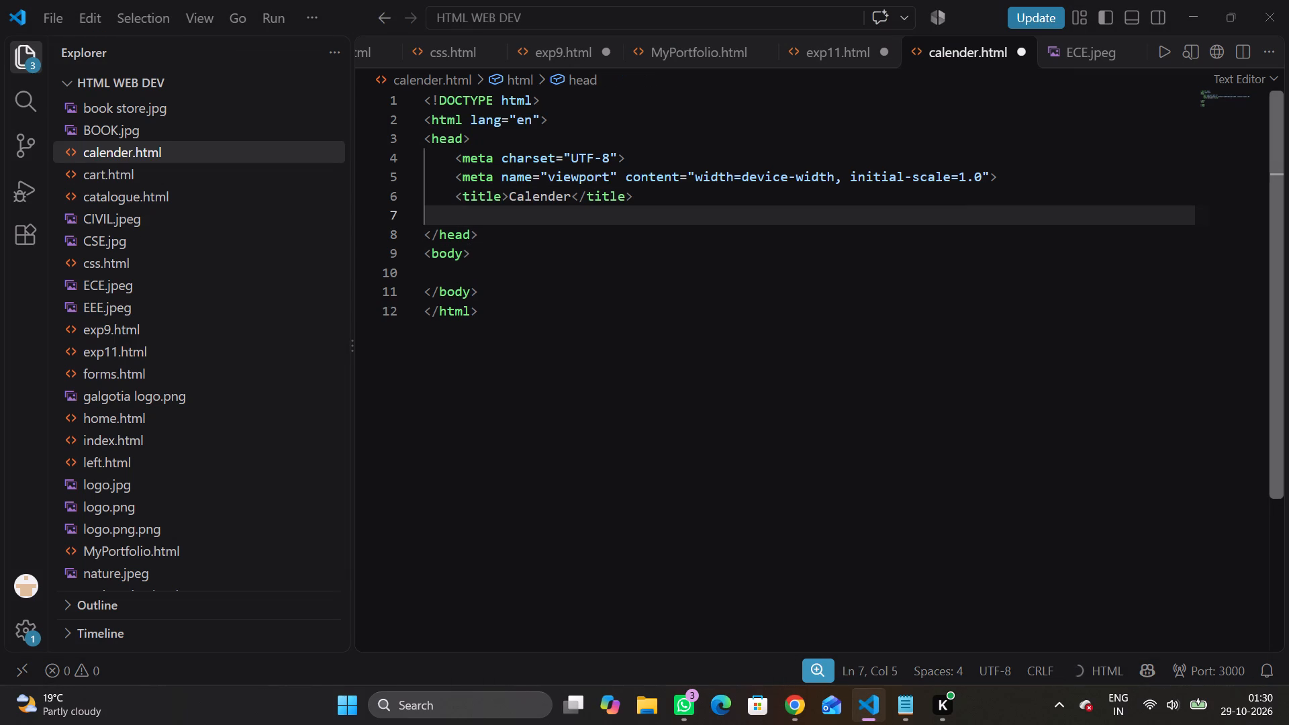
pyautogui.hotkey('ctrl', 'v')
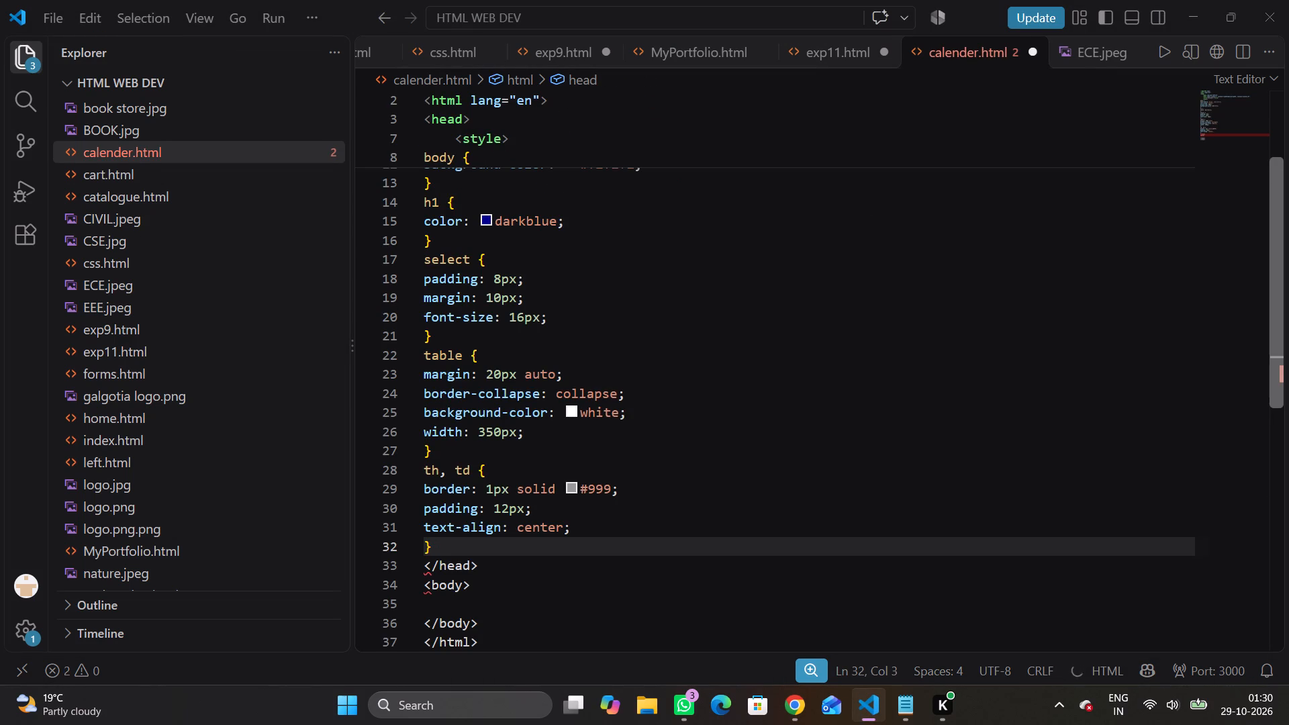
# Copy the "th" rule and the start of the "td.today" rule from the PDF and paste them below the "th, td" rule in calender.html.
pyautogui.press('Return')
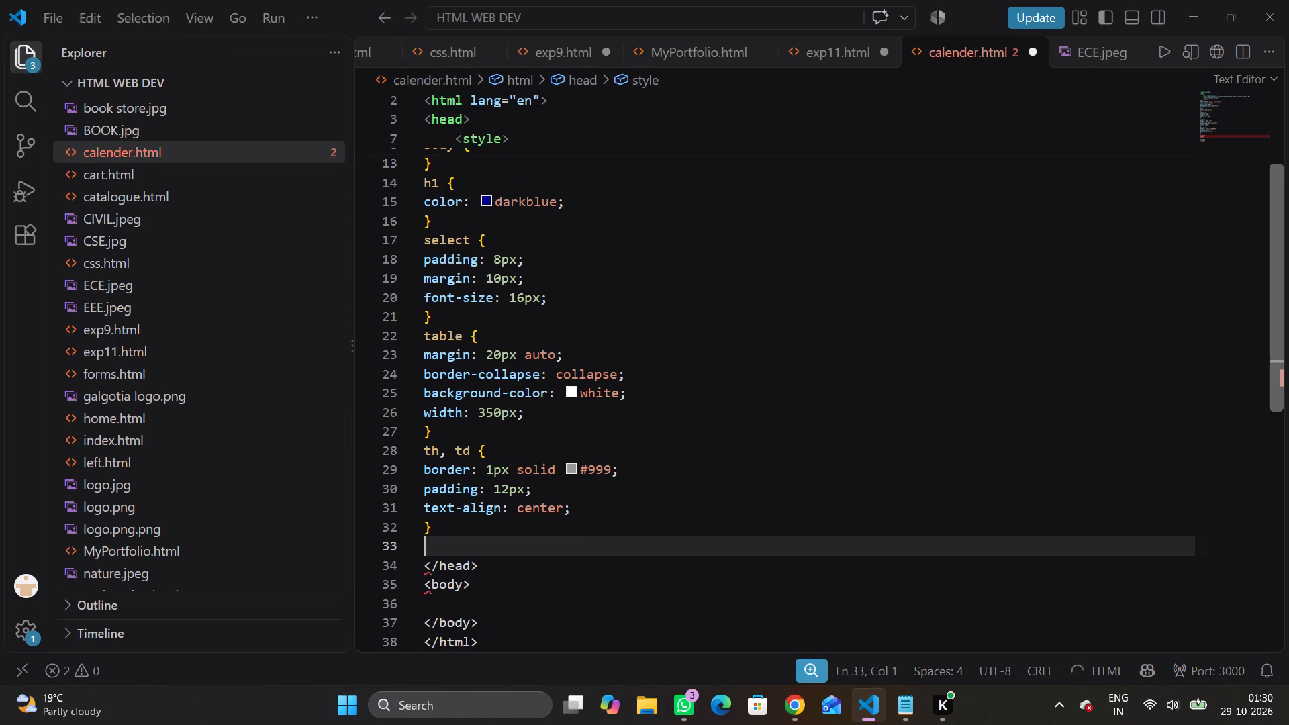
pyautogui.click(804, 707)
pyautogui.scroll(-4, 804, 440)
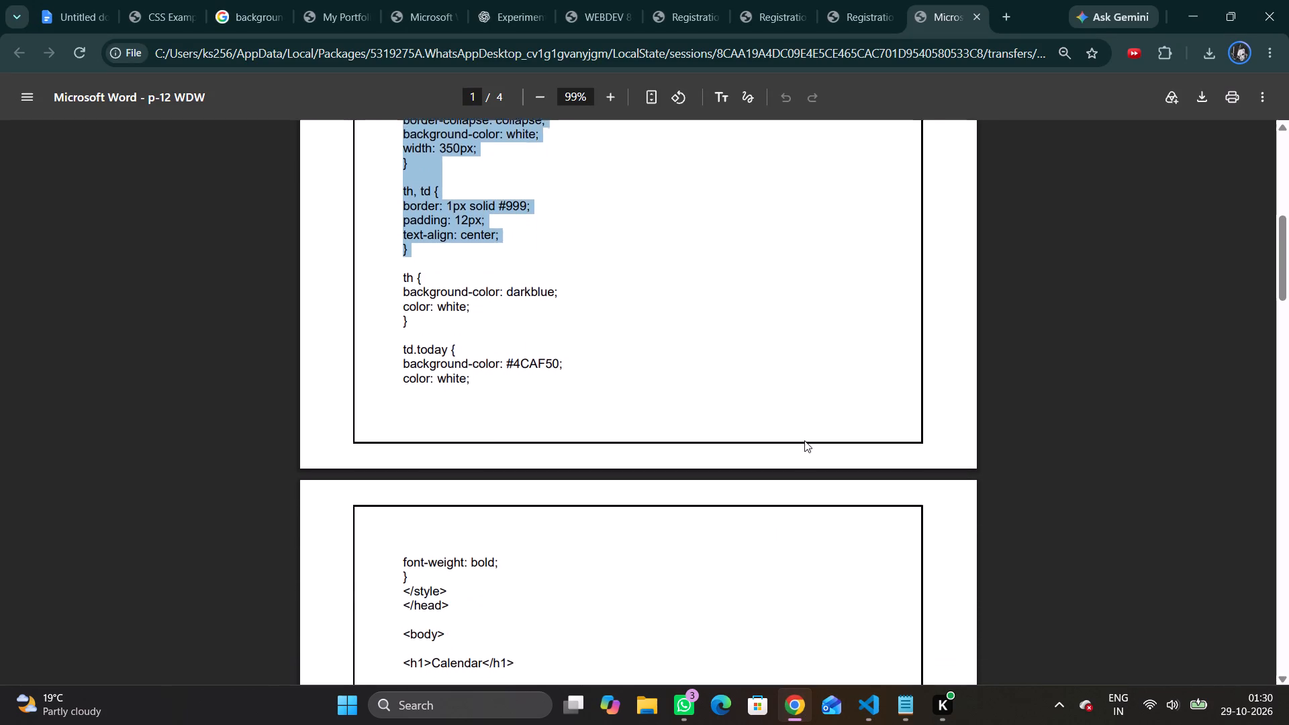
pyautogui.click(804, 440)
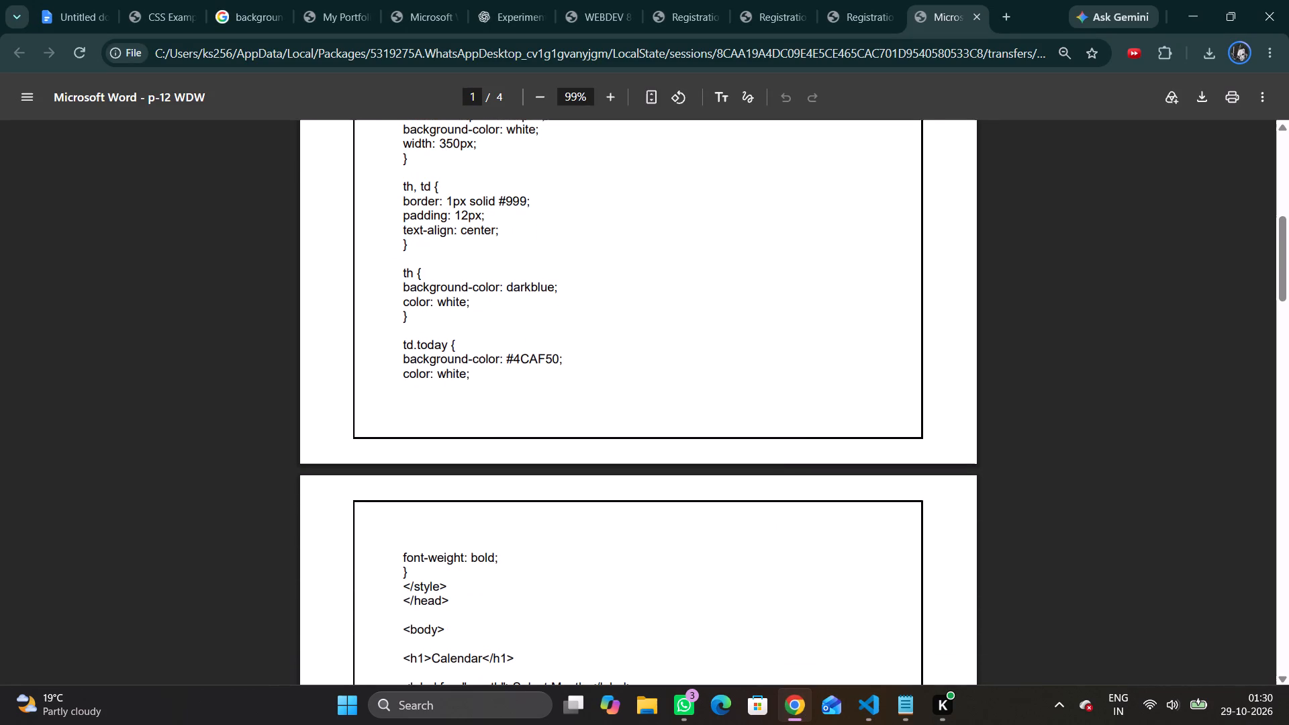
pyautogui.moveTo(401, 276); pyautogui.dragTo(483, 391)
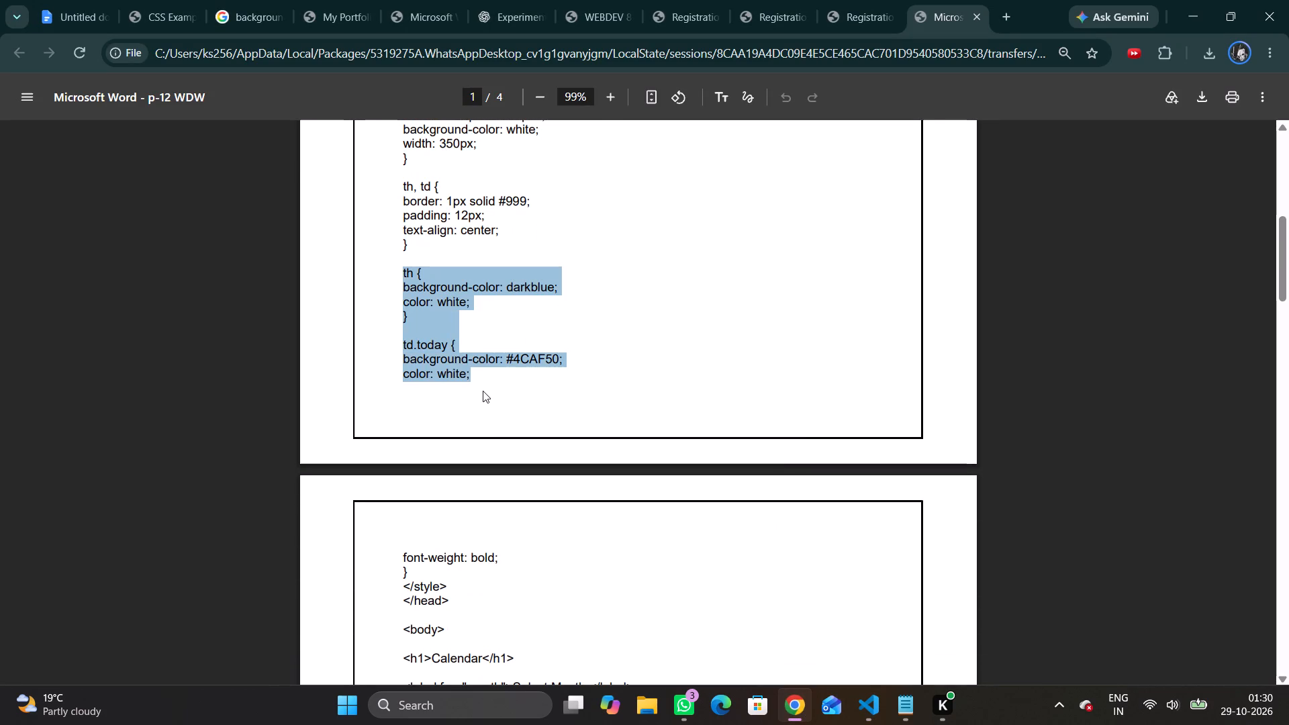
pyautogui.hotkey('ctrl', 'c')
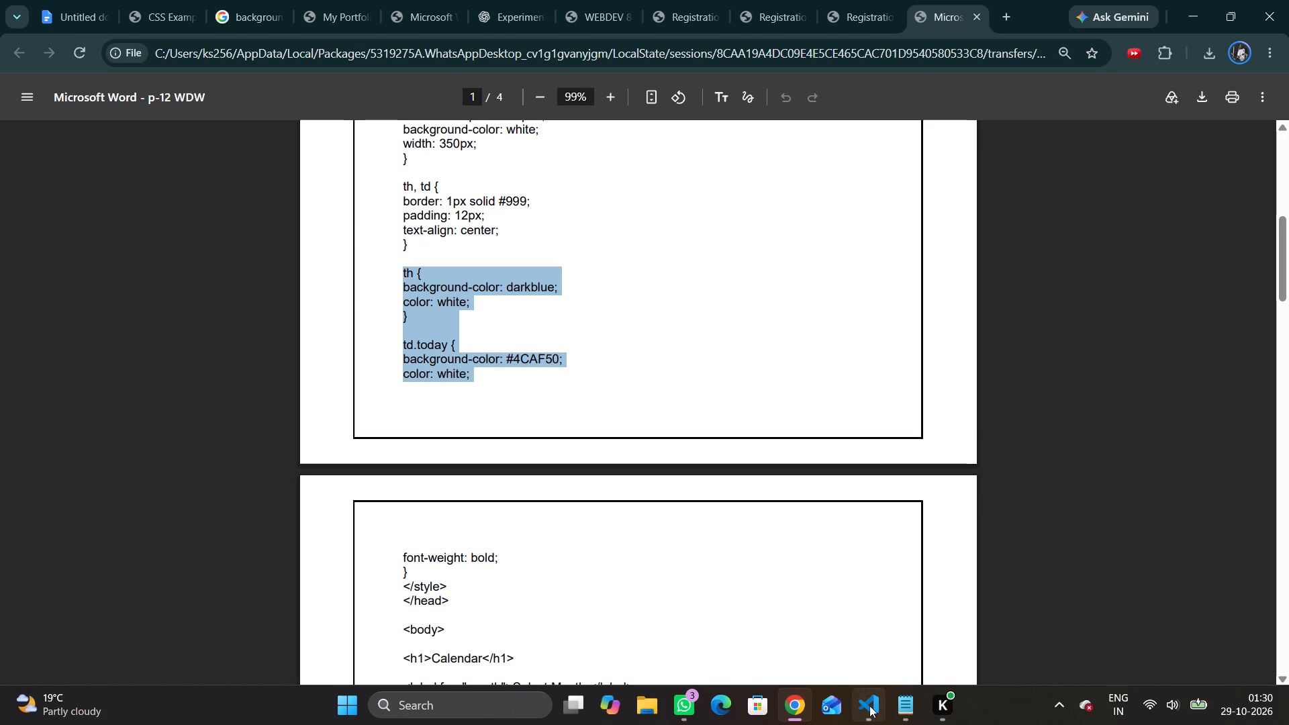
pyautogui.click(869, 706)
pyautogui.hotkey('ctrl', 'v')
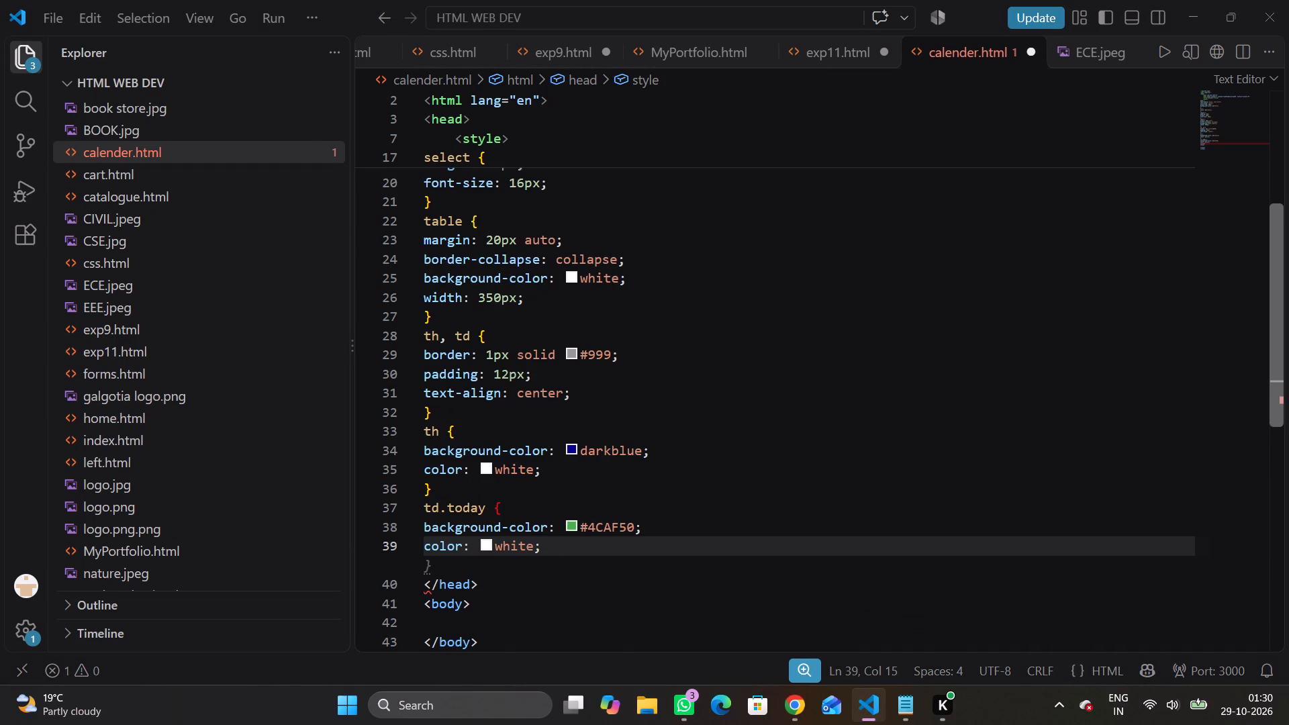
# Copy the rest of the "td.today" rule through the closing style tag from the Chrome PDF and paste it below "color: white;" in calender.html.
pyautogui.click(792, 689)
pyautogui.scroll(-2, 712, 487)
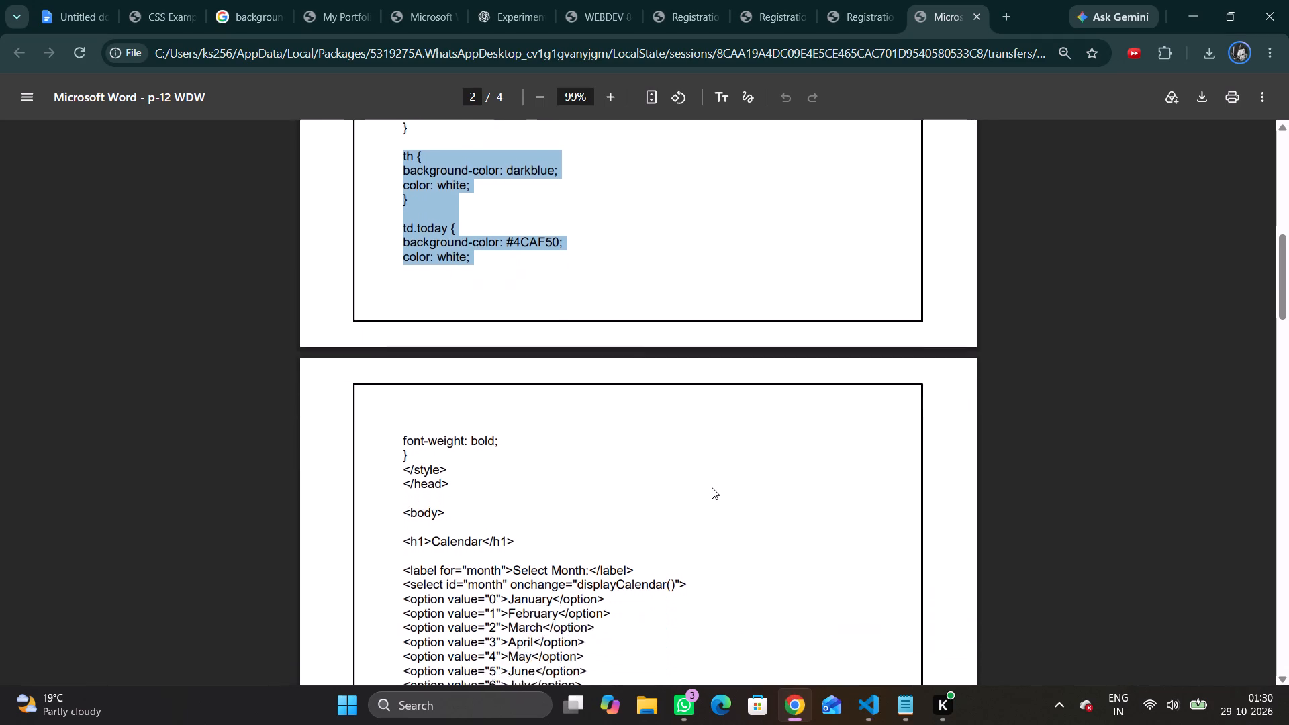
pyautogui.moveTo(397, 424); pyautogui.dragTo(451, 458)
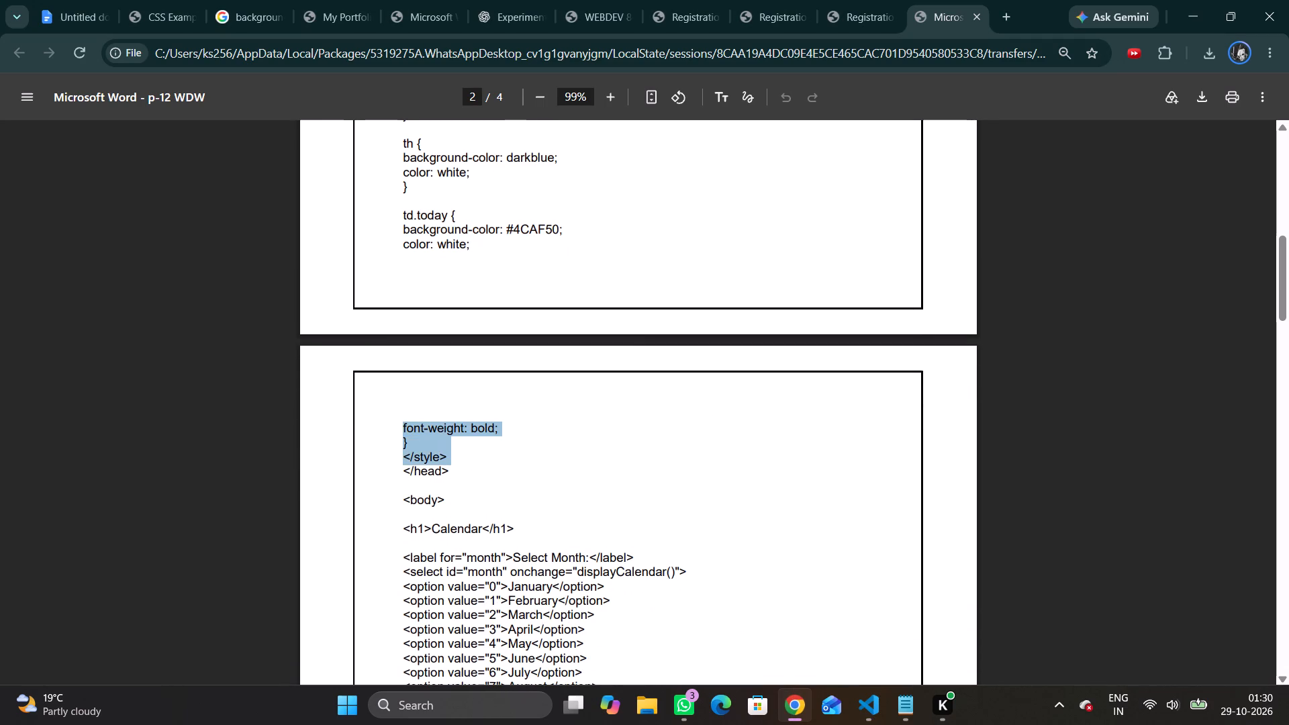
pyautogui.hotkey('ctrl', 'c')
pyautogui.click(883, 716)
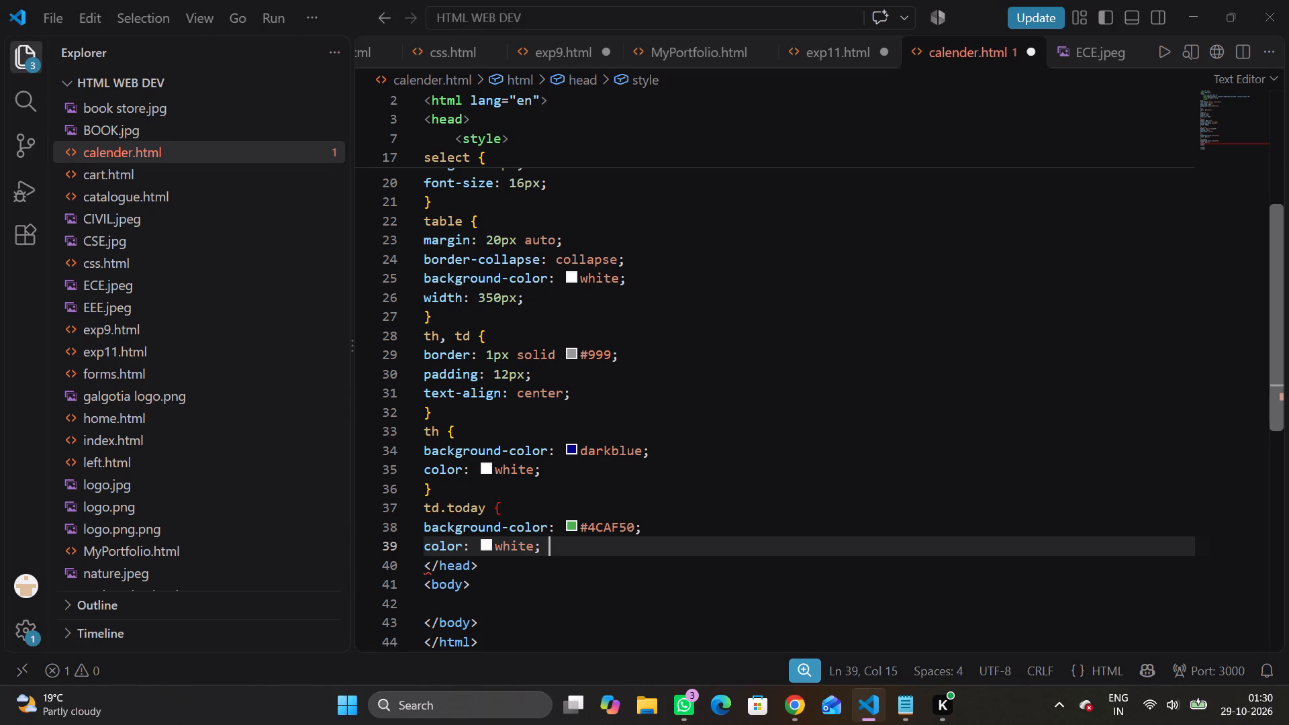
pyautogui.press('Return')
pyautogui.hotkey('ctrl', 'v')
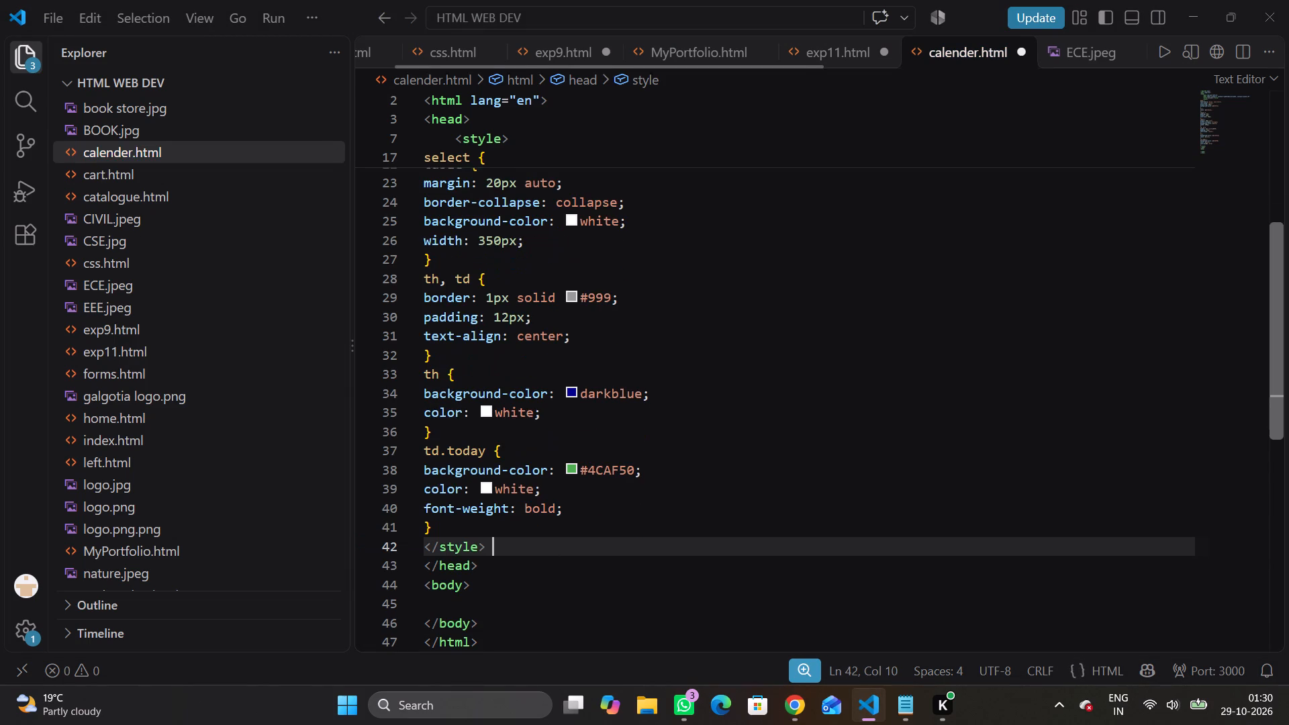
# Copy the PDF code from the Calendar h1 heading through the "yearSelect.value" line and paste it inside the empty body of calender.html.
pyautogui.scroll(-1, 692, 493)
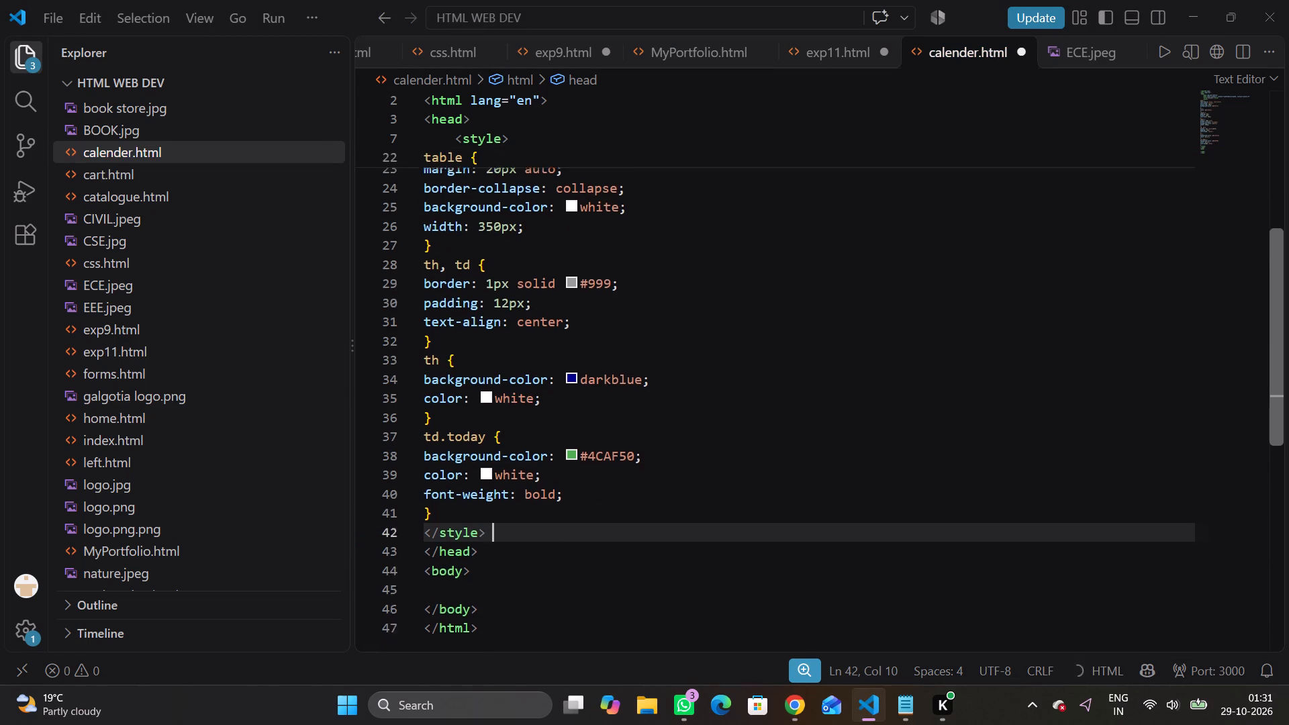
pyautogui.scroll(-1, 692, 493)
pyautogui.click(601, 491)
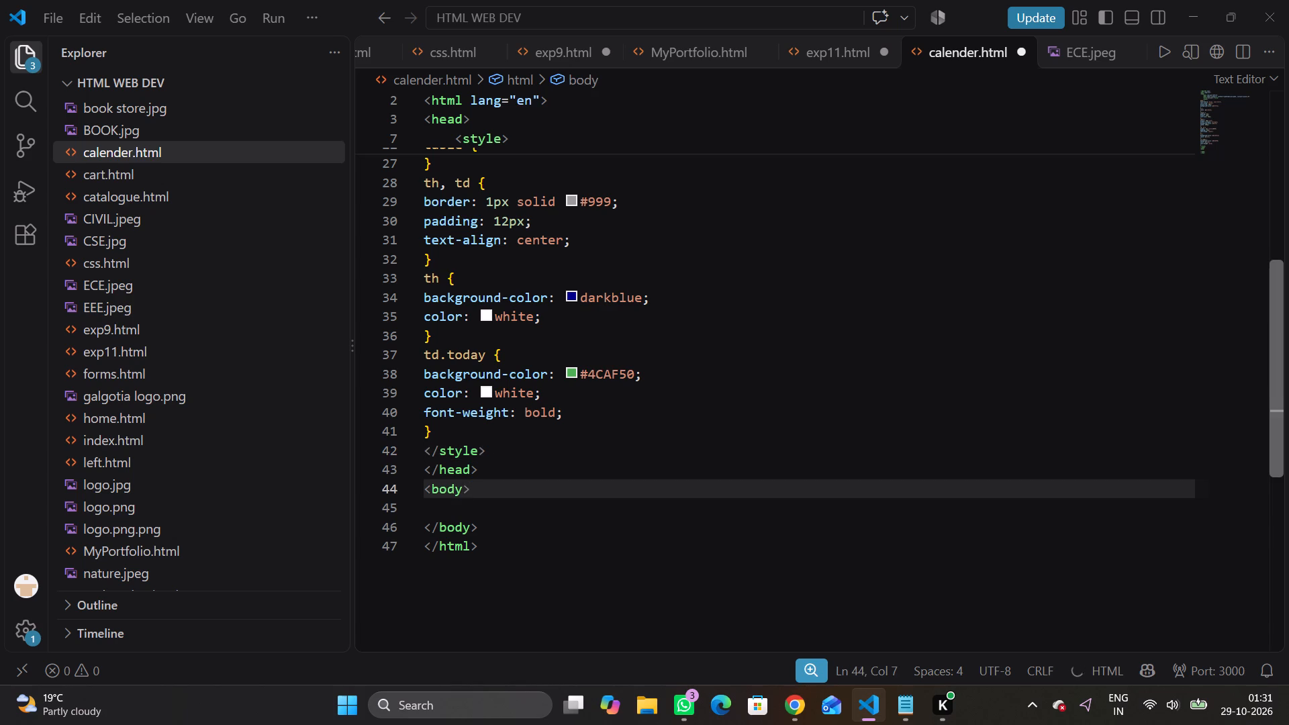
pyautogui.click(589, 505)
pyautogui.click(795, 715)
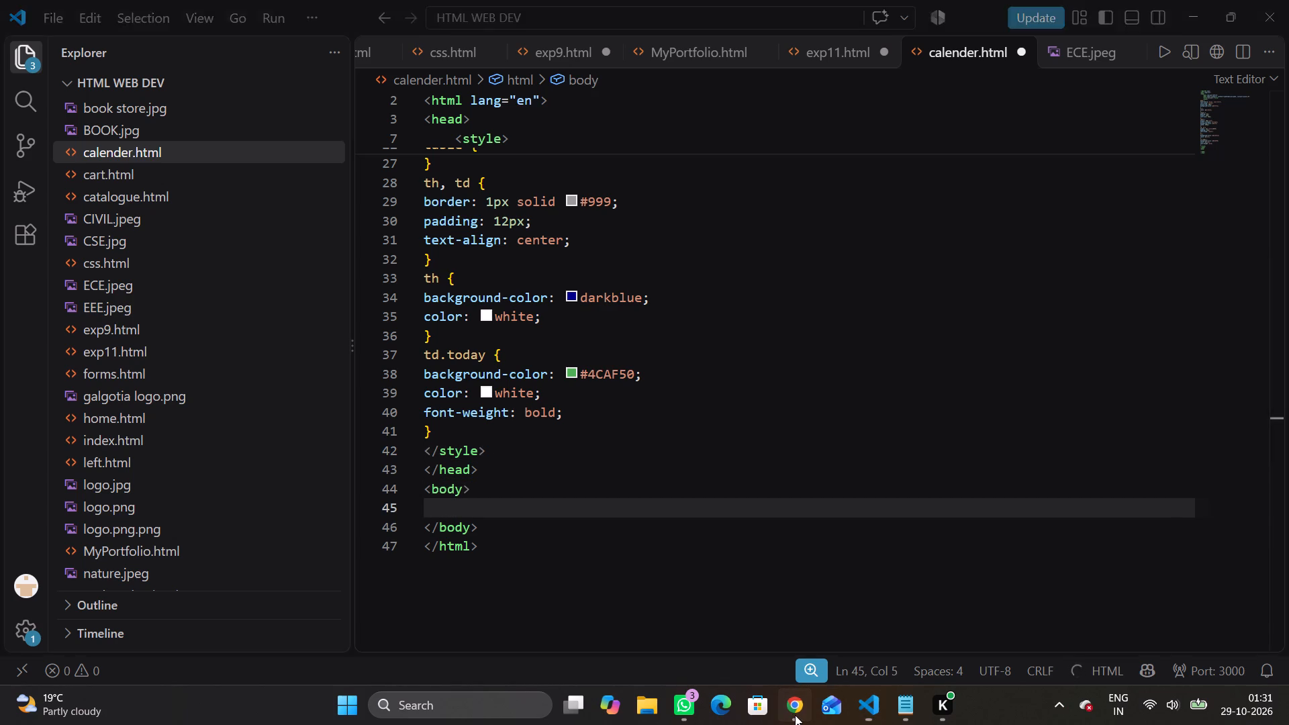
pyautogui.scroll(-2, 851, 550)
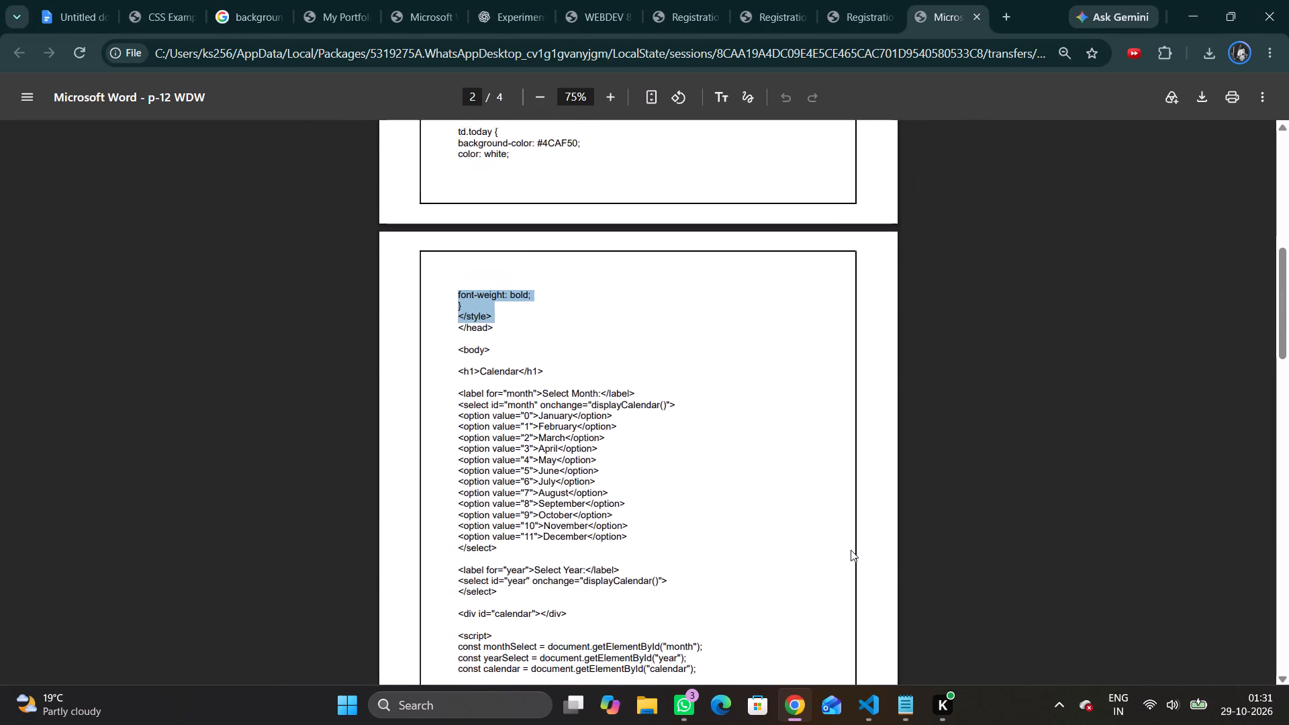
pyautogui.scroll(-1, 851, 550)
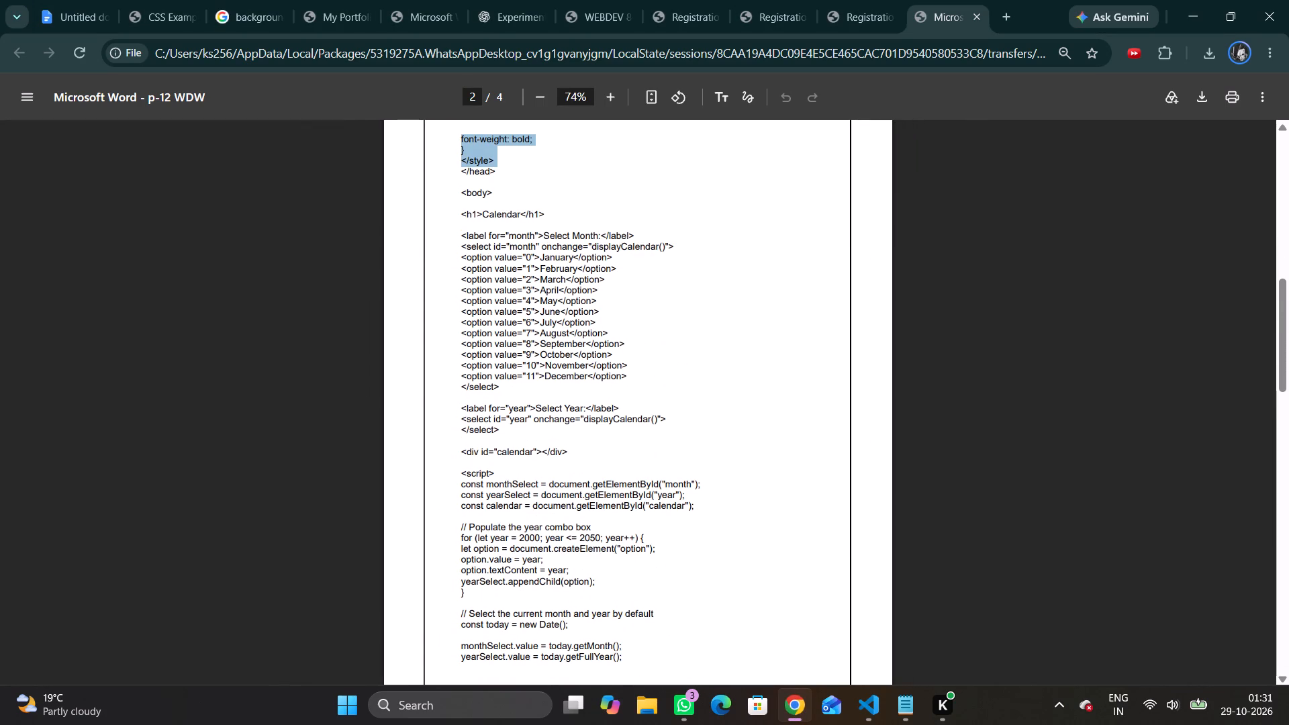
pyautogui.moveTo(461, 211); pyautogui.dragTo(657, 569)
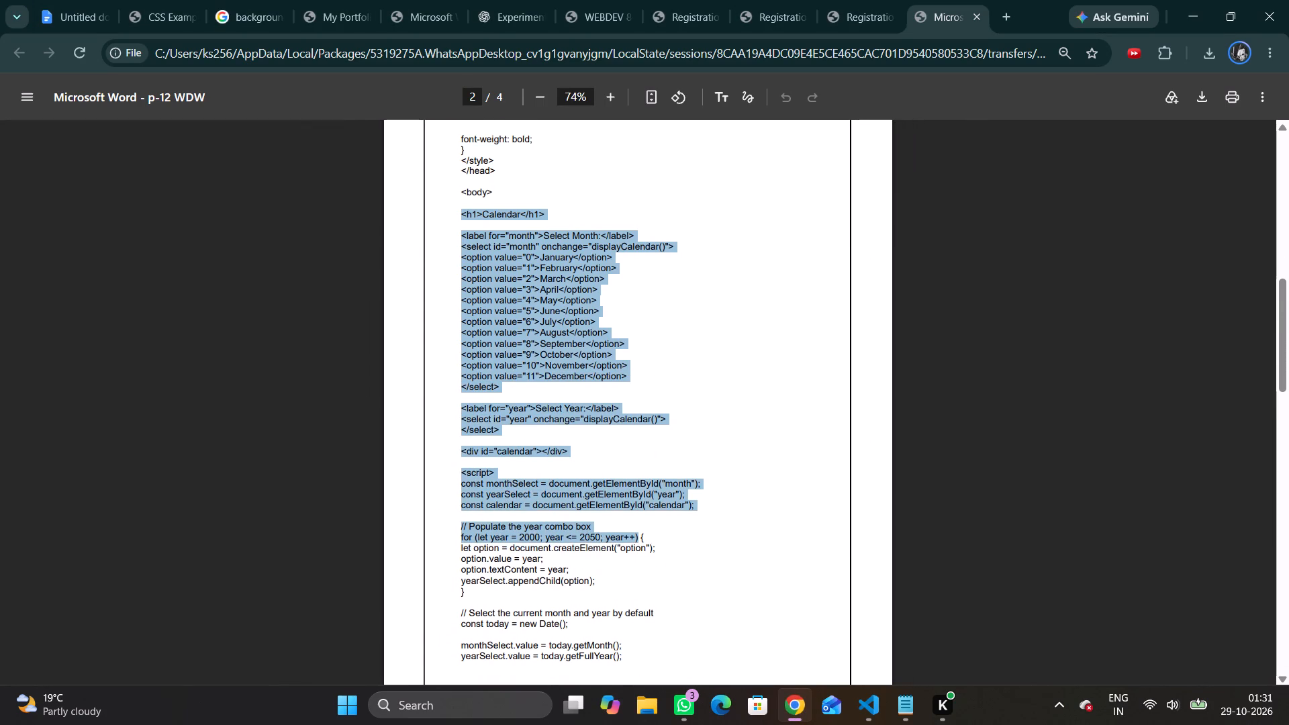
pyautogui.moveTo(657, 569); pyautogui.dragTo(643, 640)
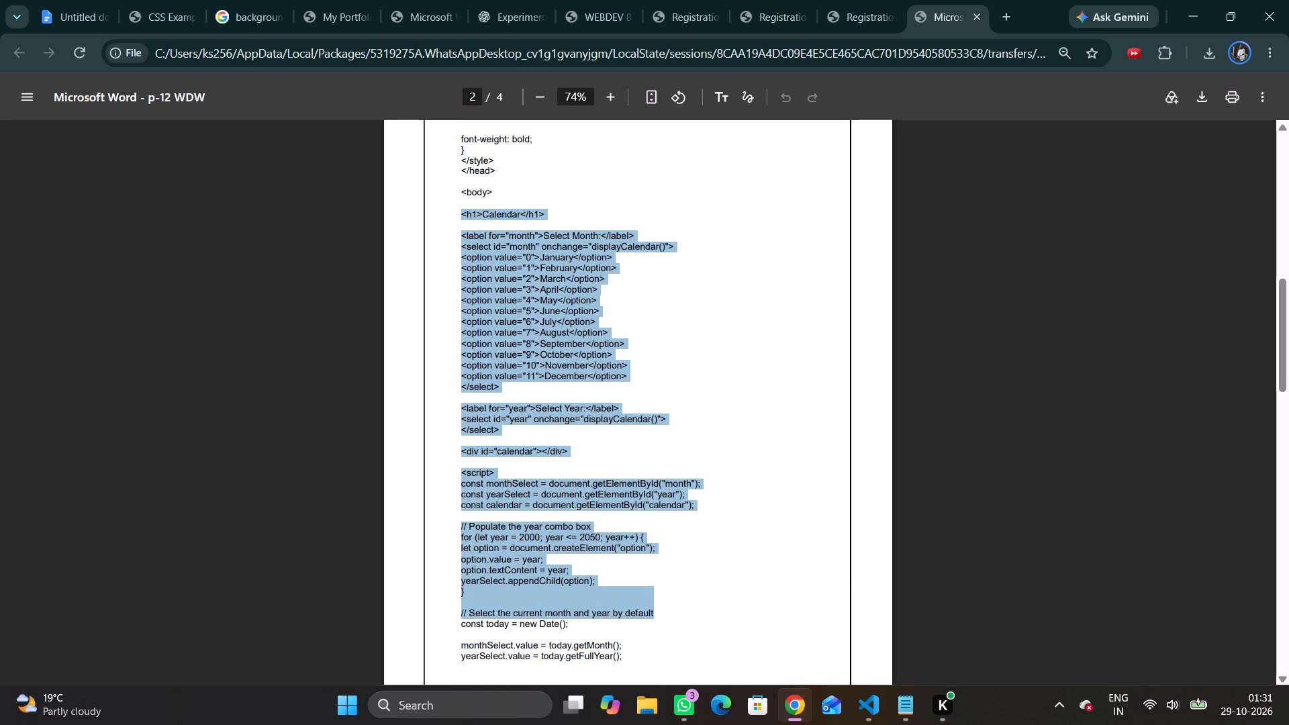
pyautogui.moveTo(643, 640); pyautogui.dragTo(626, 658)
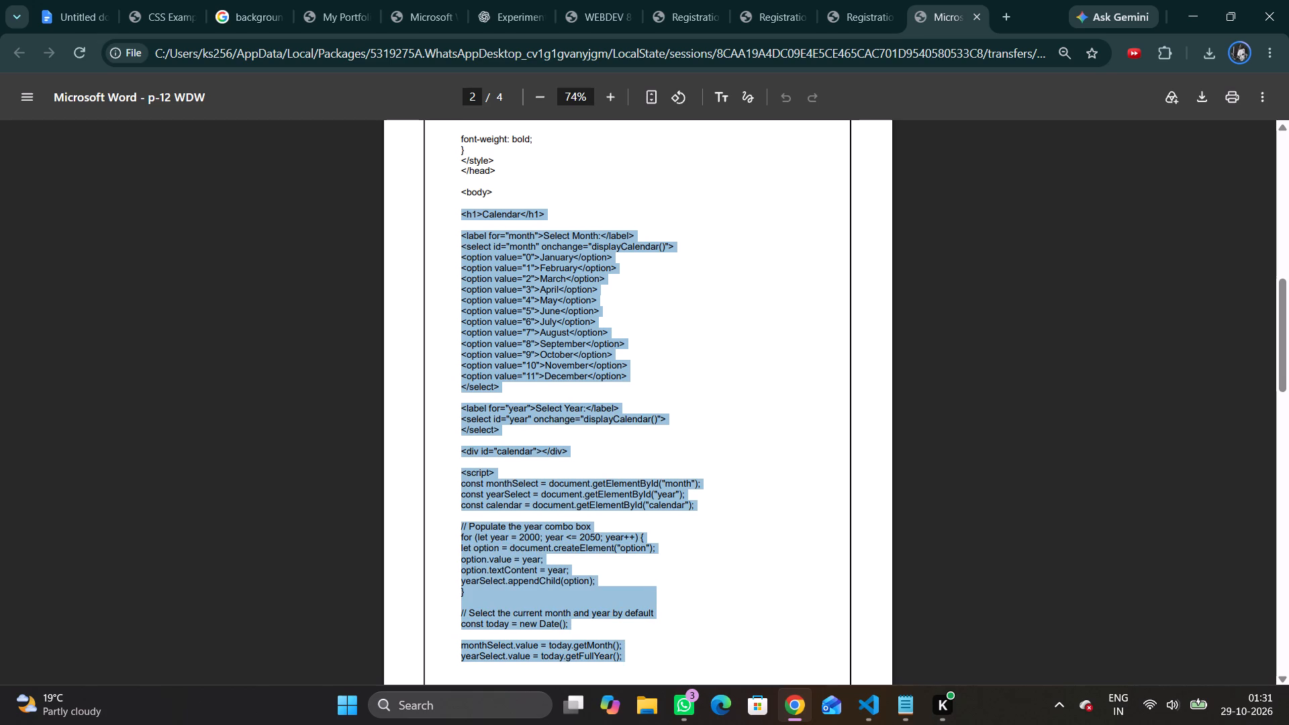
pyautogui.hotkey('ctrl', 'c')
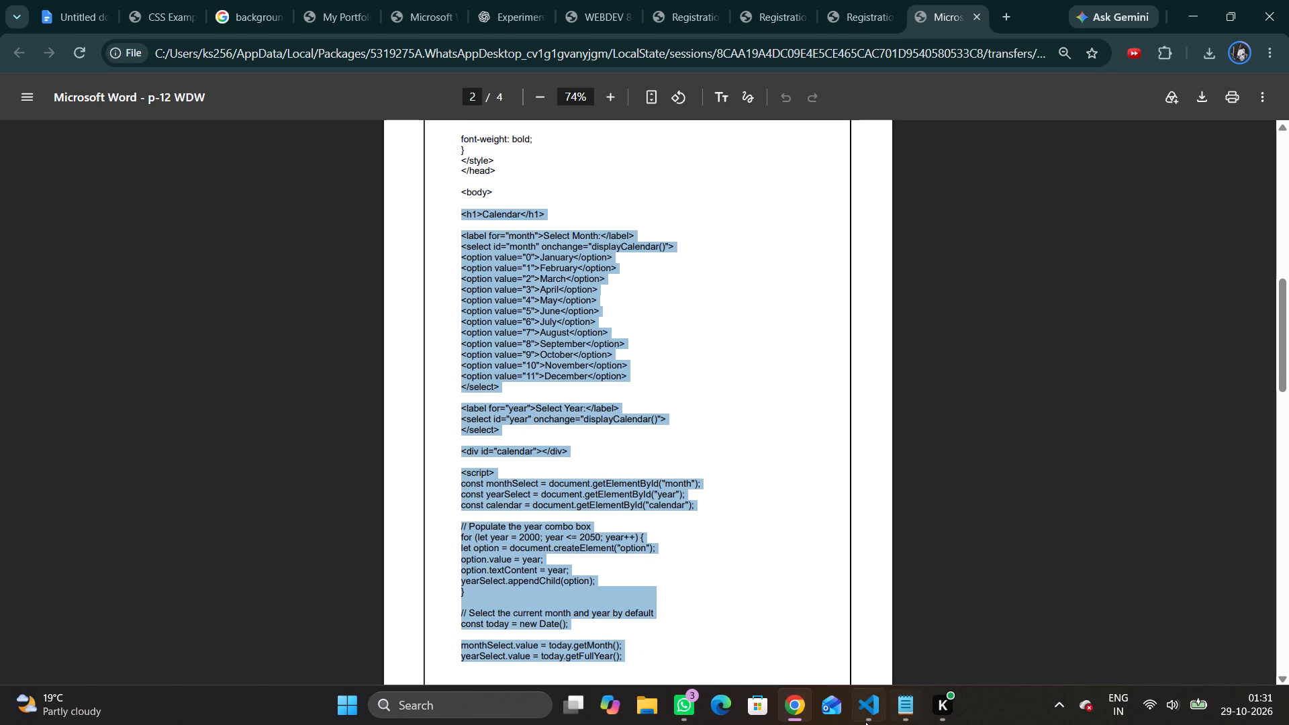
pyautogui.click(865, 722)
pyautogui.hotkey('ctrl', 'v')
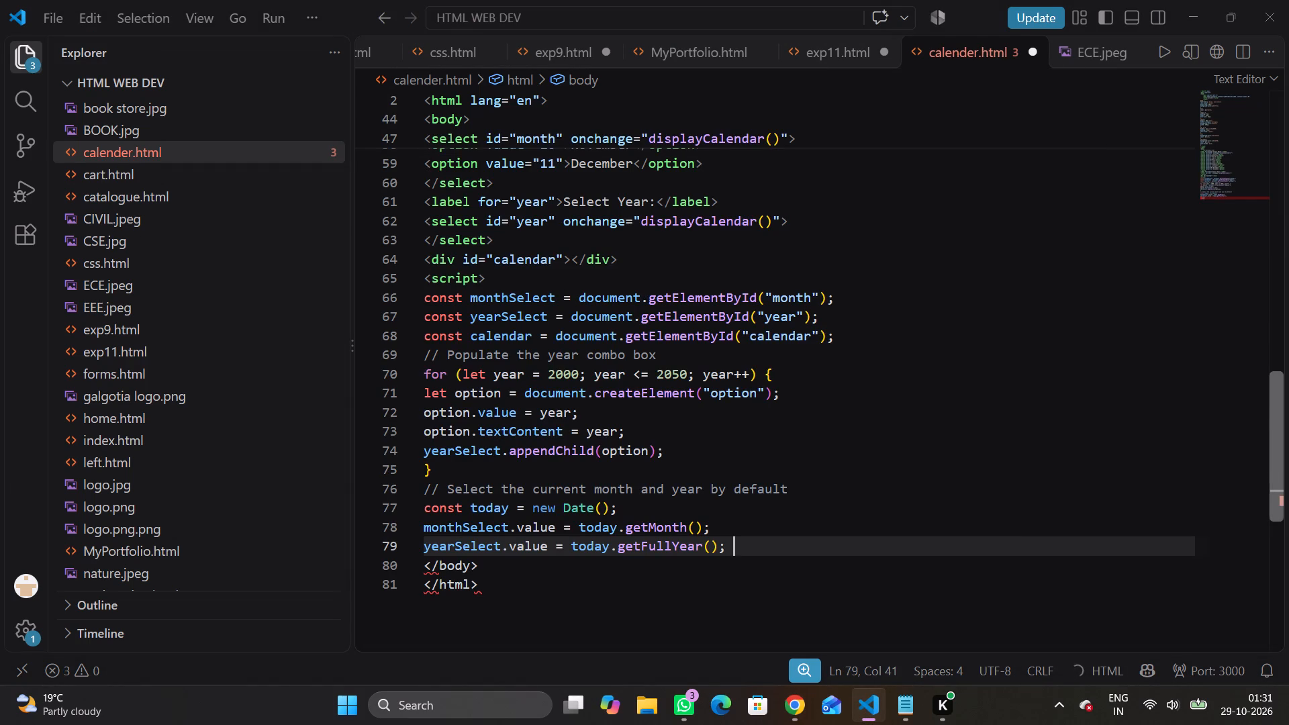
# In the Program-12 PDF in Chrome, copy the code from the "Function to display the calendar" comment through the date loop's closing brace.
pyautogui.click(800, 707)
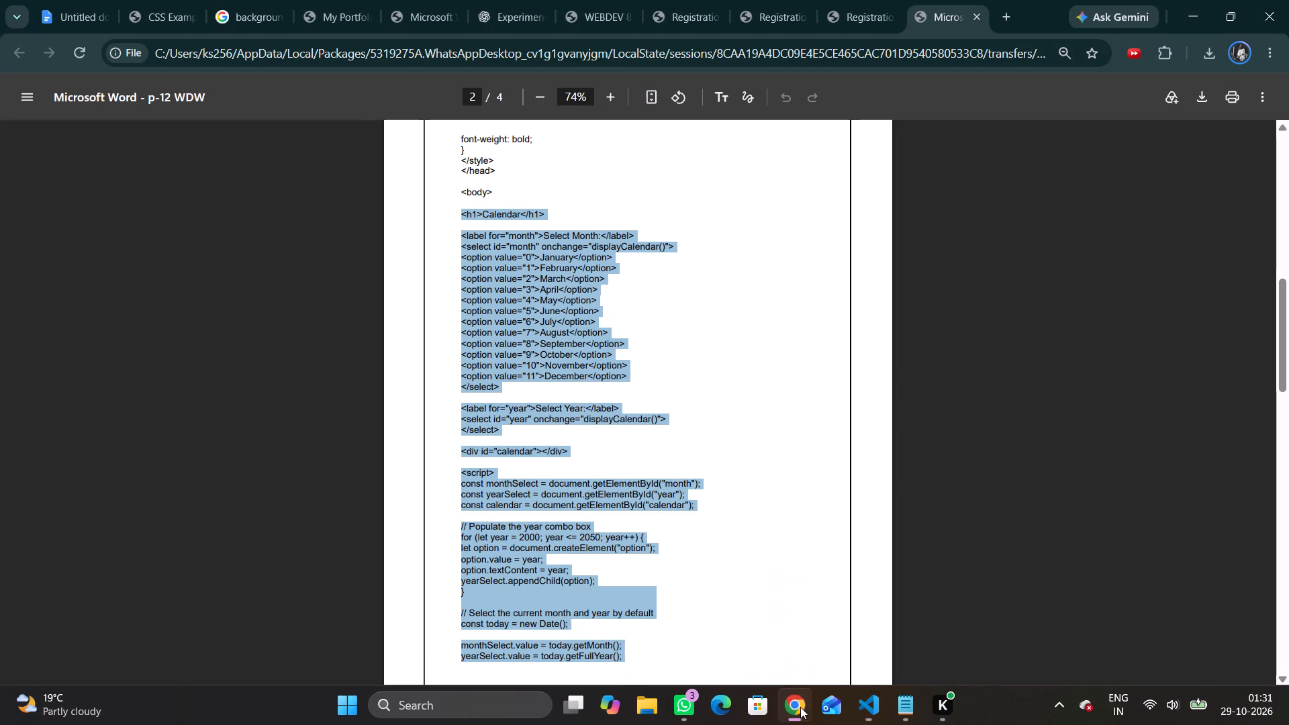
pyautogui.scroll(-4, 824, 492)
pyautogui.click(768, 434)
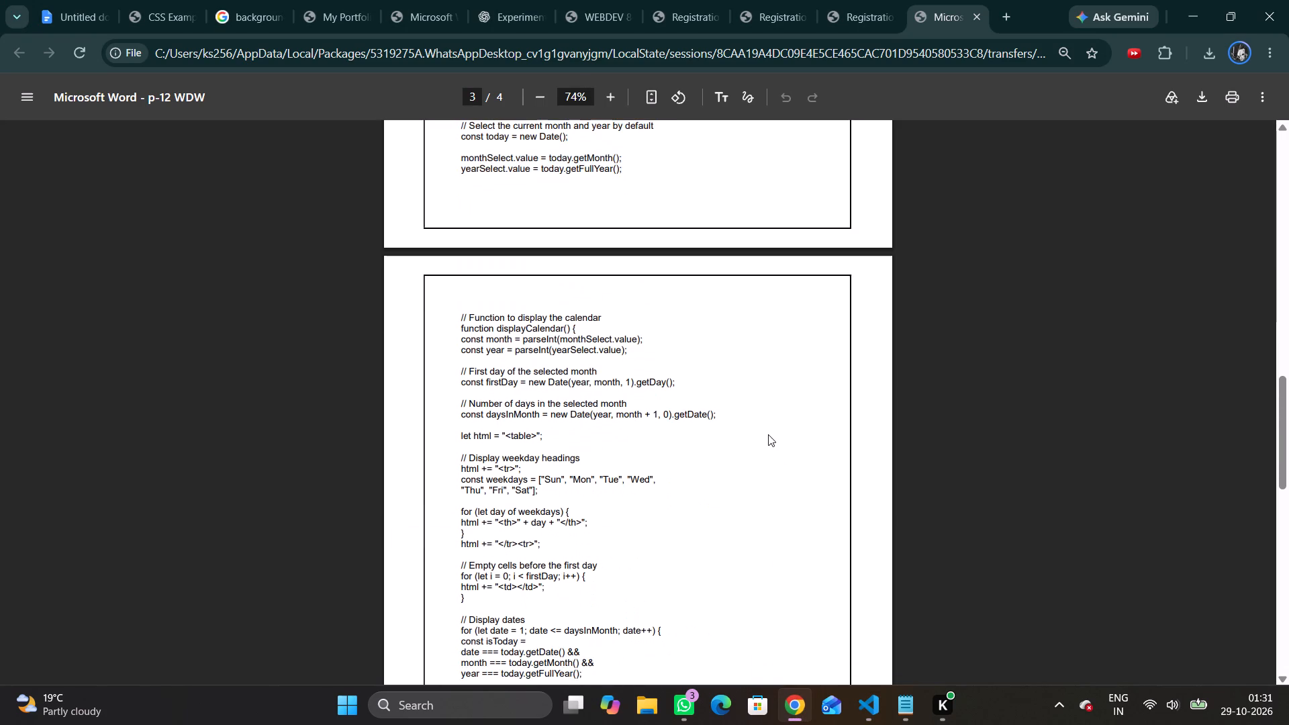
pyautogui.scroll(-1, 768, 434)
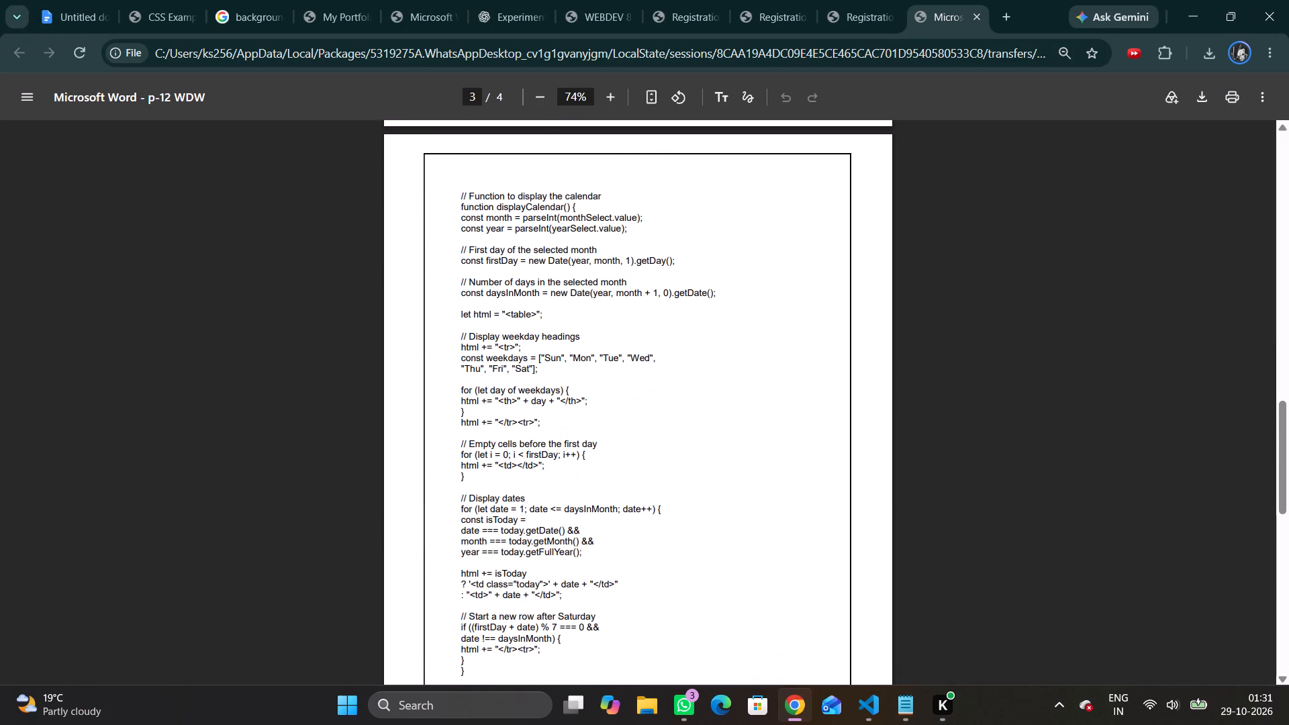
pyautogui.moveTo(457, 192); pyautogui.dragTo(579, 456)
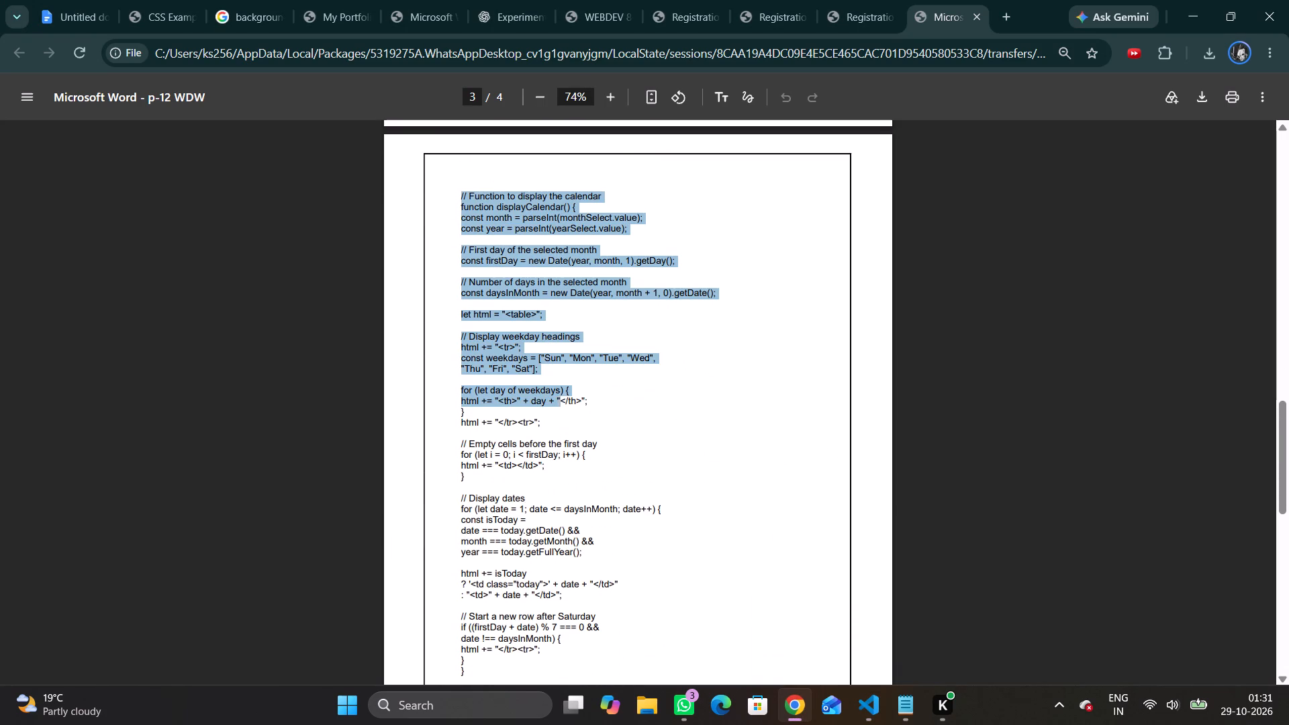
pyautogui.moveTo(579, 456); pyautogui.dragTo(599, 629)
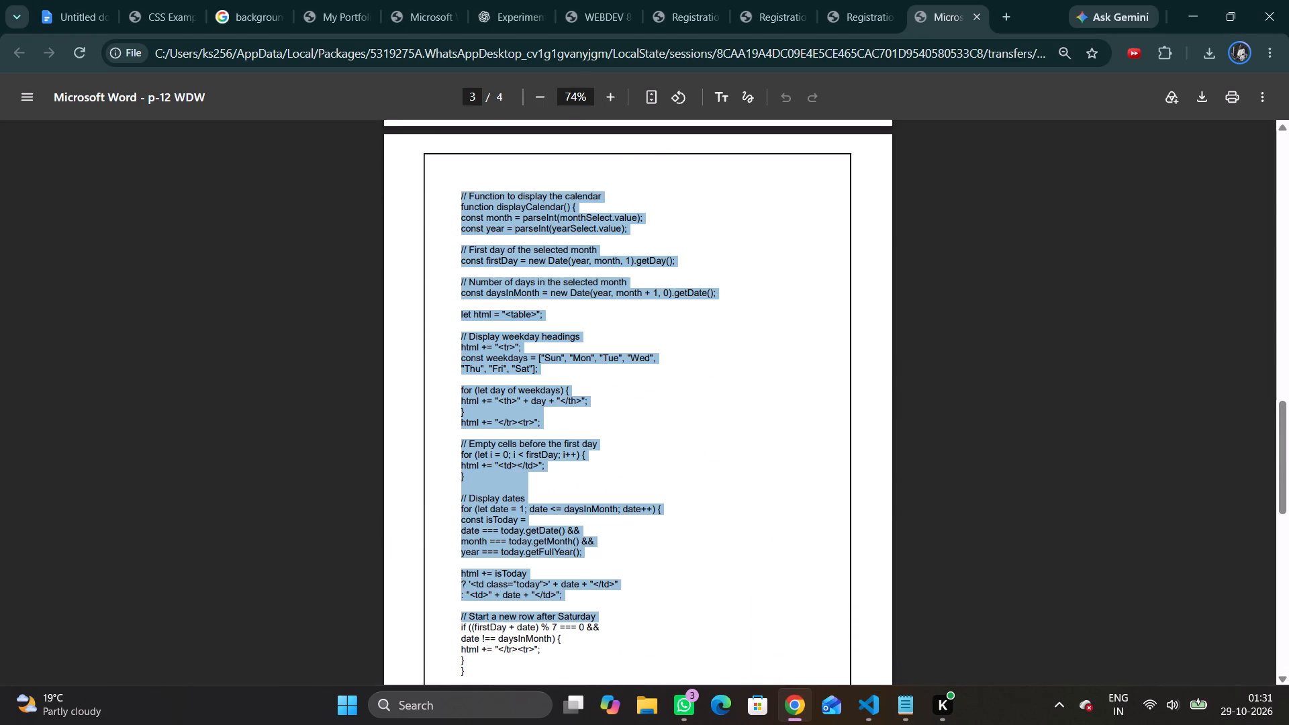
pyautogui.moveTo(599, 629); pyautogui.dragTo(540, 657)
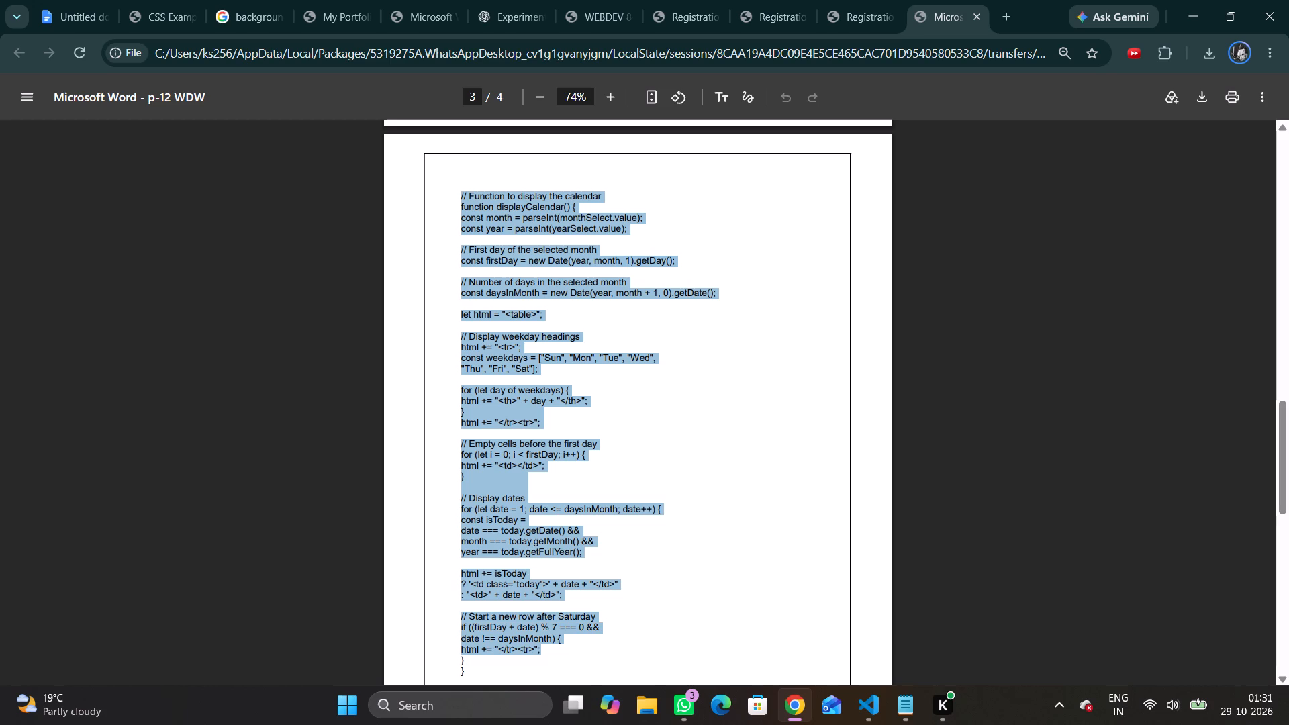
pyautogui.moveTo(540, 657); pyautogui.dragTo(459, 665)
pyautogui.moveTo(459, 665); pyautogui.dragTo(469, 671)
pyautogui.hotkey('ctrl', 'c')
# Back in Visual Studio Code, paste the copied displayCalendar code on a new line below the "yearSelect.value" line in calender.html.
pyautogui.click(873, 704)
pyautogui.click(841, 595)
pyautogui.press('Return')
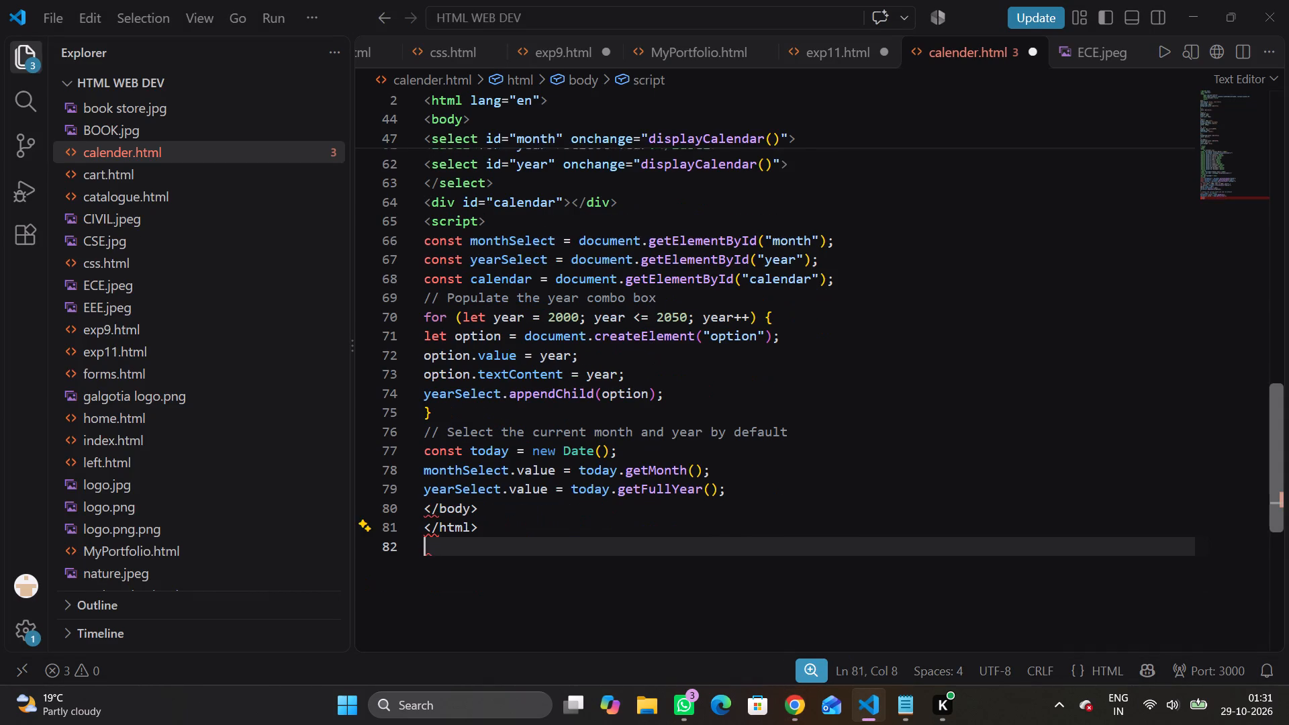
pyautogui.click(769, 491)
pyautogui.press('Return')
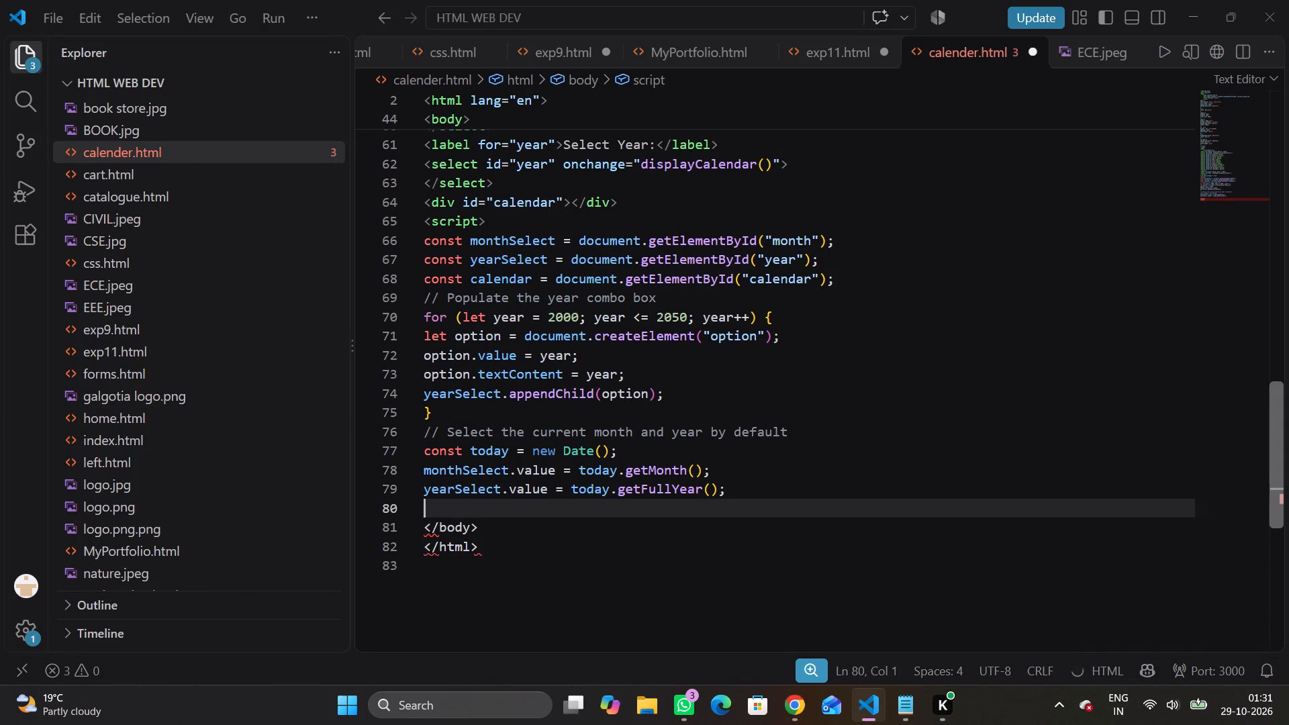
pyautogui.hotkey('ctrl', 'v')
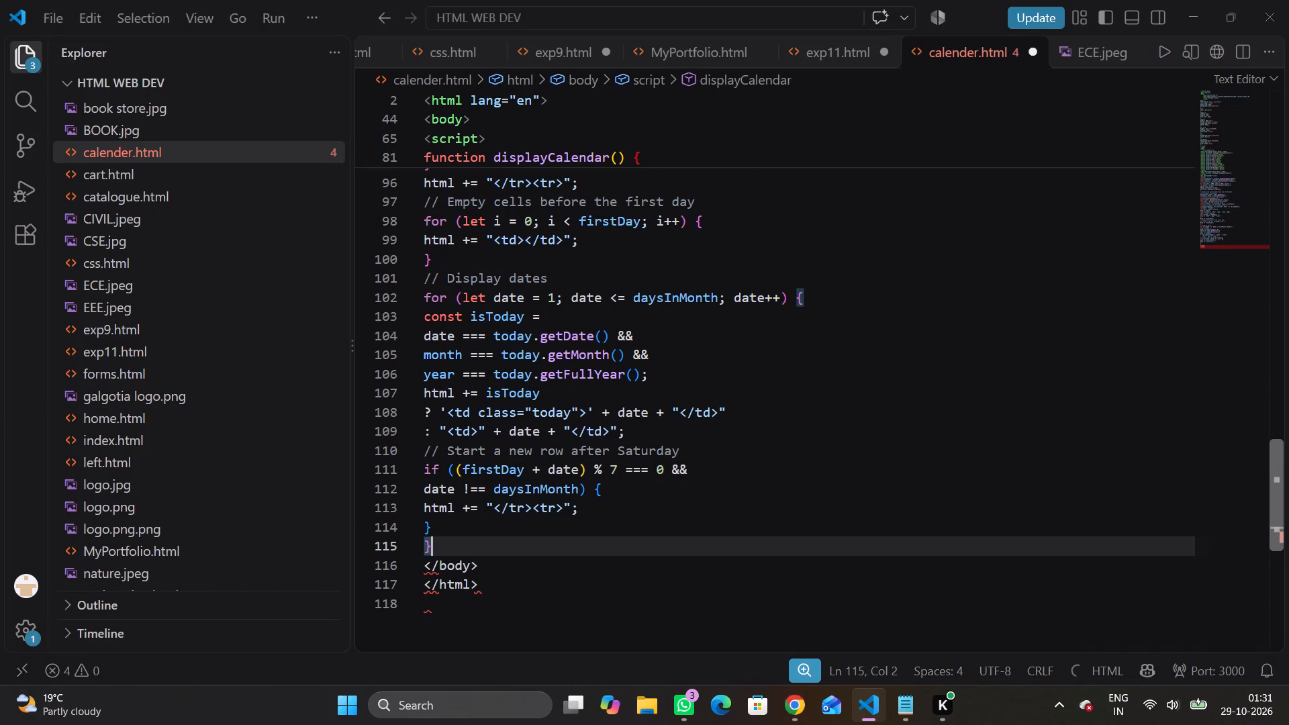
# Copy the end of displayCalendar, from the "</tr></table>" line through its closing brace, from the Chrome PDF and paste it below the date loop.
pyautogui.click(798, 709)
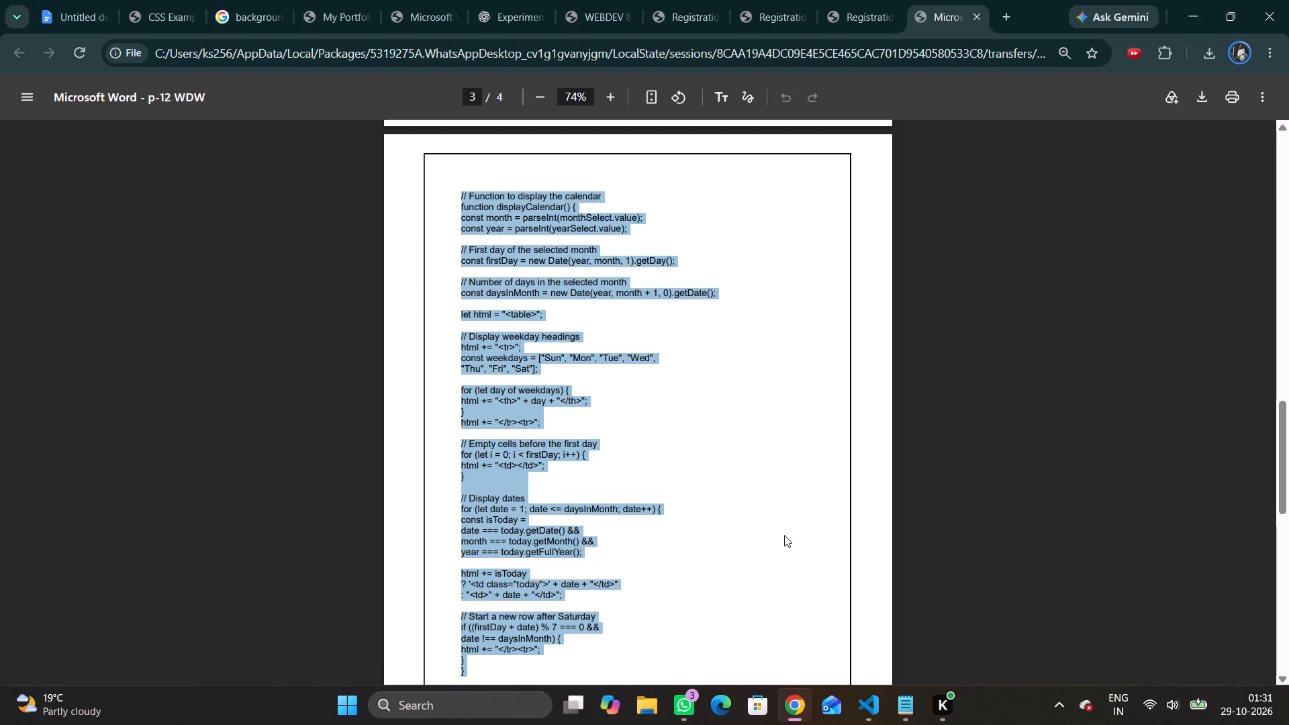
pyautogui.scroll(-3, 784, 535)
pyautogui.click(743, 426)
pyautogui.scroll(-2, 743, 426)
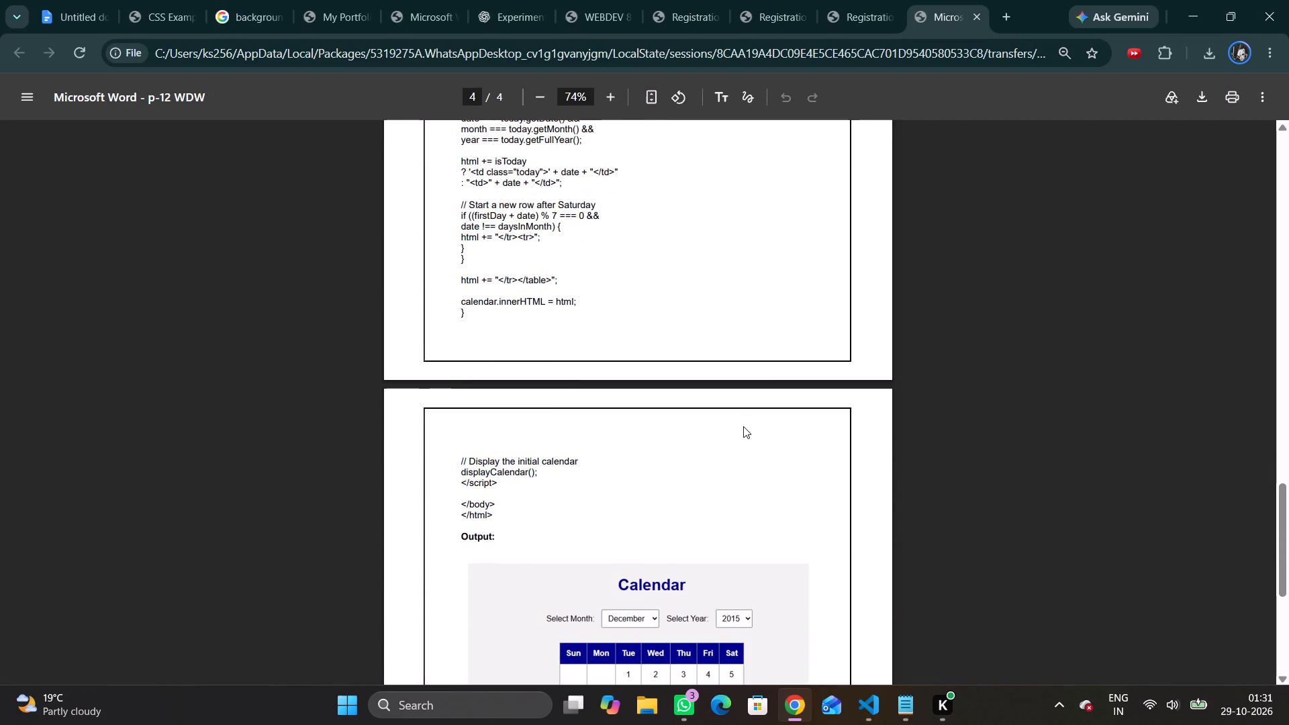
pyautogui.moveTo(456, 281); pyautogui.dragTo(483, 285)
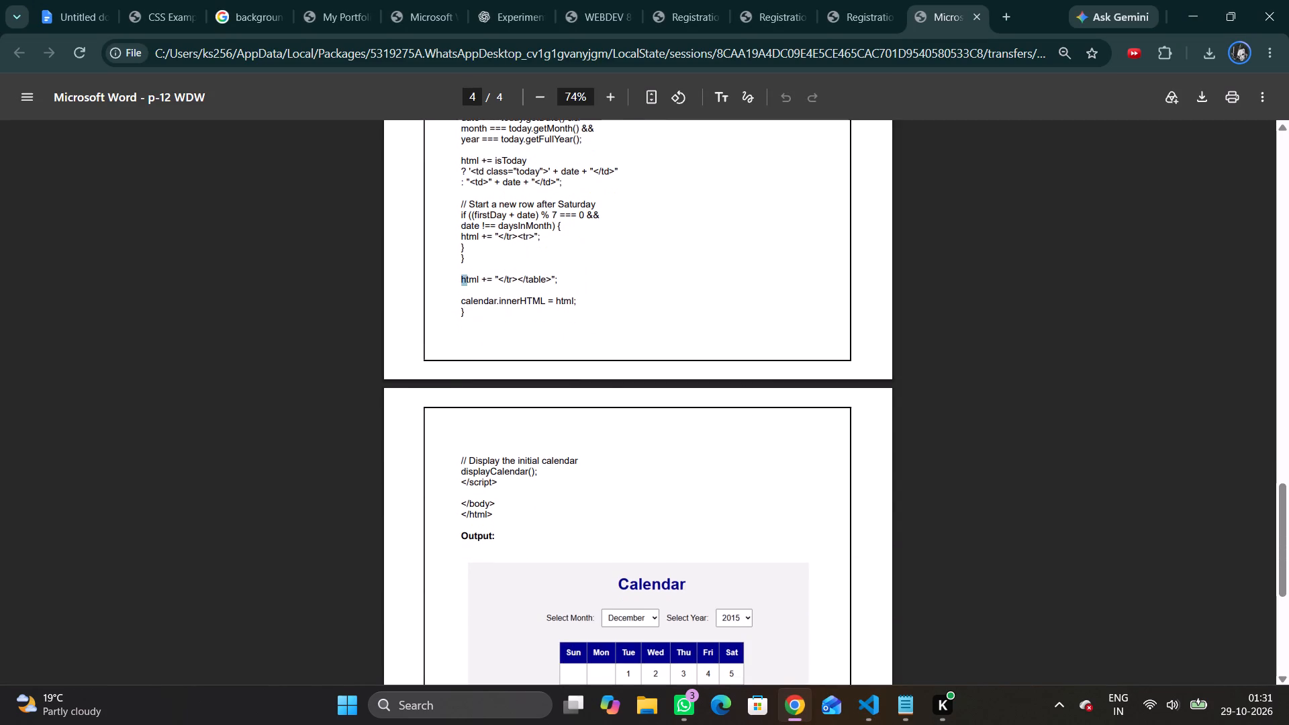
pyautogui.moveTo(483, 285); pyautogui.dragTo(475, 323)
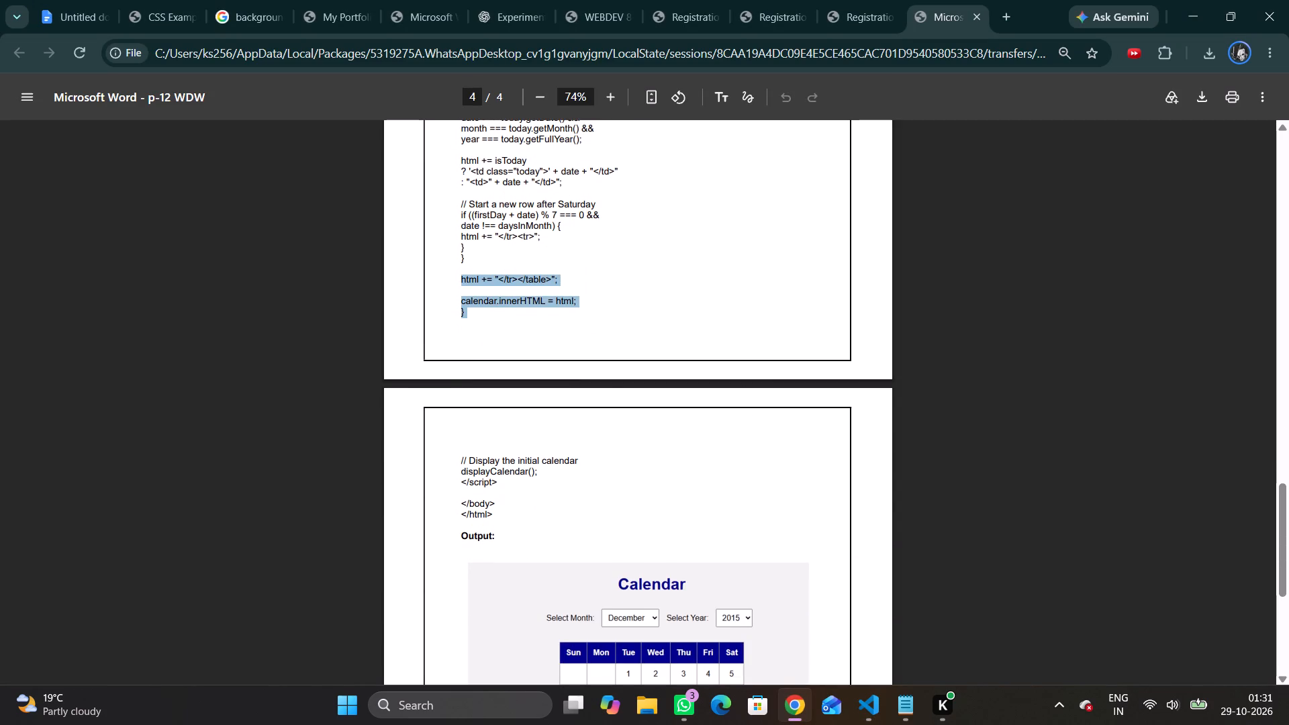
pyautogui.moveTo(475, 323); pyautogui.dragTo(469, 320)
pyautogui.hotkey('ctrl', 'c')
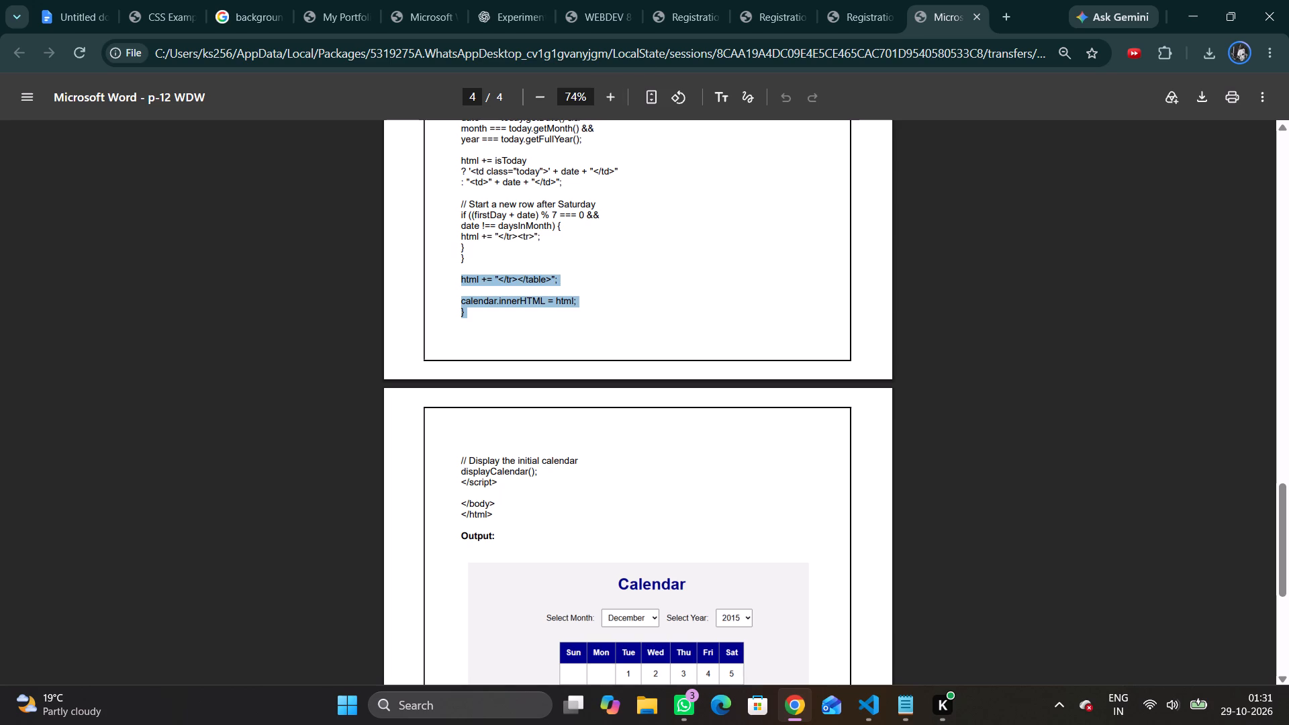
pyautogui.click(865, 705)
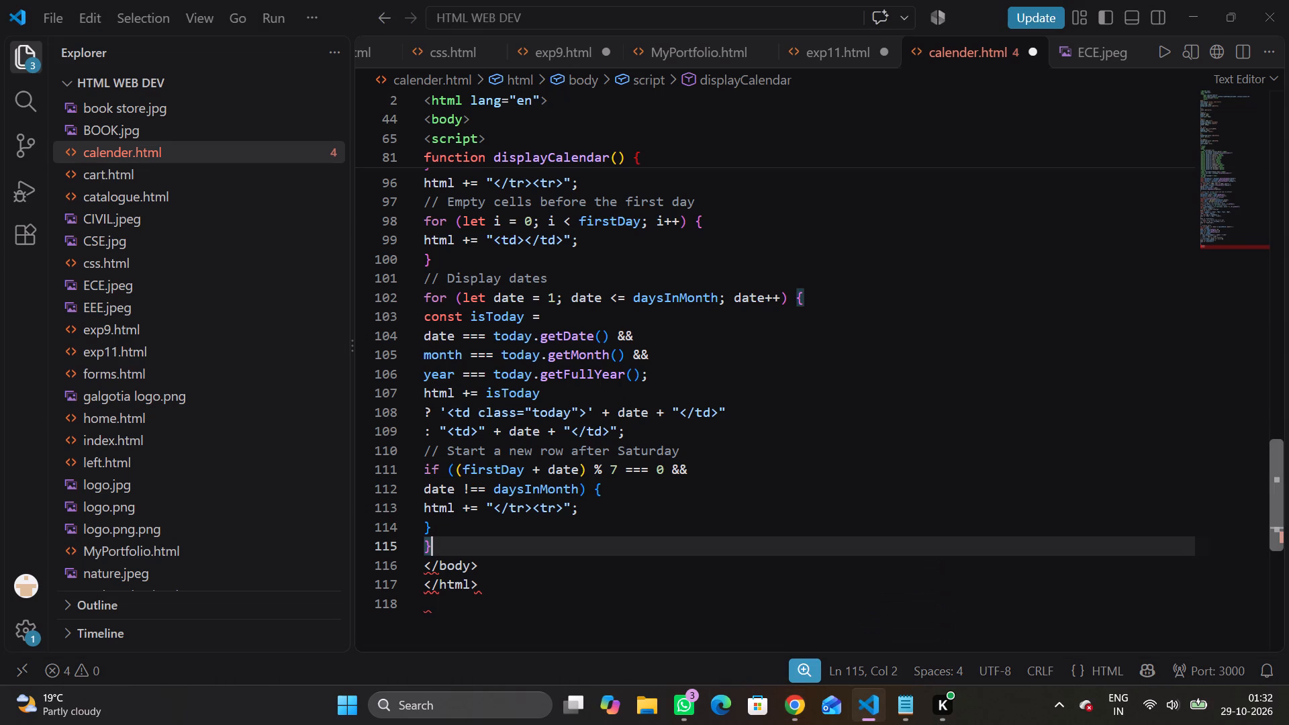
pyautogui.press('Return')
pyautogui.hotkey('ctrl', 'v')
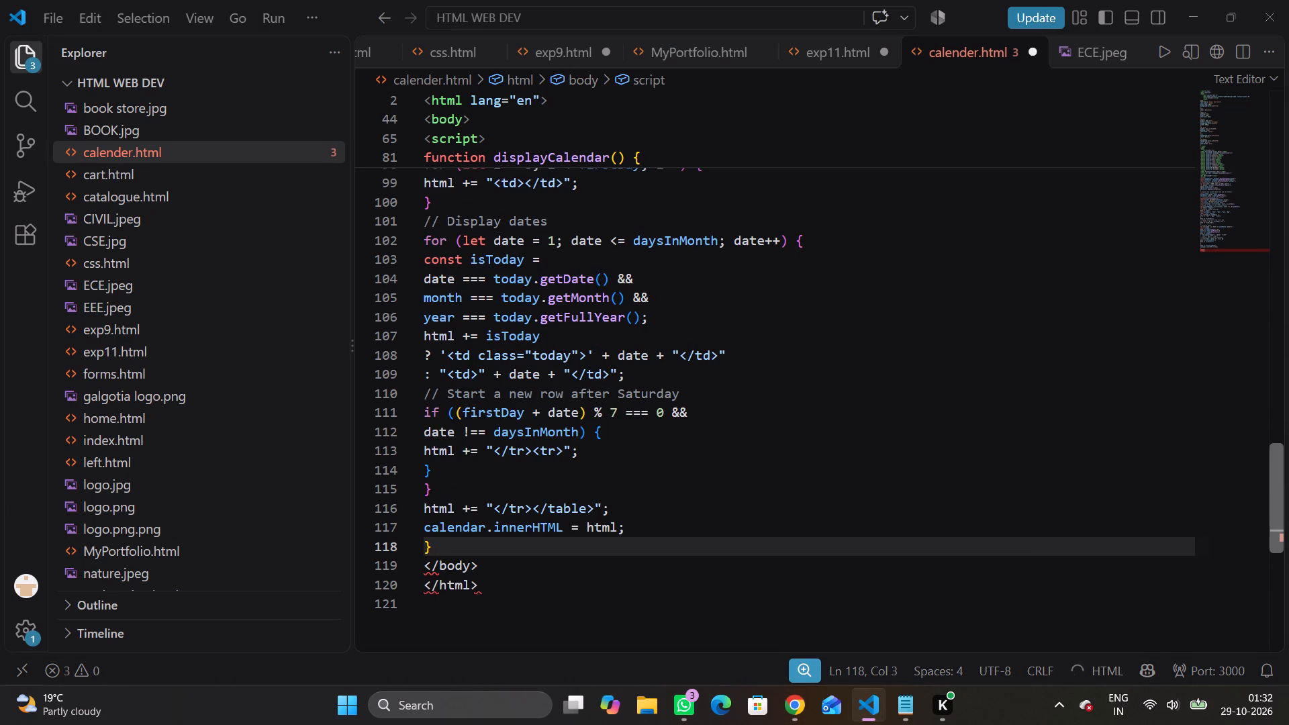
# Copy the PDF code from the "Display the initial calendar" comment through "</script>" in Chrome and paste it below displayCalendar in calender.html.
pyautogui.click(777, 698)
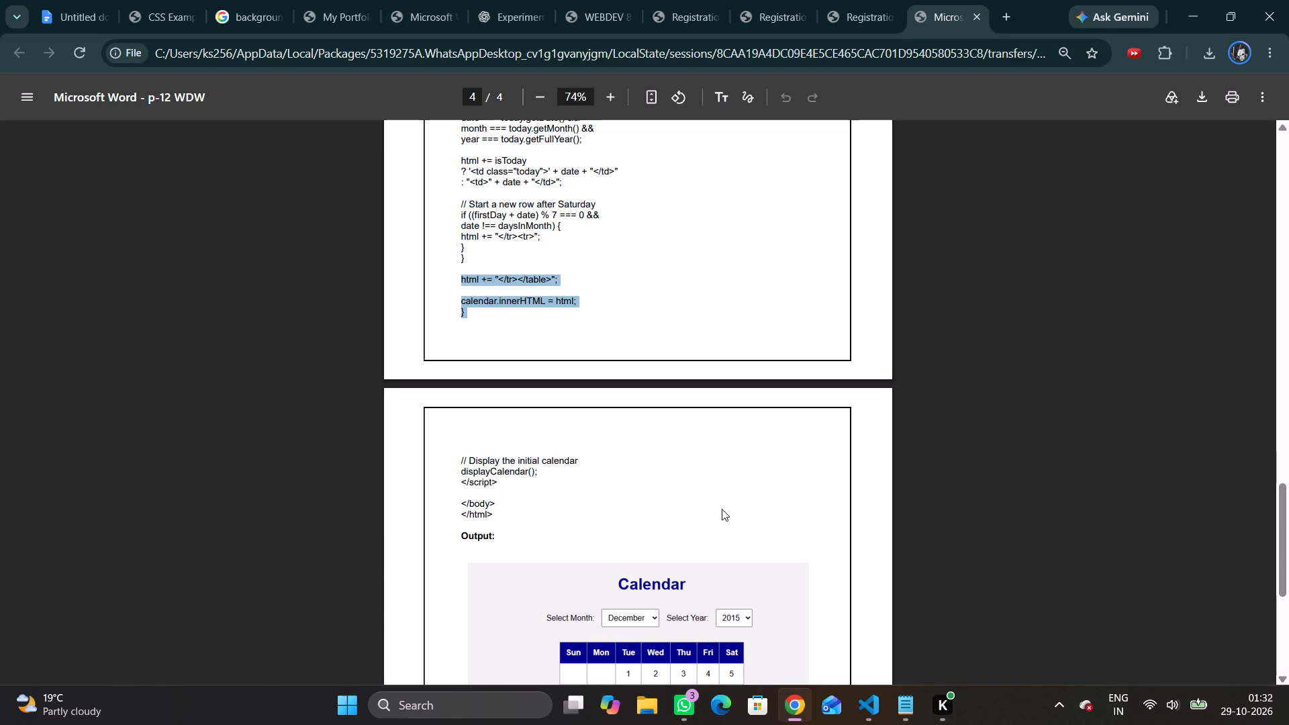
pyautogui.moveTo(456, 456); pyautogui.dragTo(498, 497)
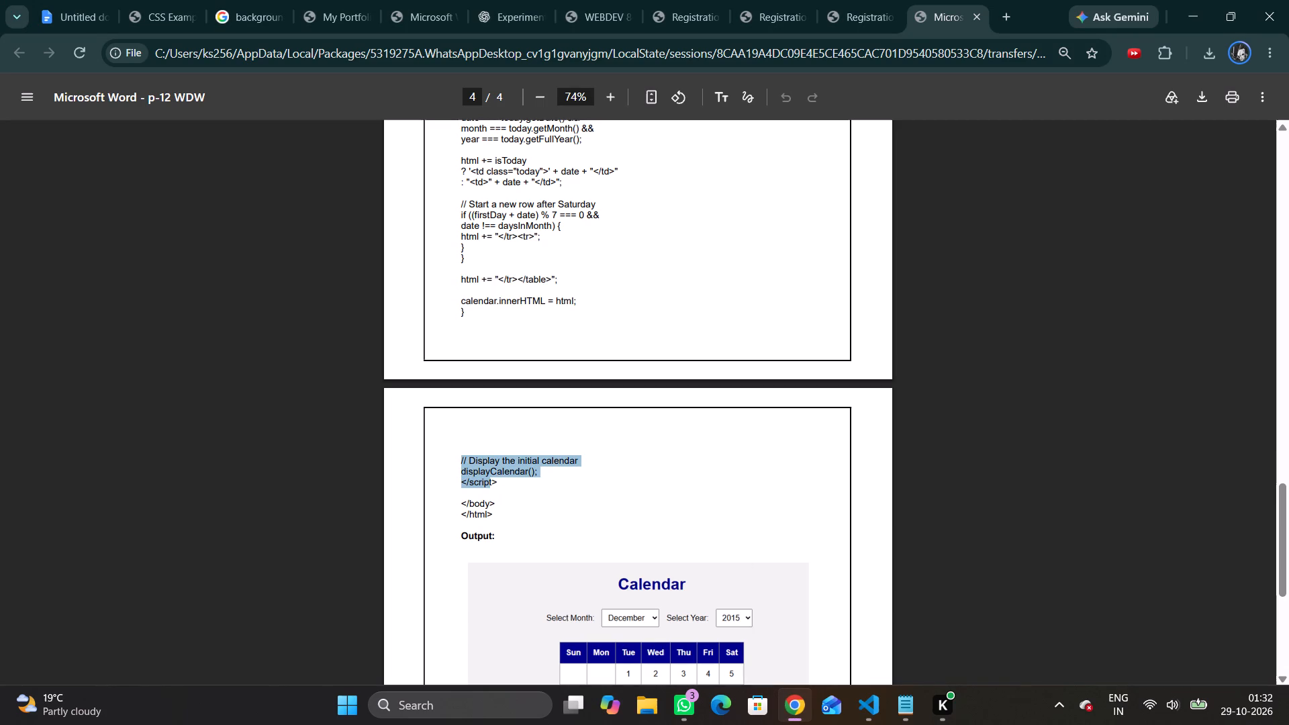
pyautogui.moveTo(498, 497); pyautogui.dragTo(499, 483)
pyautogui.hotkey('ctrl', 'c')
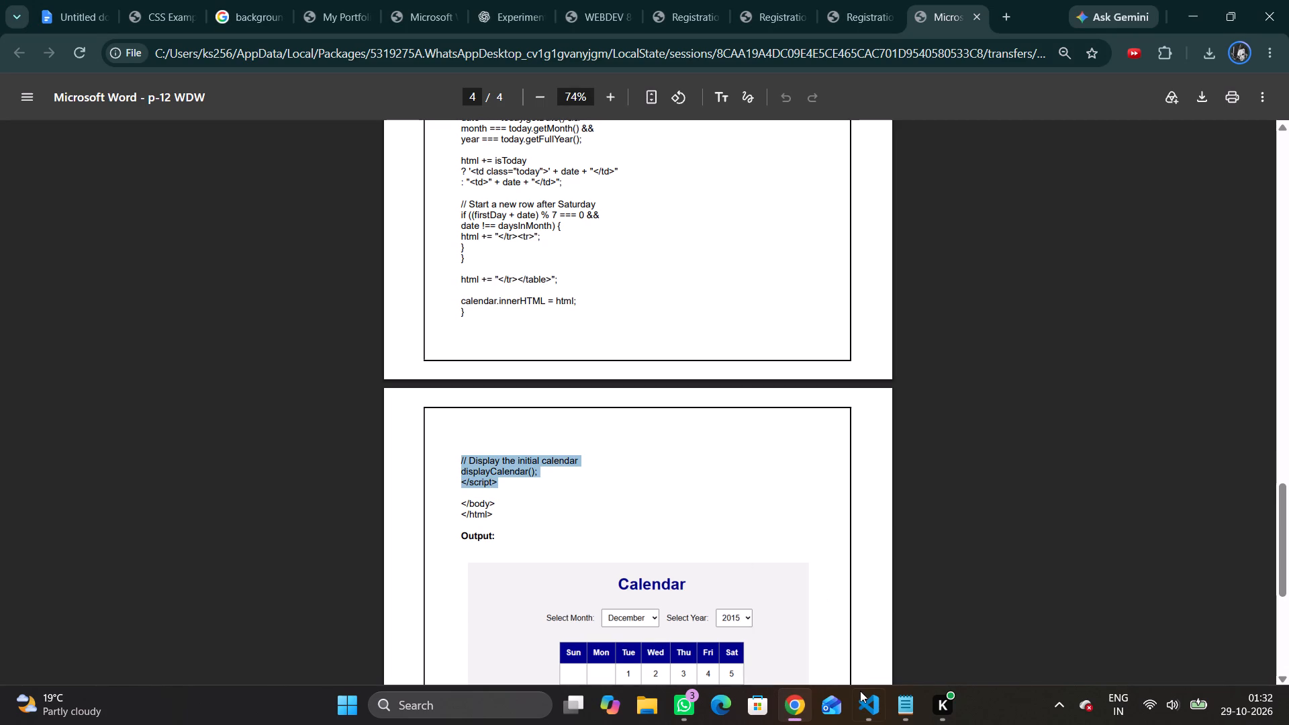
pyautogui.click(863, 706)
pyautogui.press('Return')
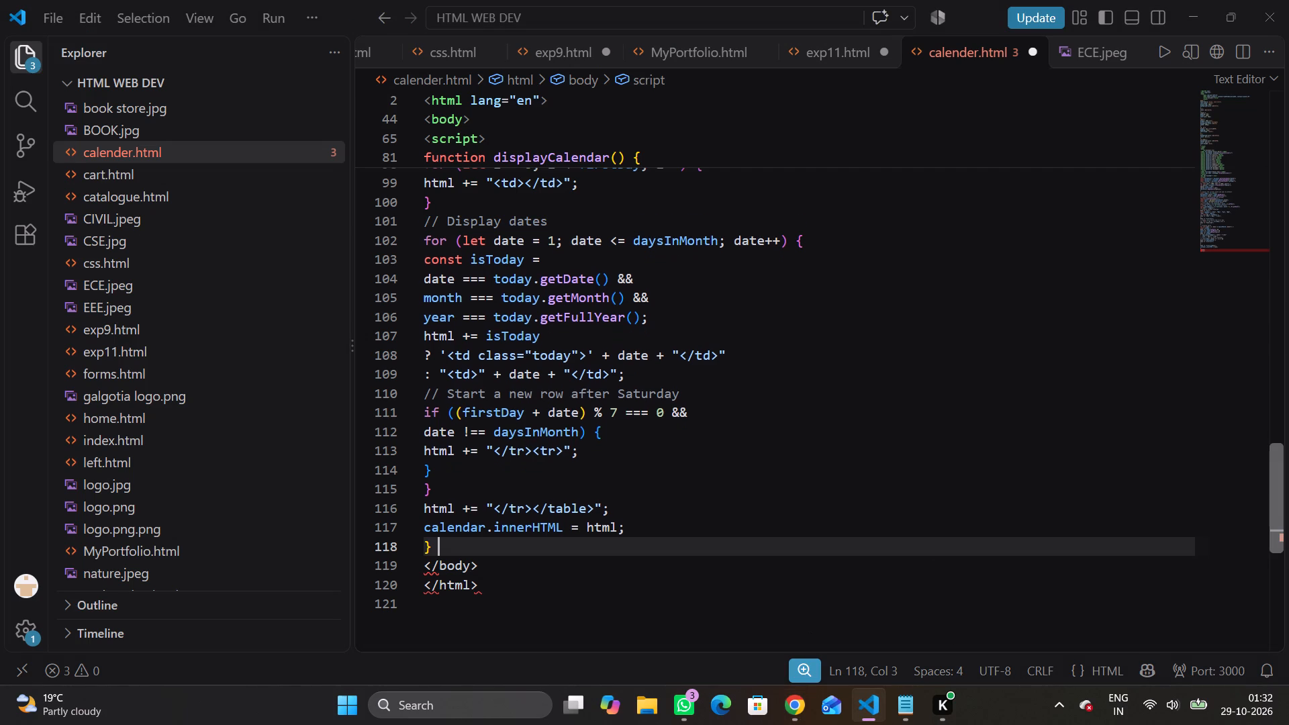
pyautogui.hotkey('ctrl', 'v')
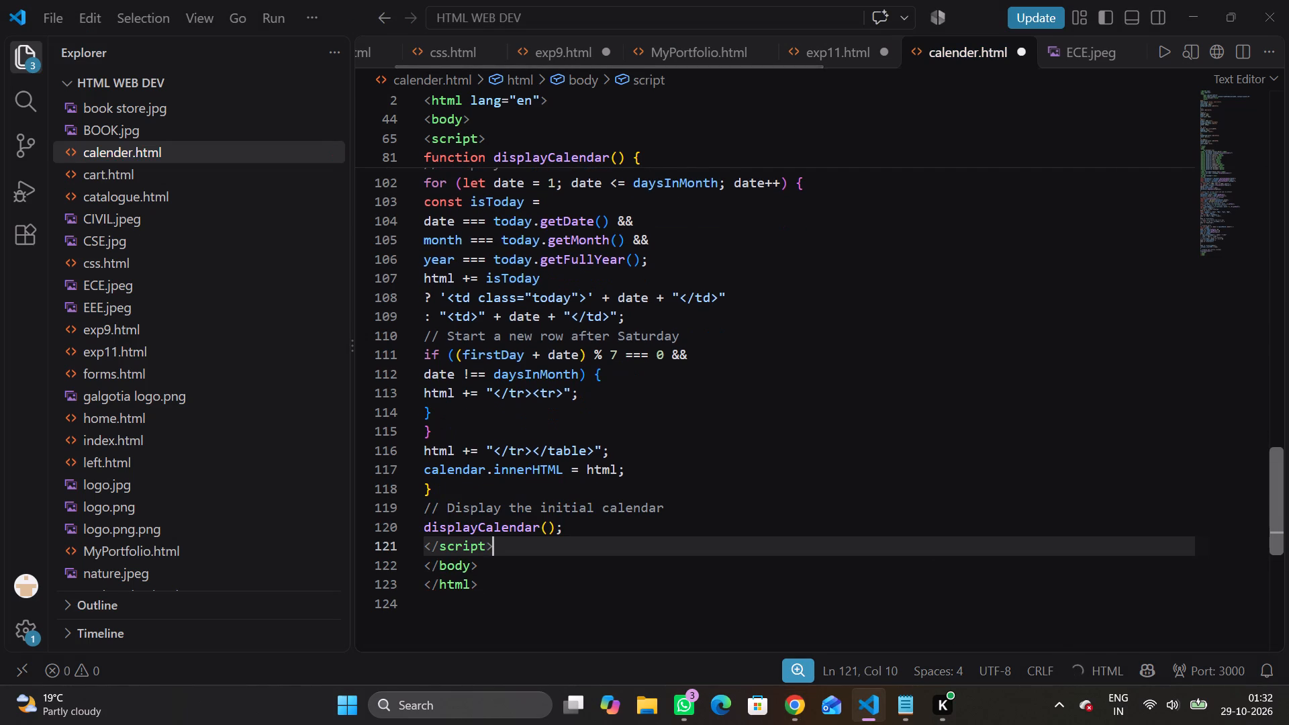
# Apply Format Document to the whole calender.html file to tidy its indentation.
pyautogui.scroll(2, 731, 500)
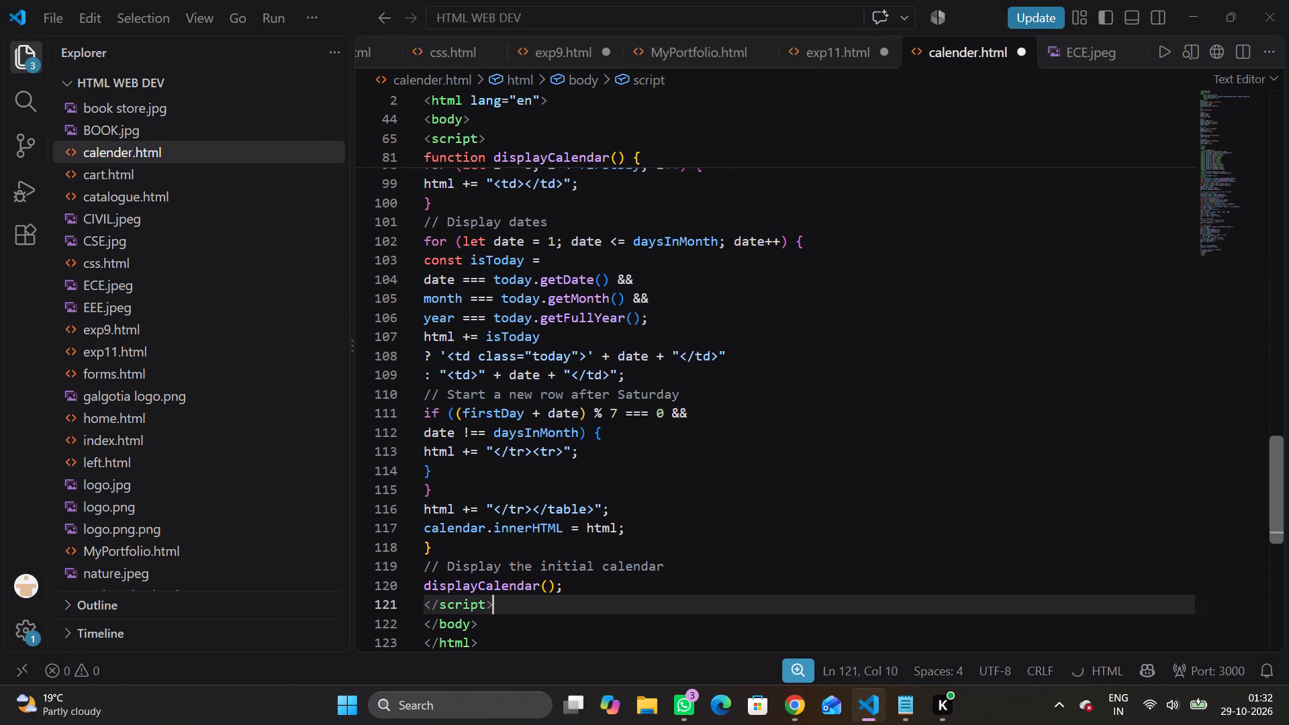
pyautogui.rightClick(849, 414)
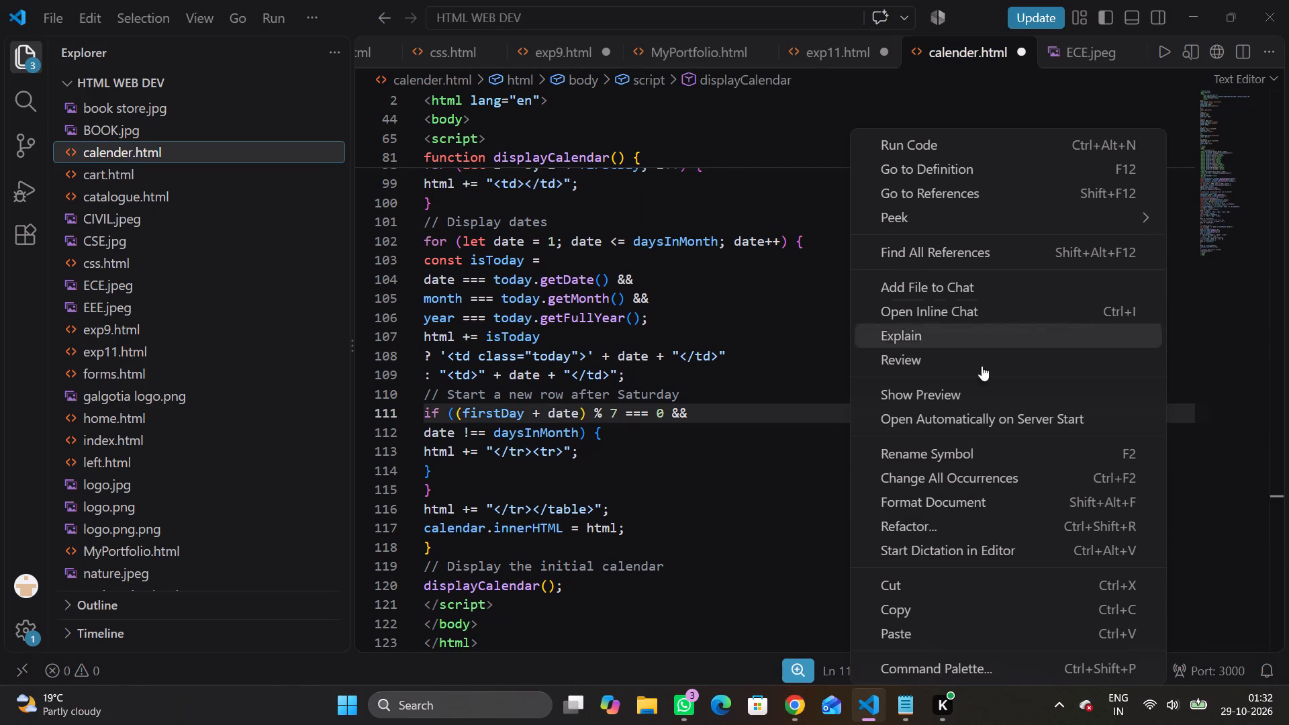
pyautogui.click(947, 491)
pyautogui.scroll(13, 846, 328)
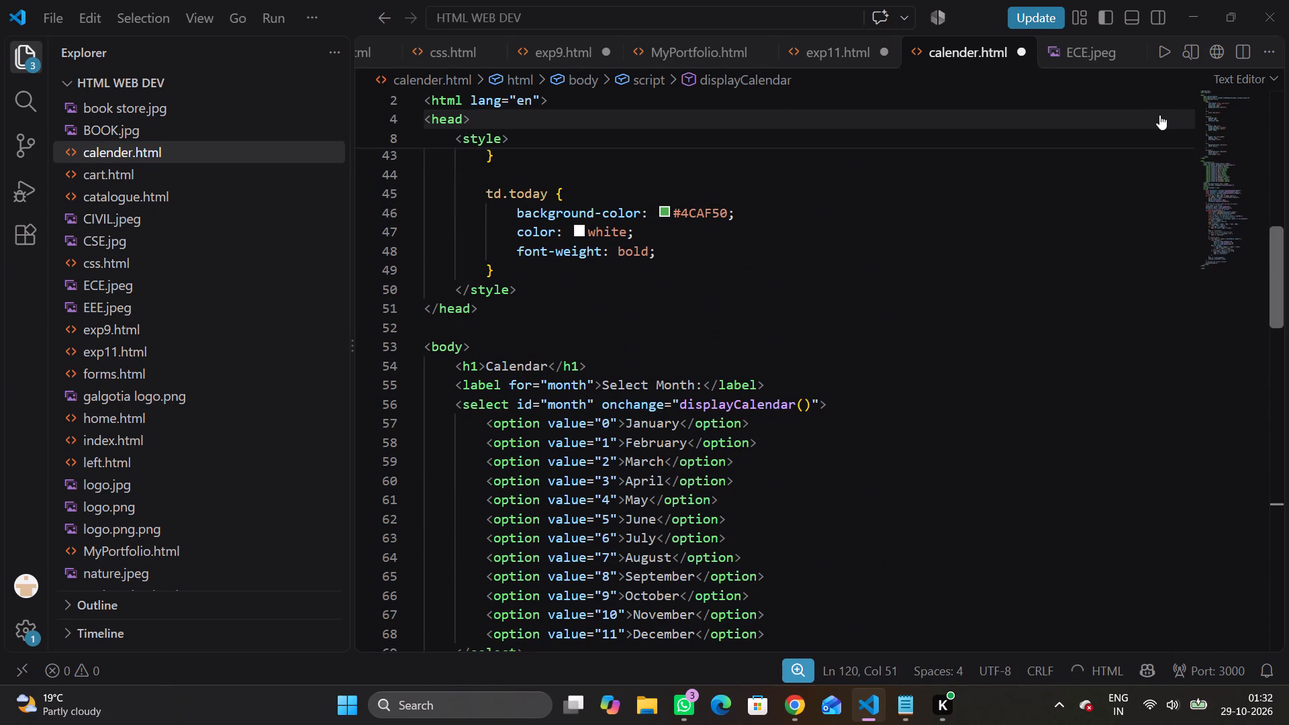
# Save calender.html and open the page from the local server in Chrome.
pyautogui.hotkey('ctrl', 'a')
pyautogui.click(1073, 228)
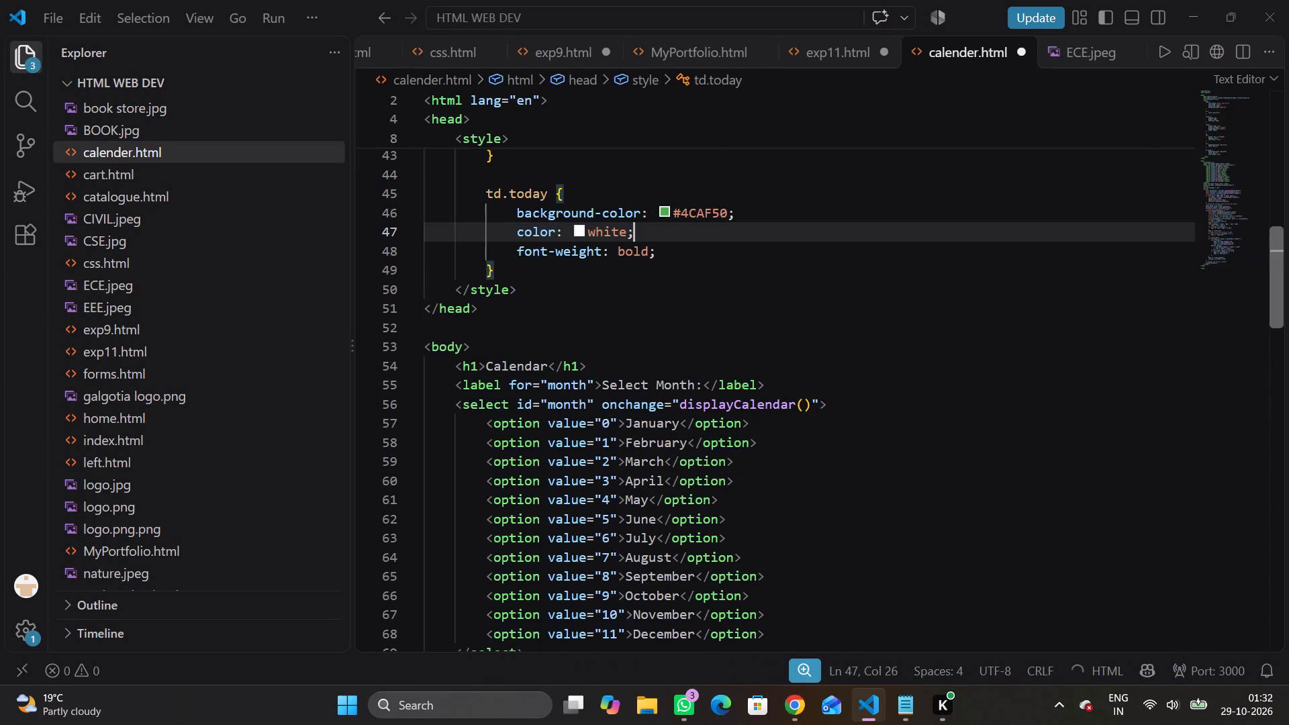
pyautogui.hotkey('ctrl', 's')
pyautogui.click(1186, 47)
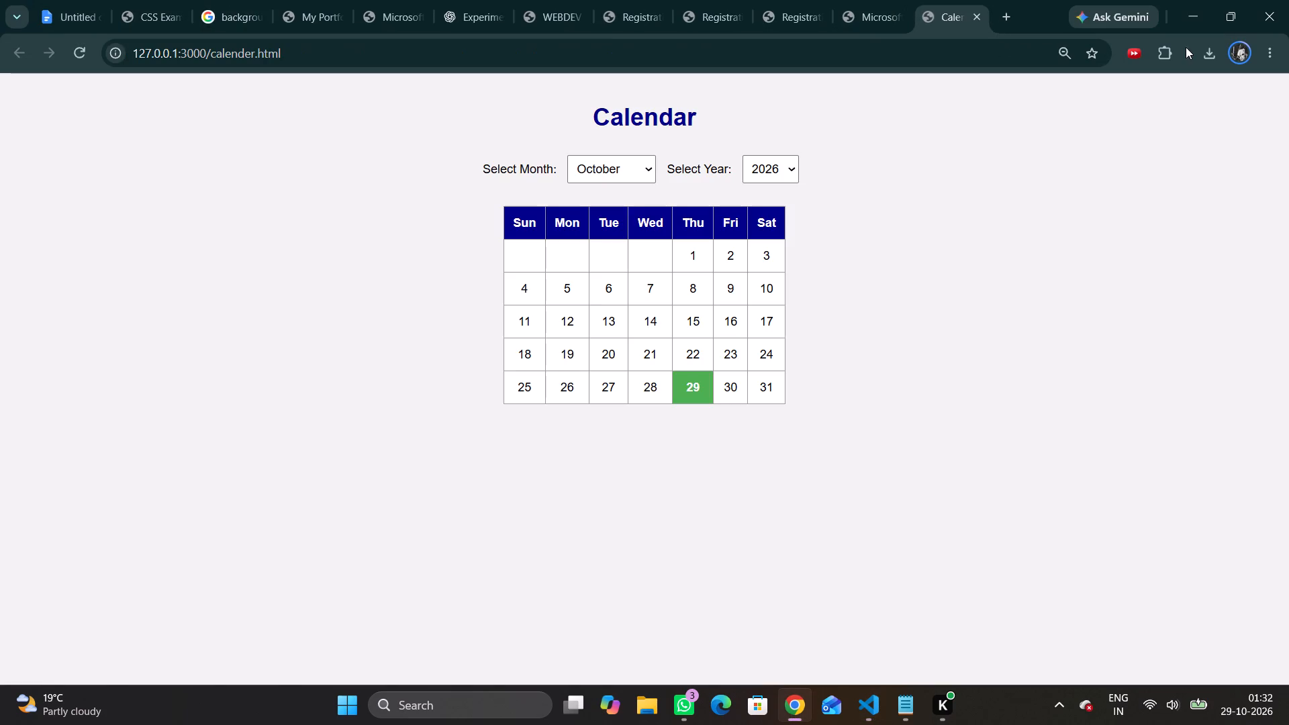
# Test the calendar page's year selector by choosing 2018 and switching back to 2026, keeping October as the month.
pyautogui.click(785, 158)
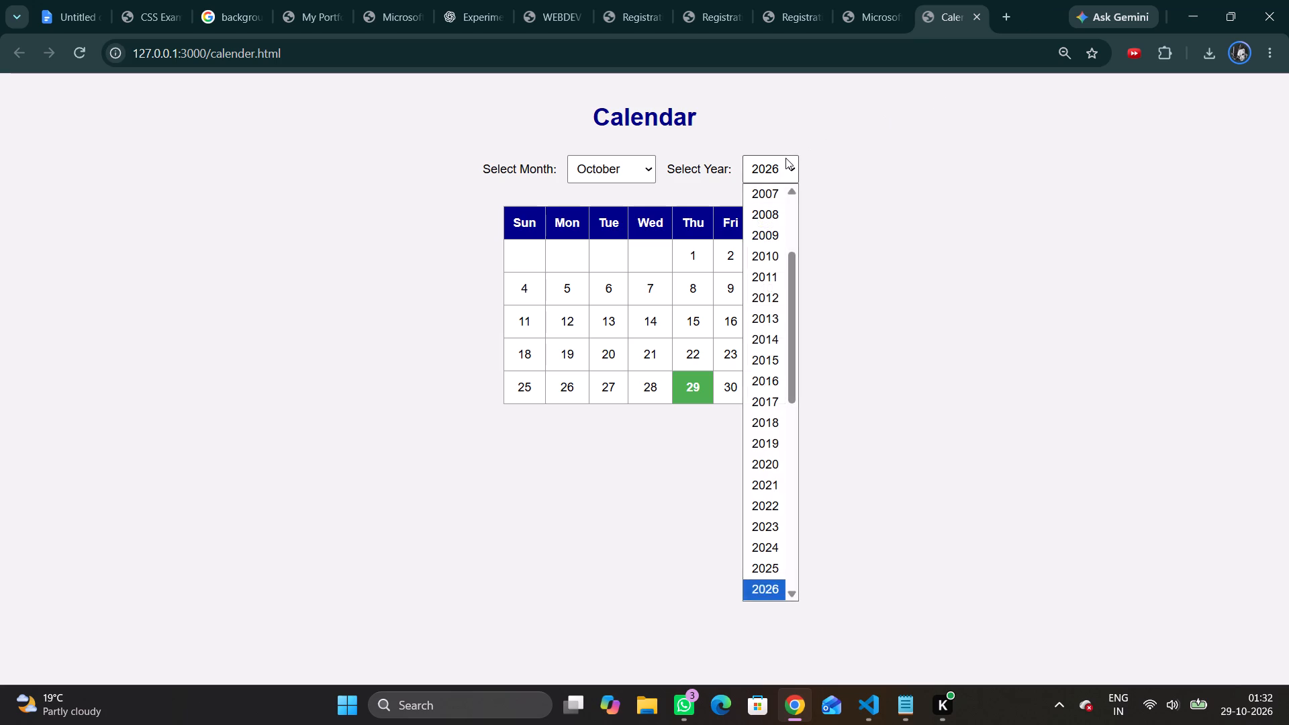
pyautogui.click(746, 426)
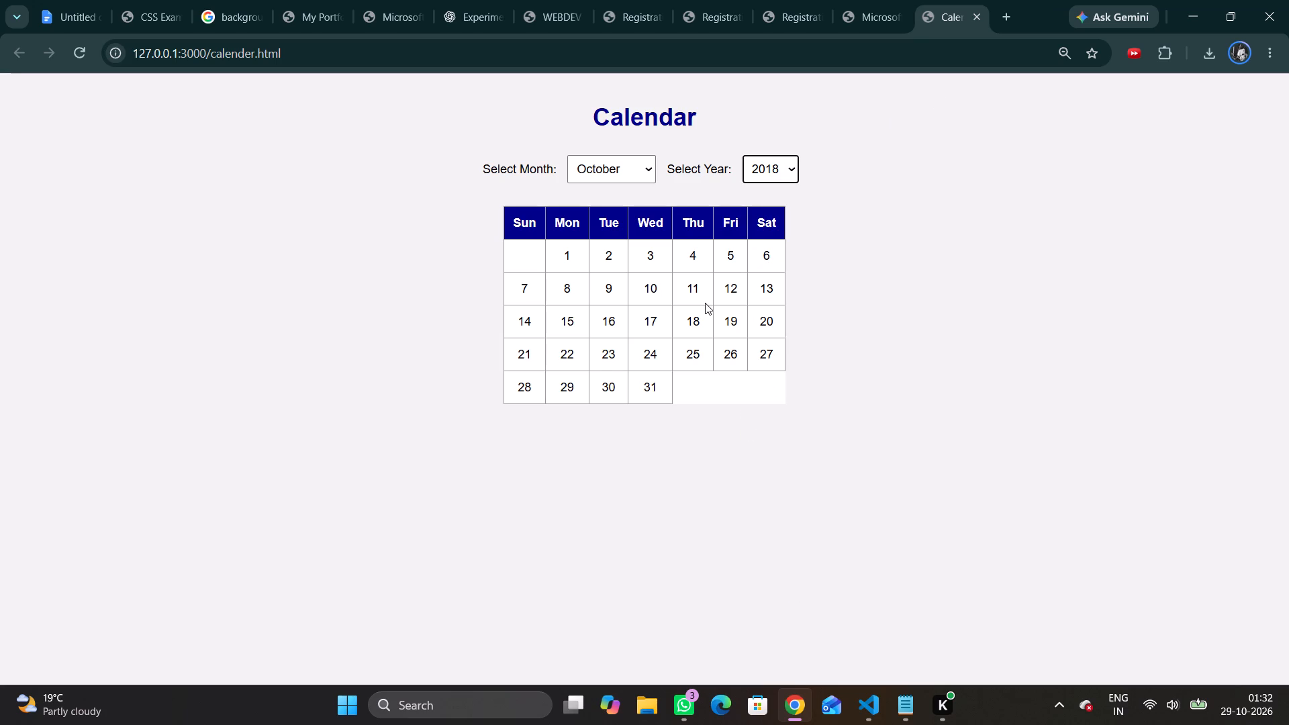
pyautogui.click(784, 169)
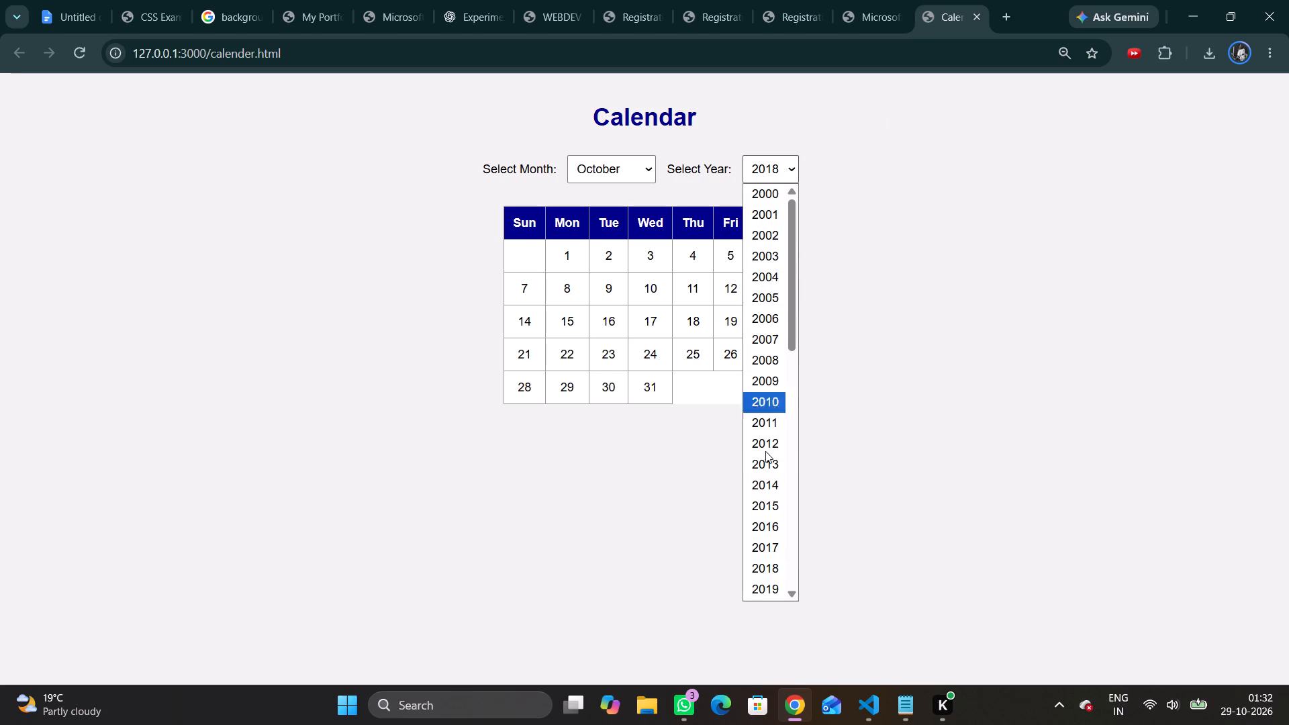
pyautogui.scroll(-5, 767, 585)
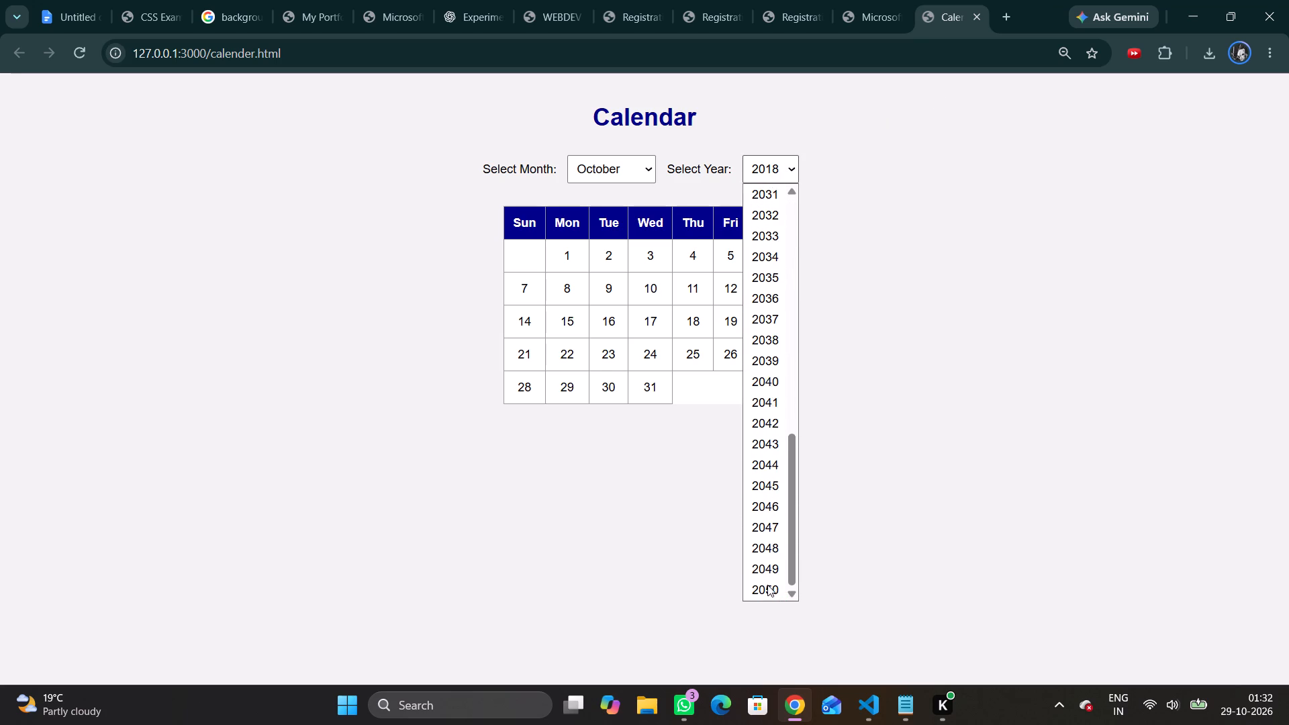
pyautogui.scroll(1, 767, 585)
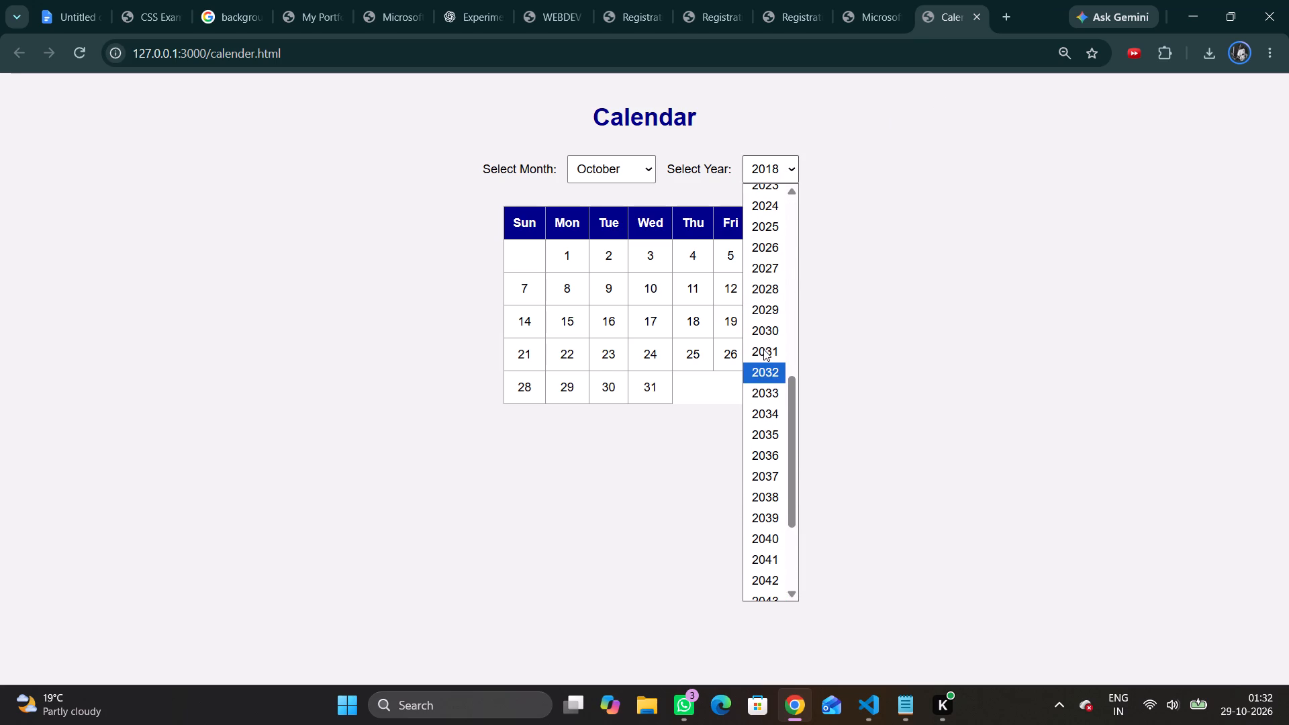
pyautogui.click(768, 246)
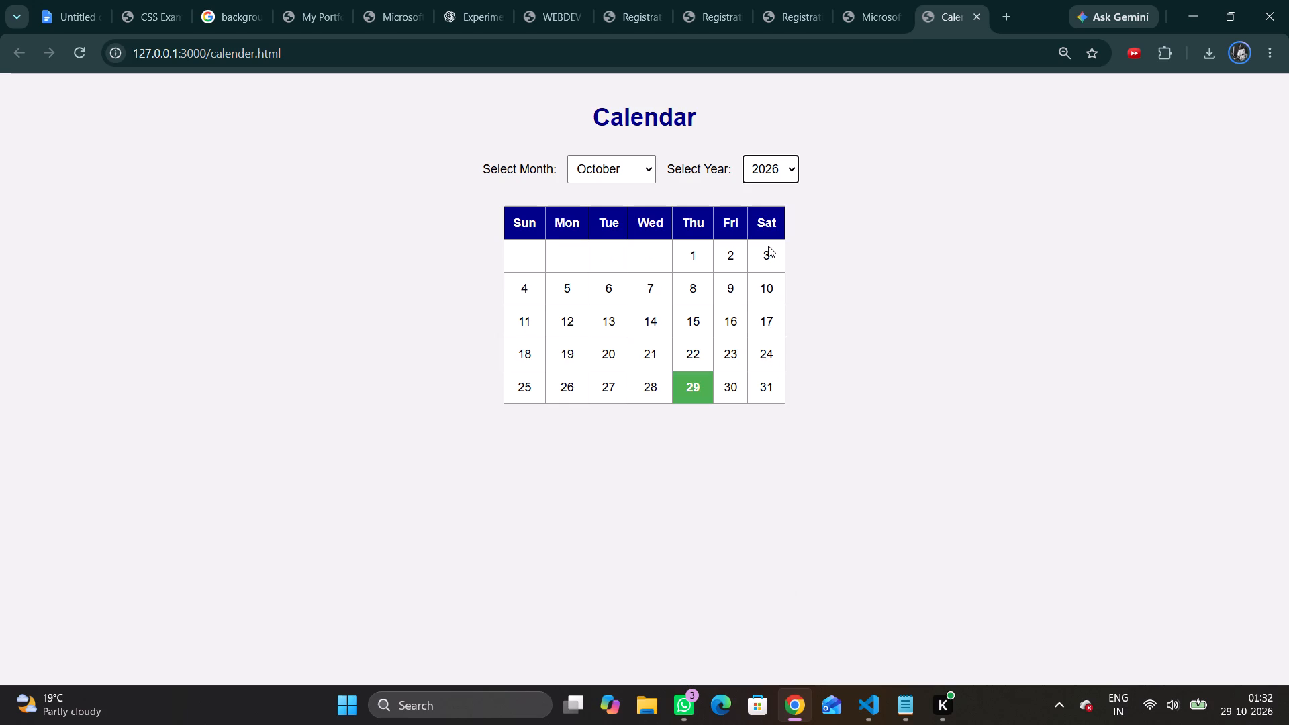
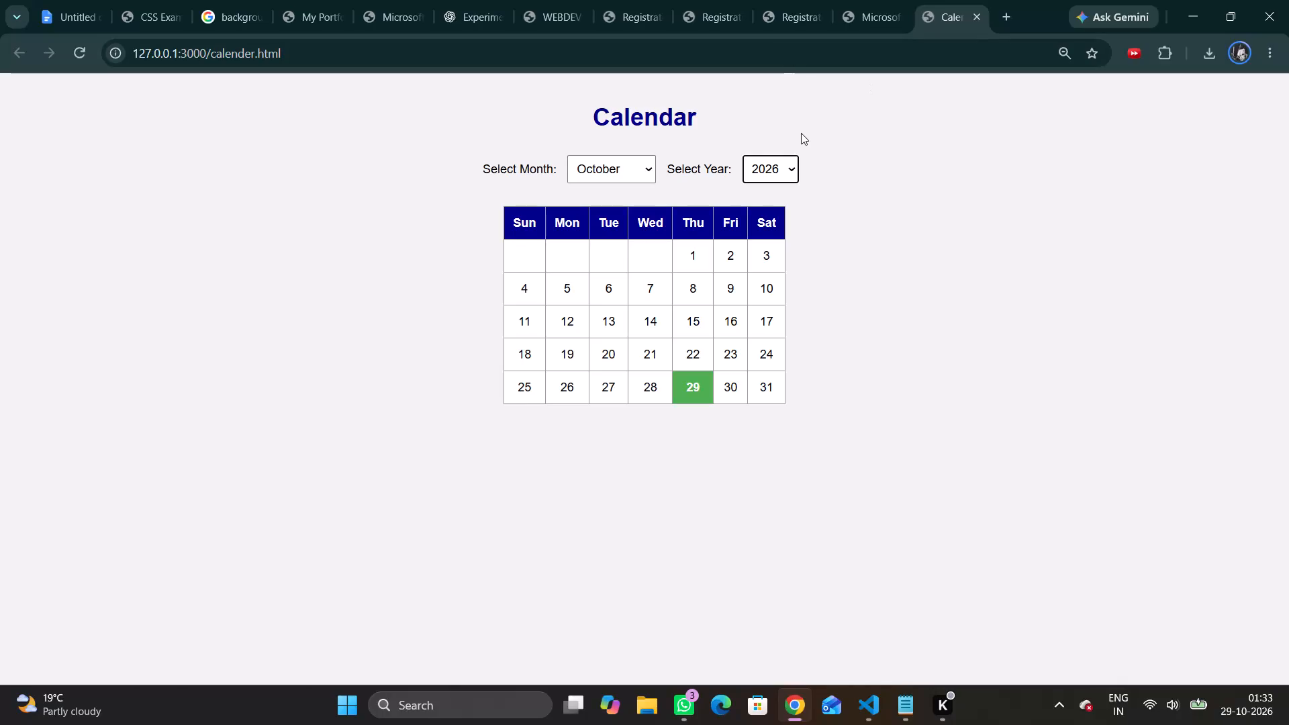
# Frame the October 2026 calendar page and capture a screenshot of it with the address bar included.
pyautogui.click(644, 179)
pyautogui.click(644, 179)
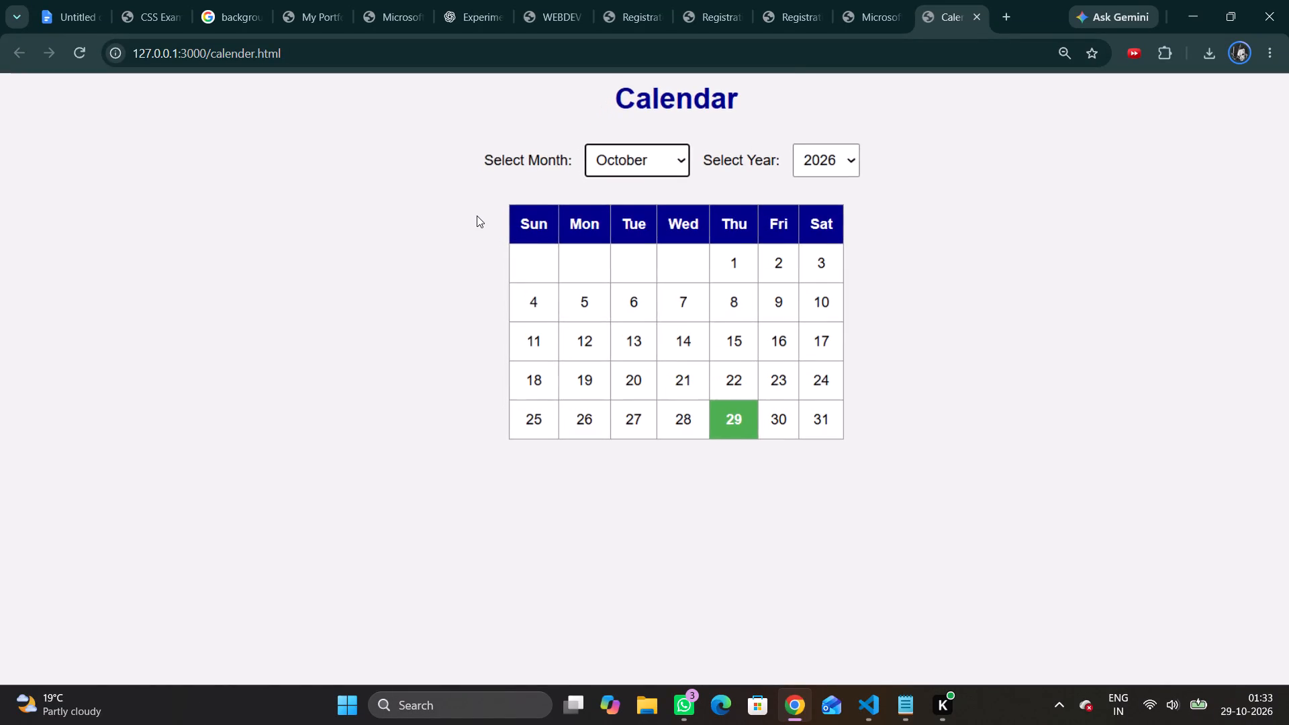
pyautogui.hscroll(1, 477, 215)
pyautogui.hscroll(-2, 477, 215)
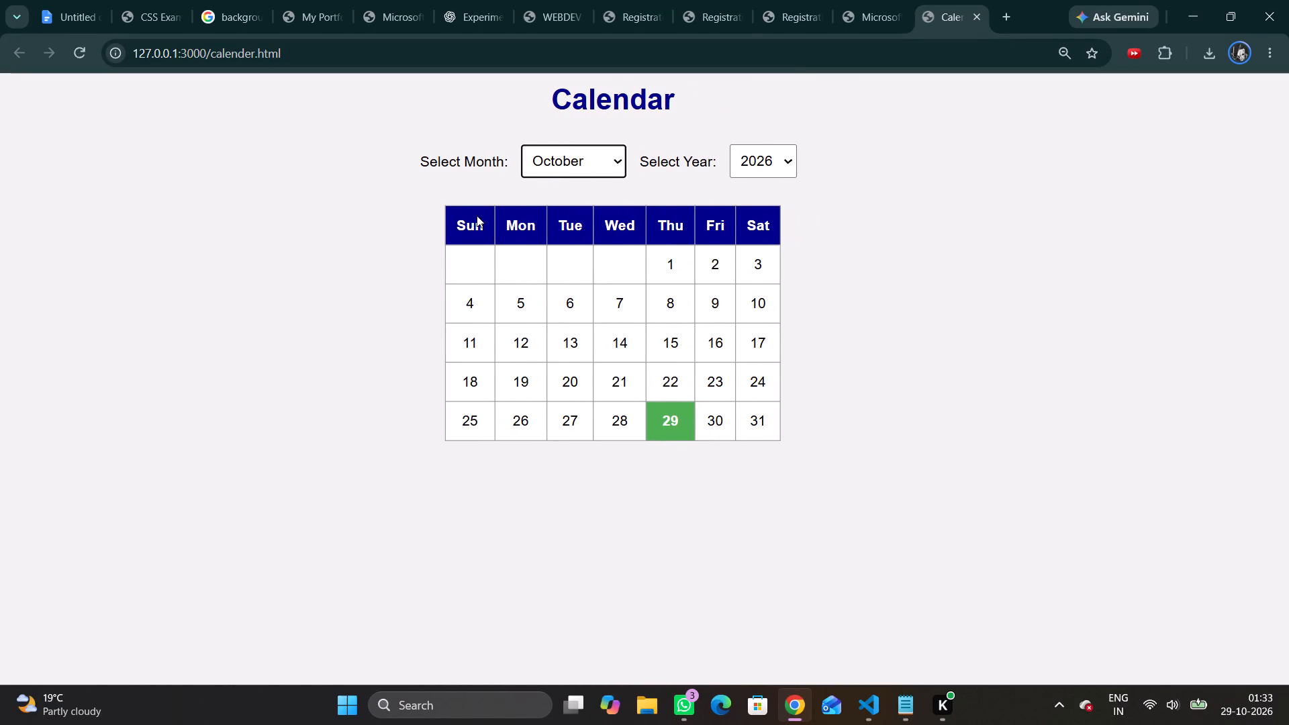
pyautogui.scroll(2, 541, 203)
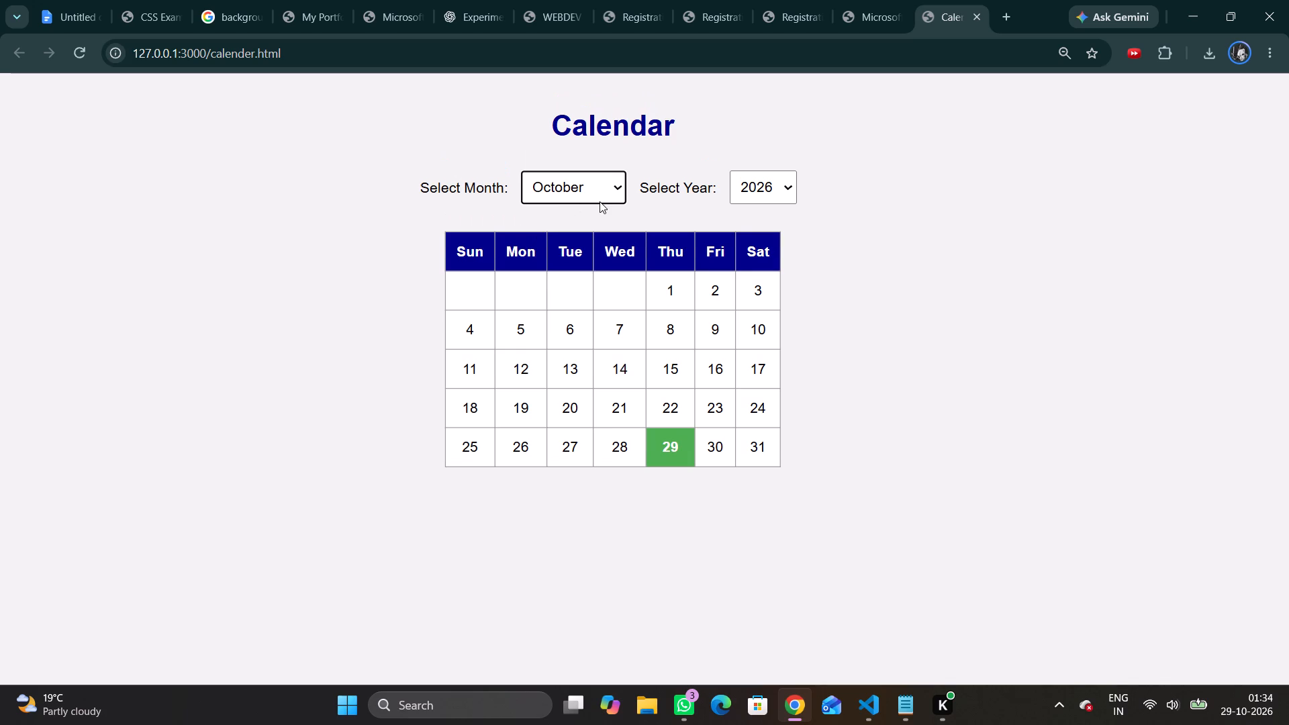
pyautogui.hscroll(-4, 600, 201)
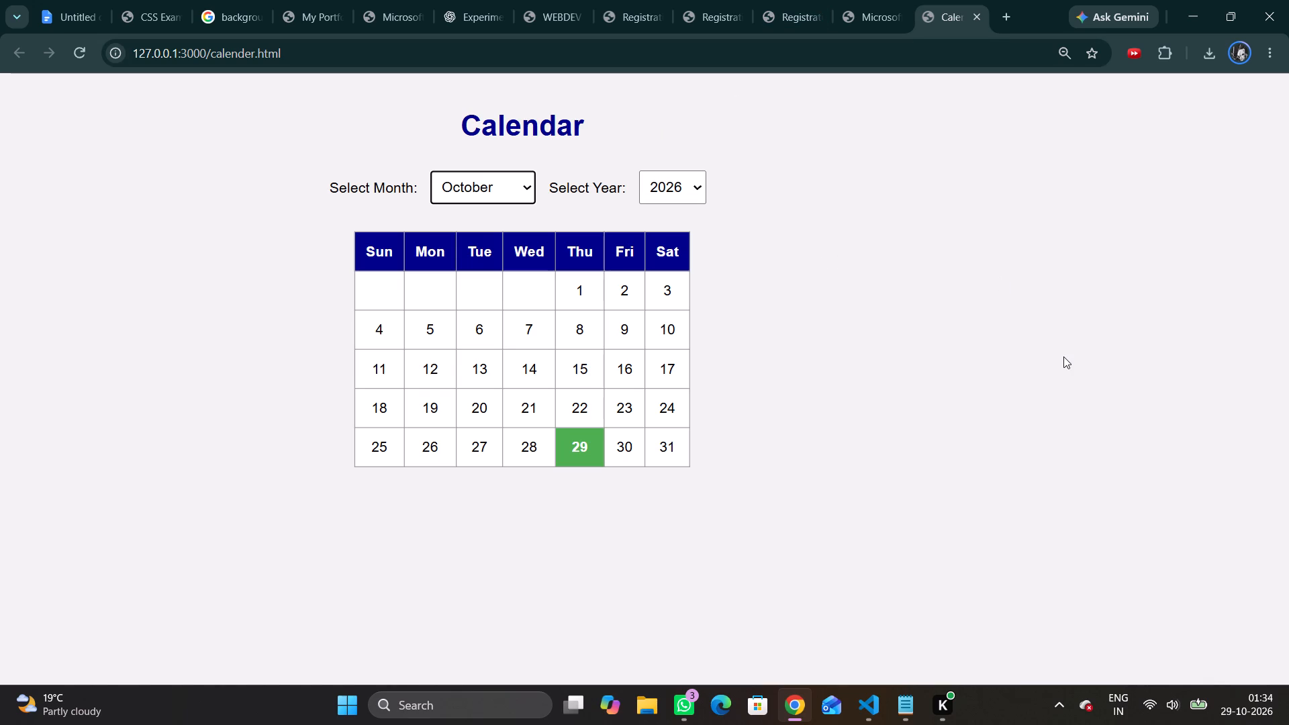
pyautogui.press('Print')
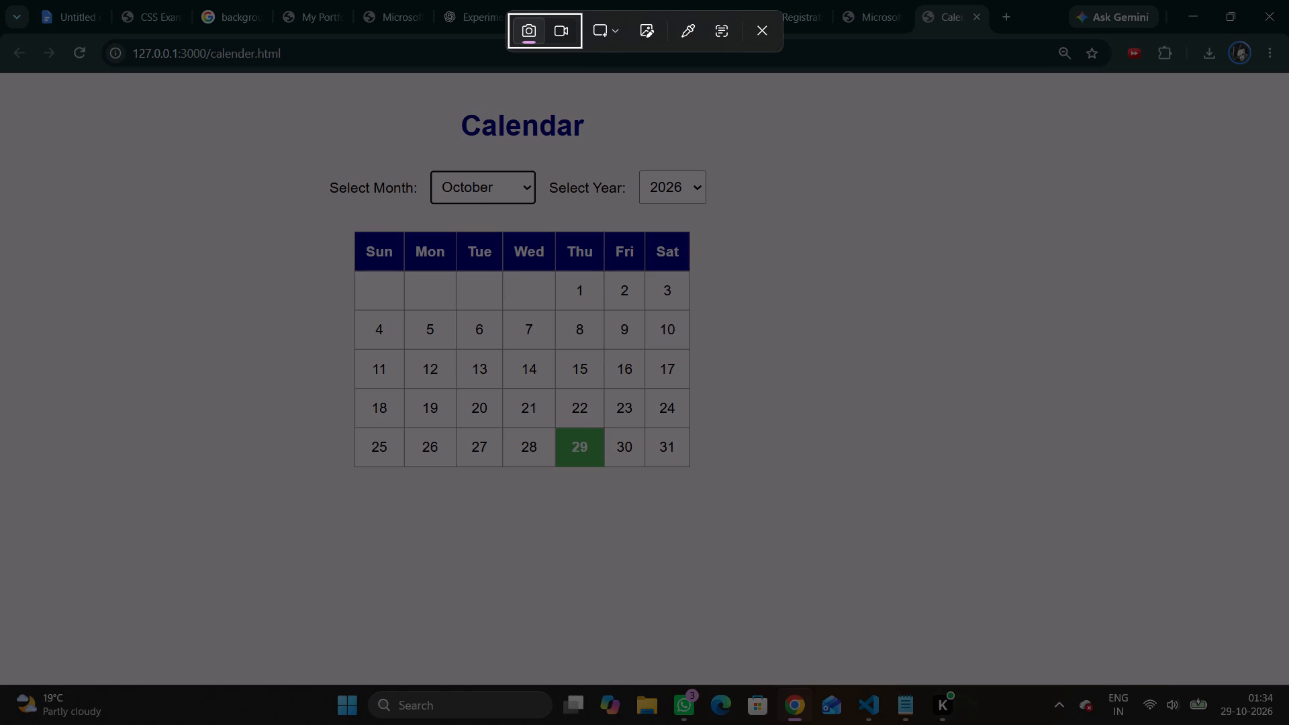
pyautogui.moveTo(3, 35); pyautogui.dragTo(1141, 601)
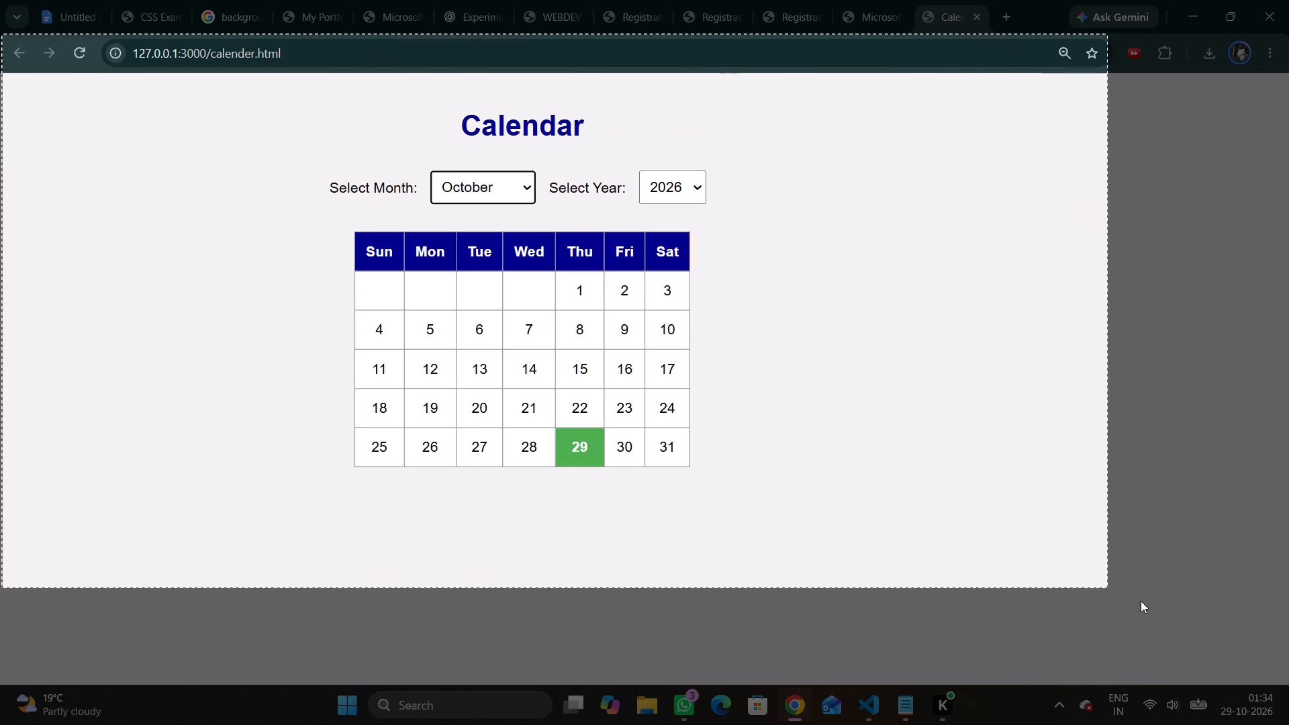
pyautogui.moveTo(1141, 601); pyautogui.dragTo(1121, 607)
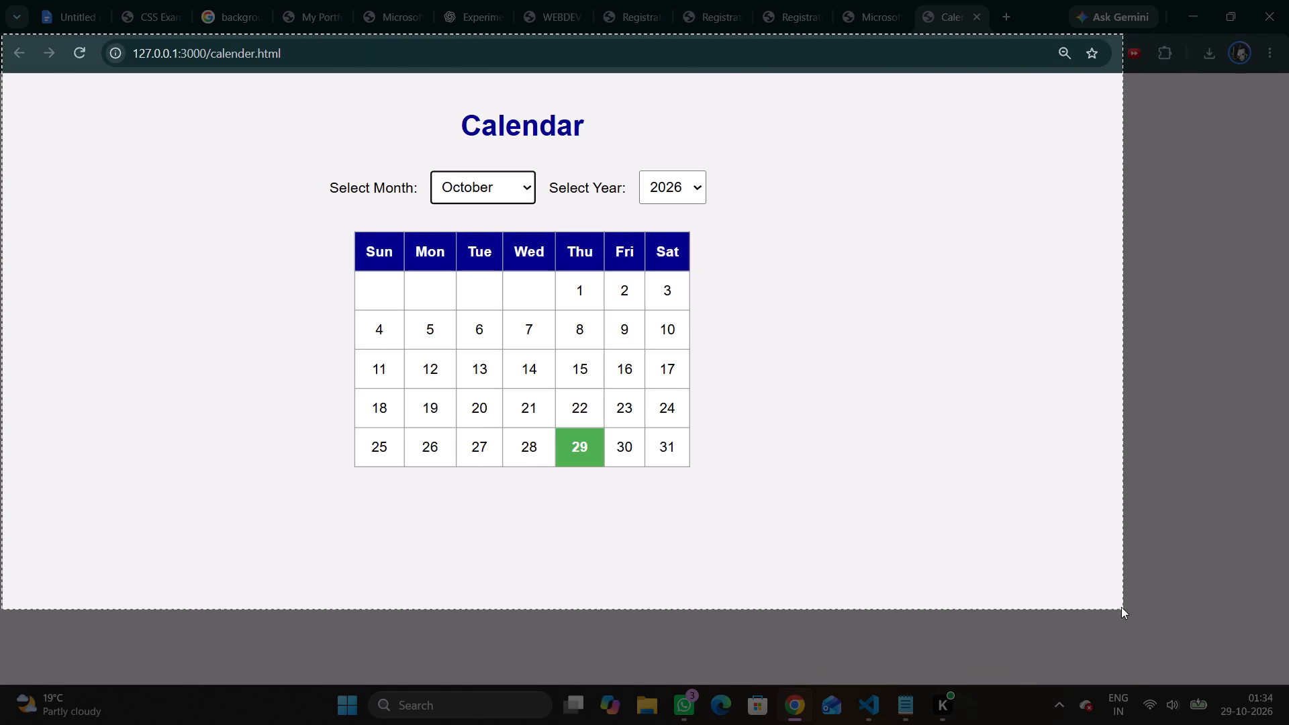
pyautogui.moveTo(1121, 607); pyautogui.dragTo(1108, 606)
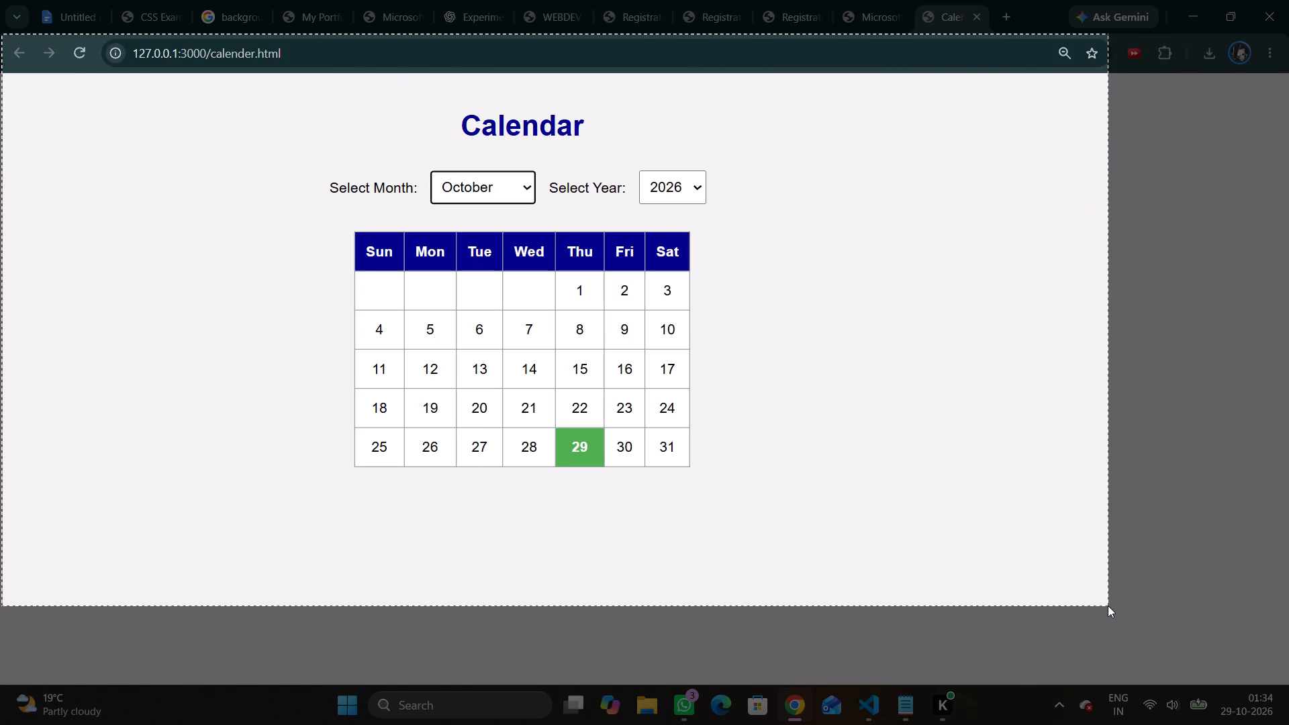
pyautogui.moveTo(1108, 606); pyautogui.dragTo(1067, 605)
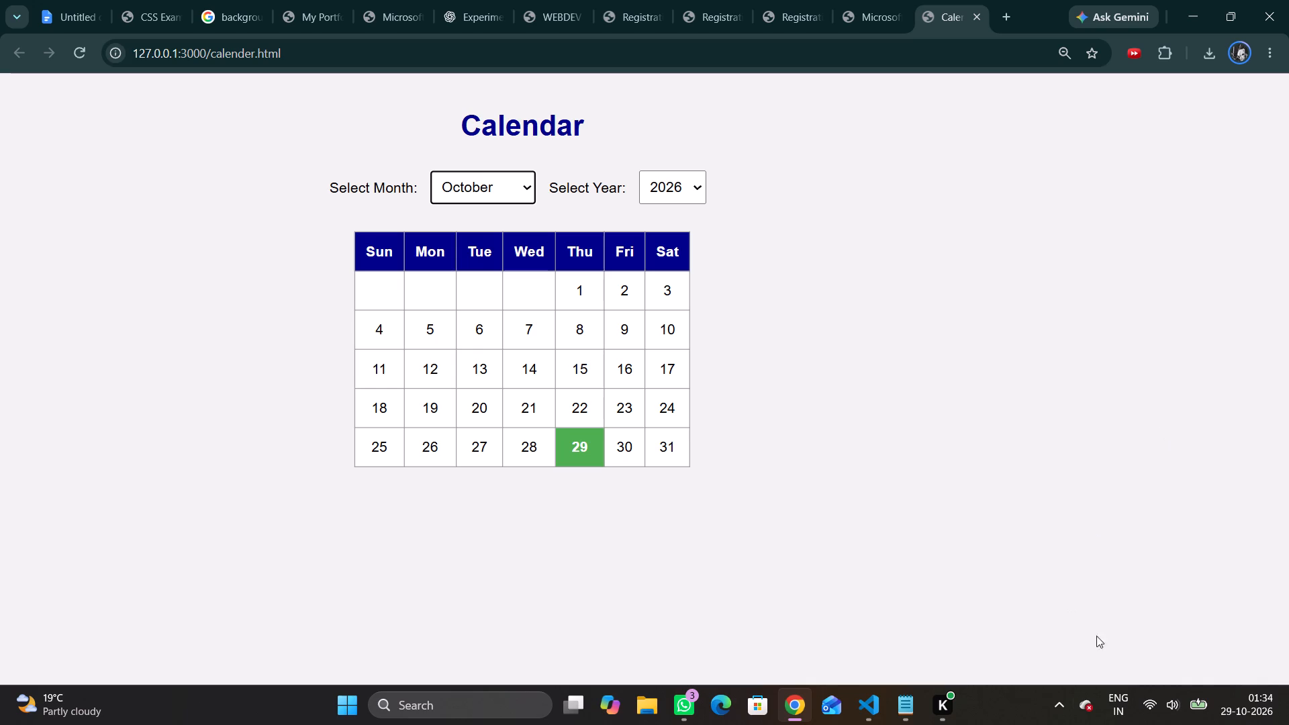
# Copy all the code of calender.html in VS Code and paste it over the old form-validation code in the unsaved Notepad note.
pyautogui.click(868, 714)
pyautogui.scroll(20, 802, 424)
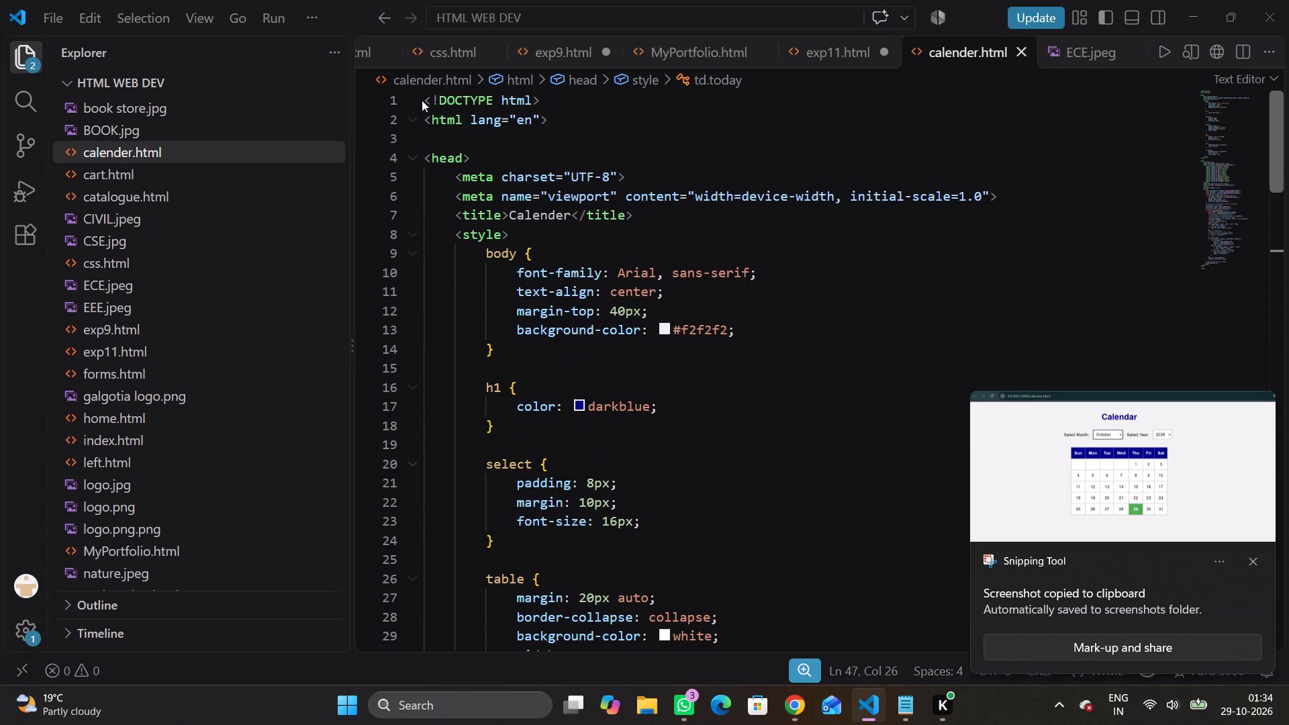
pyautogui.click(422, 100)
pyautogui.click(427, 100)
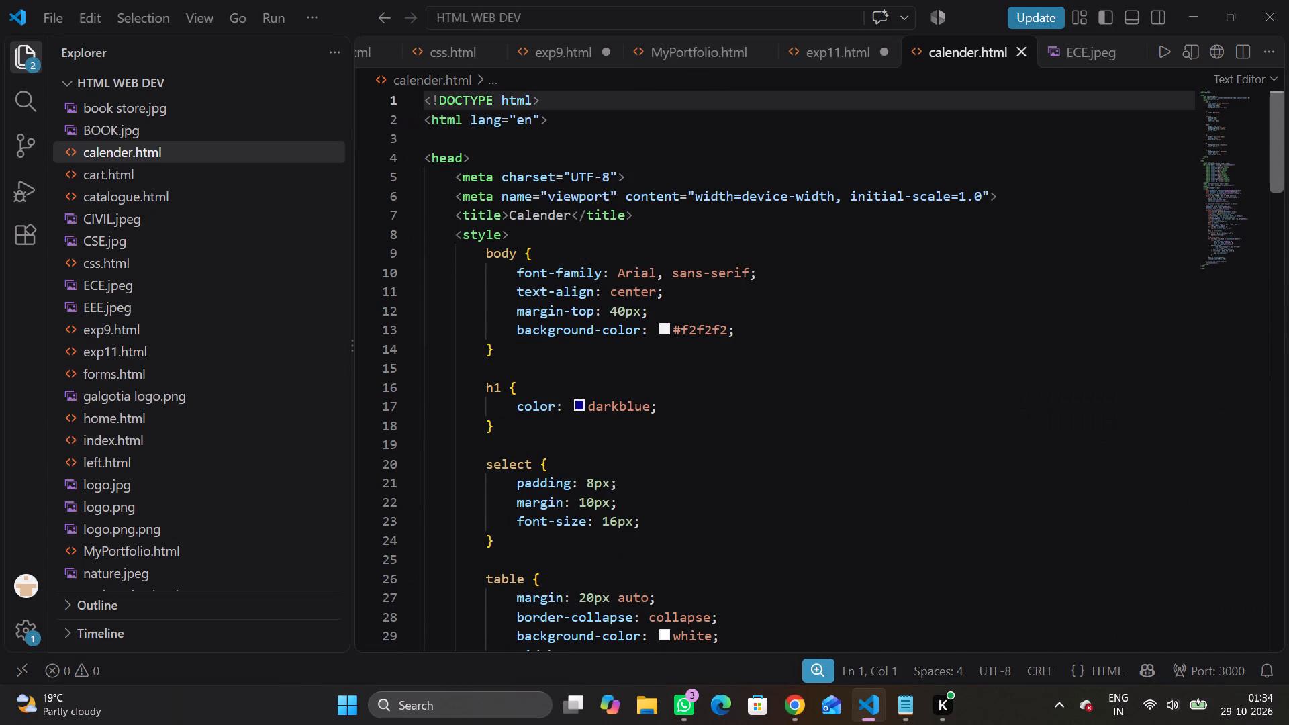
pyautogui.hotkey('ctrl', 'a')
pyautogui.hotkey('ctrl', 'c')
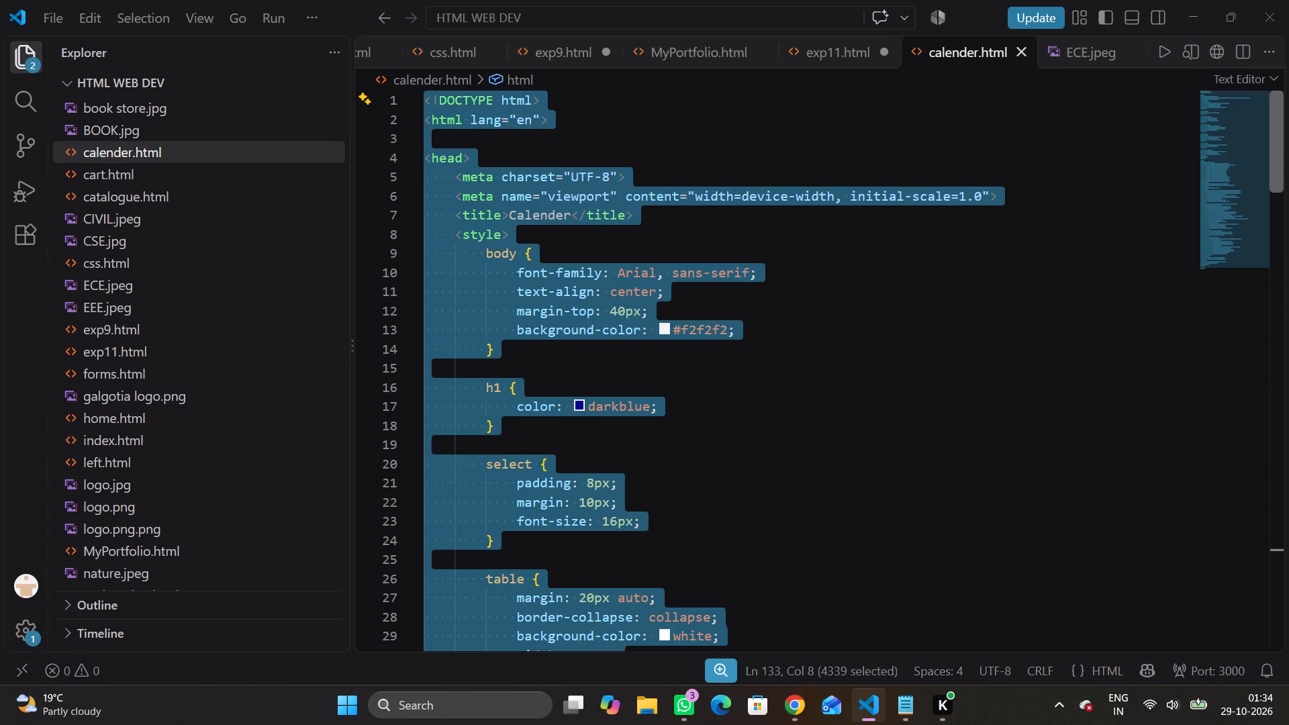
pyautogui.click(902, 706)
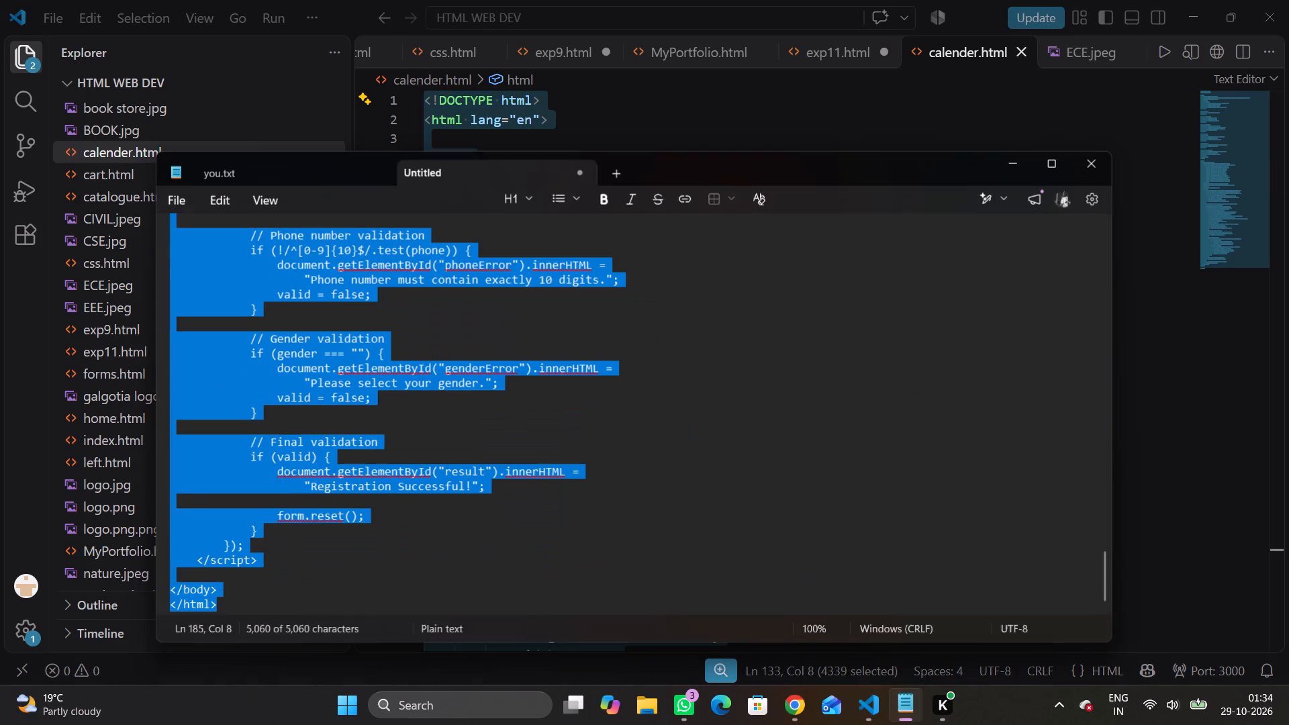
pyautogui.press('BackSpace')
pyautogui.hotkey('ctrl', 'v')
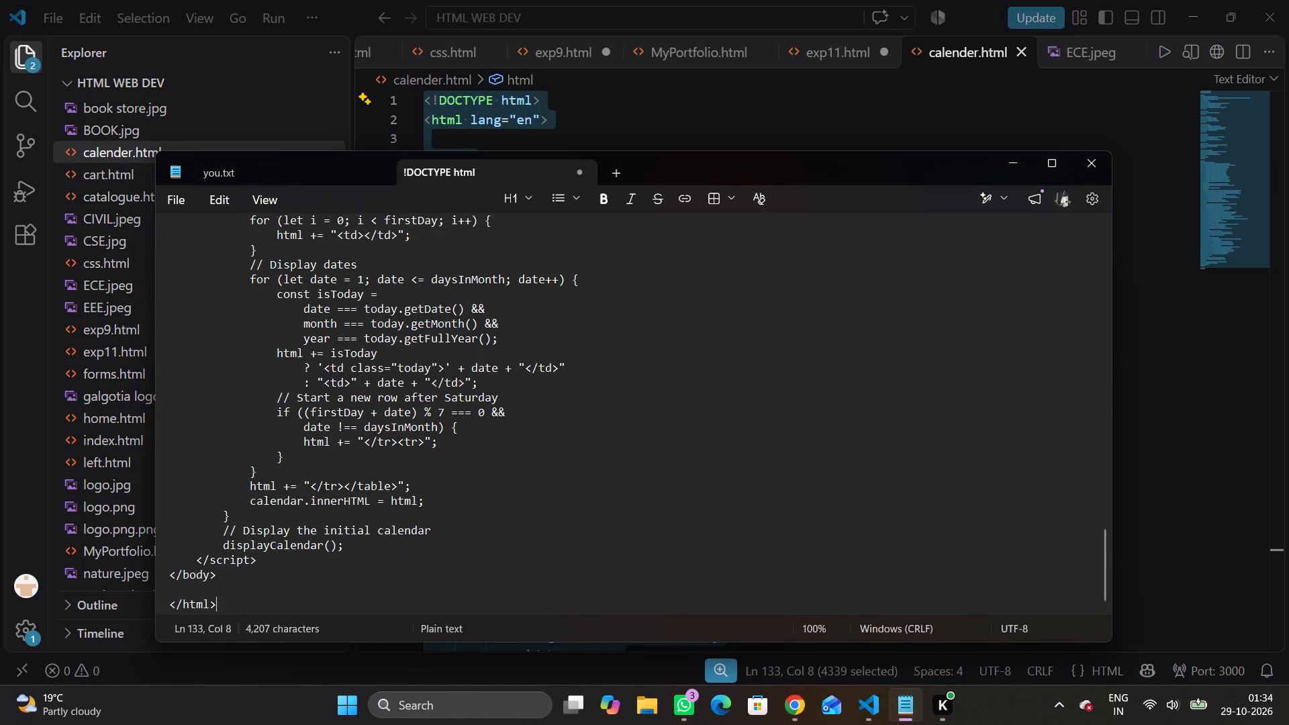
# Copy the entire calendar code from the Notepad note as plain text and minimize Notepad.
pyautogui.scroll(14, 598, 451)
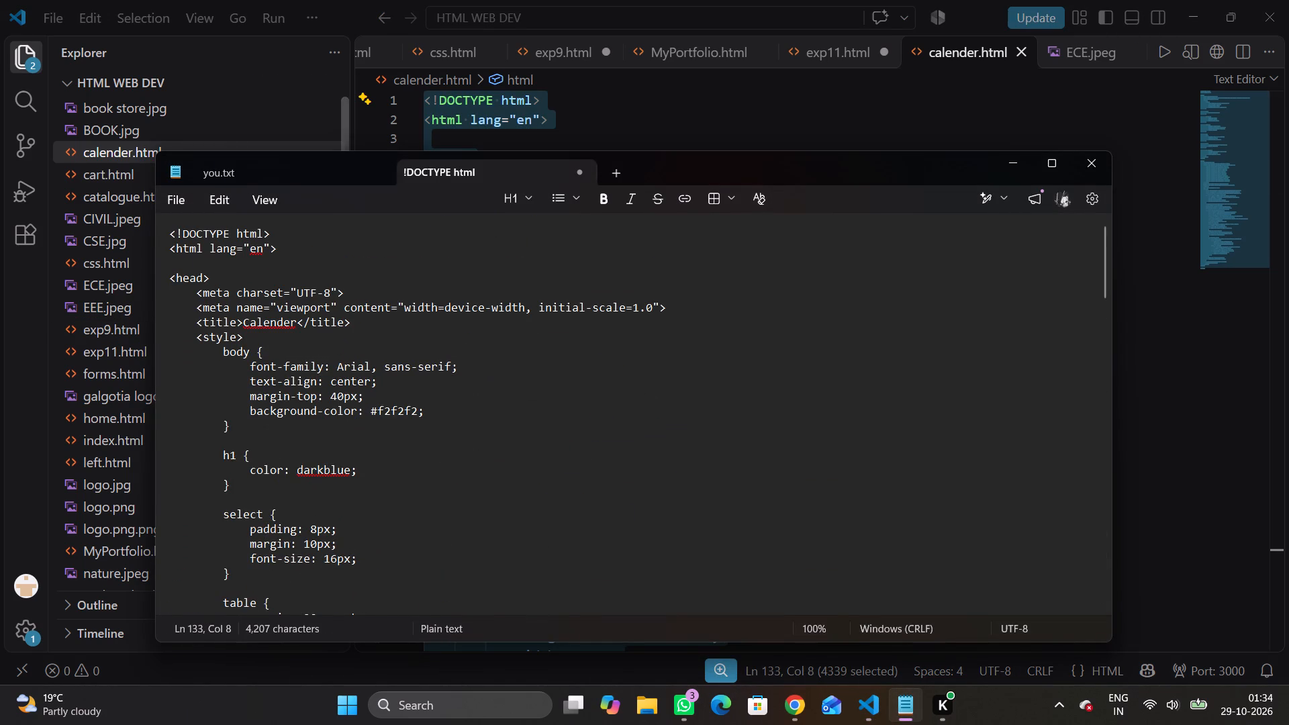
pyautogui.click(170, 242)
pyautogui.click(172, 236)
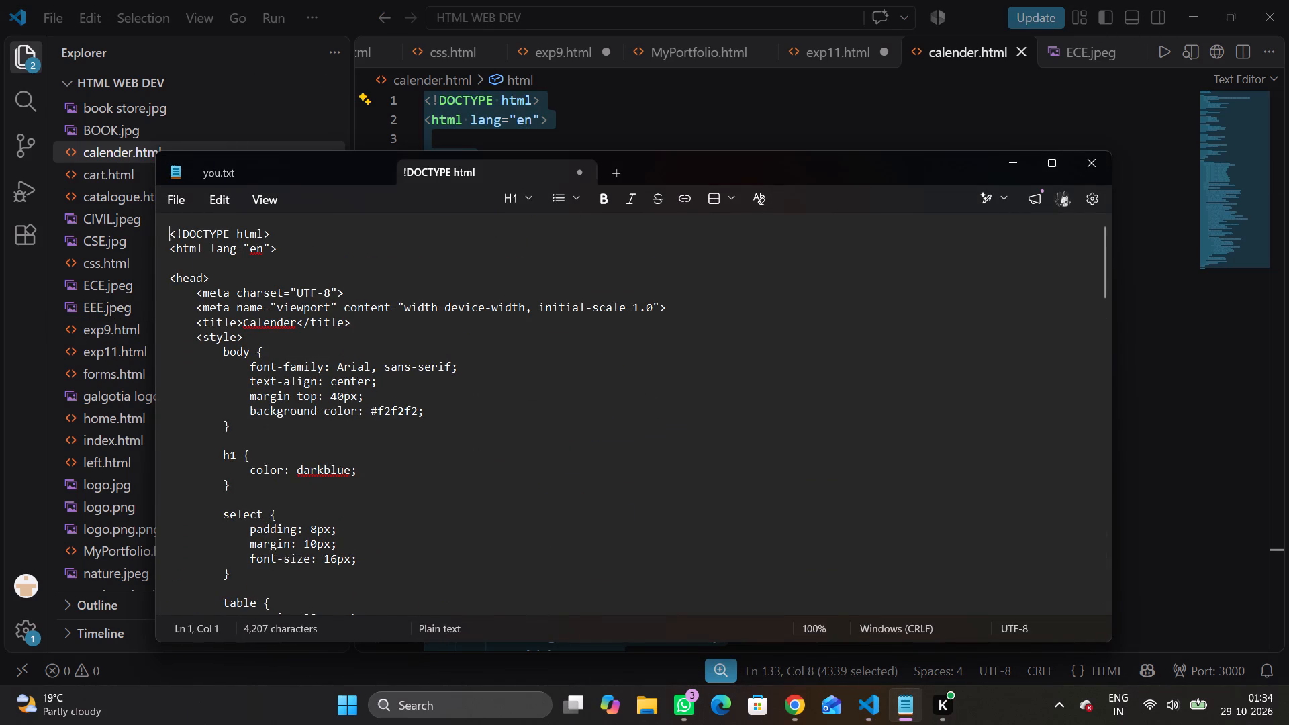
pyautogui.hotkey('ctrl', 'a')
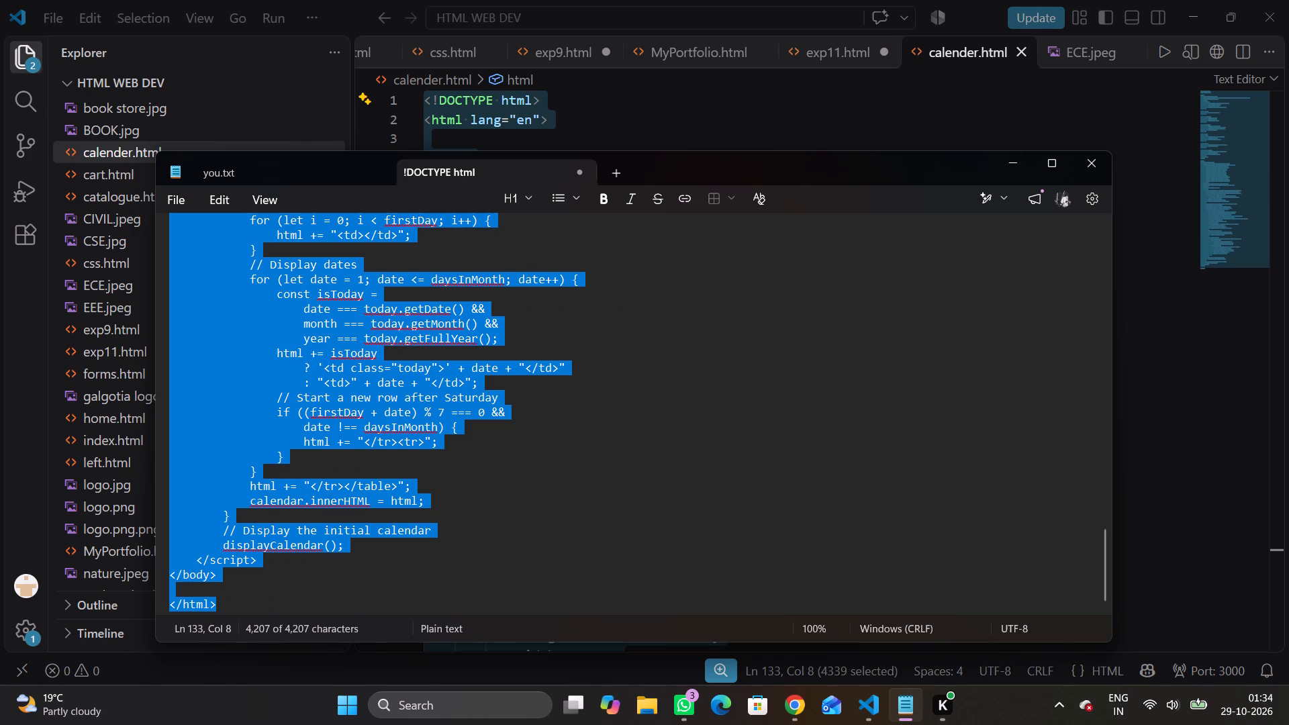
pyautogui.hotkey('ctrl', 'c')
pyautogui.click(1009, 158)
# In the Google Docs lab document, add a bold "SOURCE CODE :" heading one blank line below the Experiment 12 objective, followed by a new line.
pyautogui.click(801, 693)
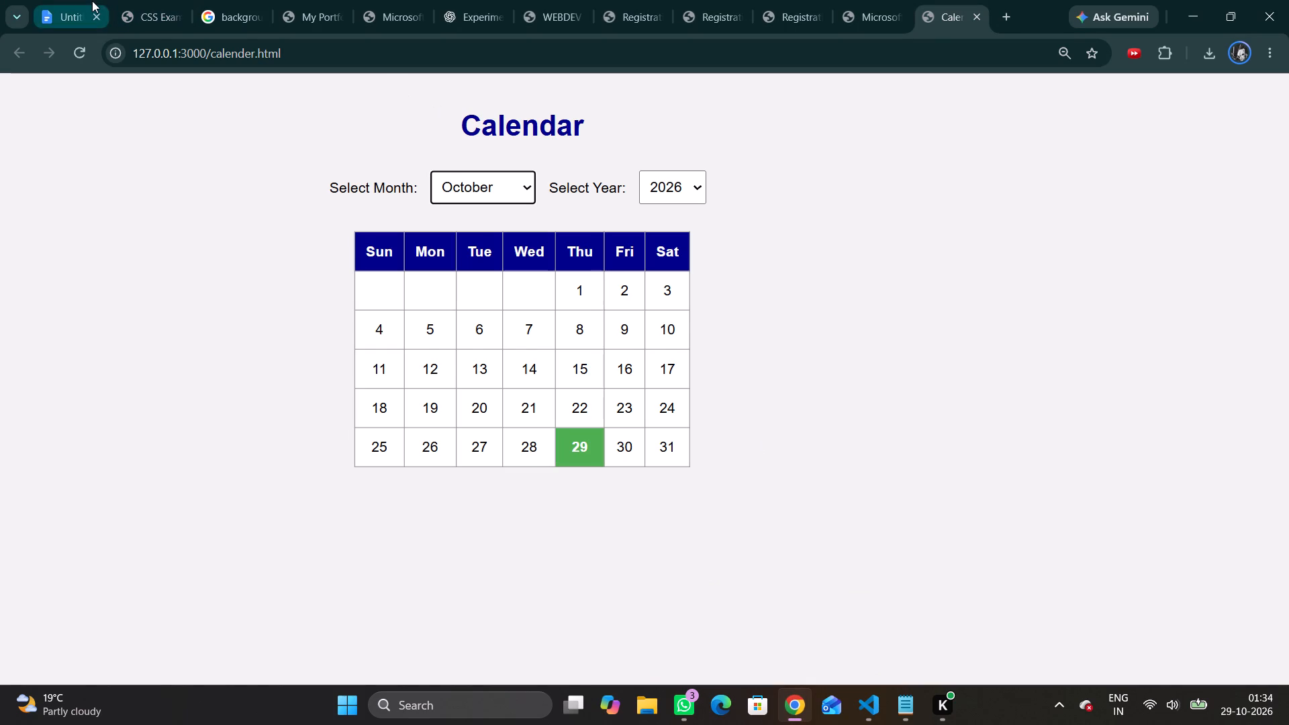
pyautogui.click(92, 1)
pyautogui.press('Return')
pyautogui.press('Return')
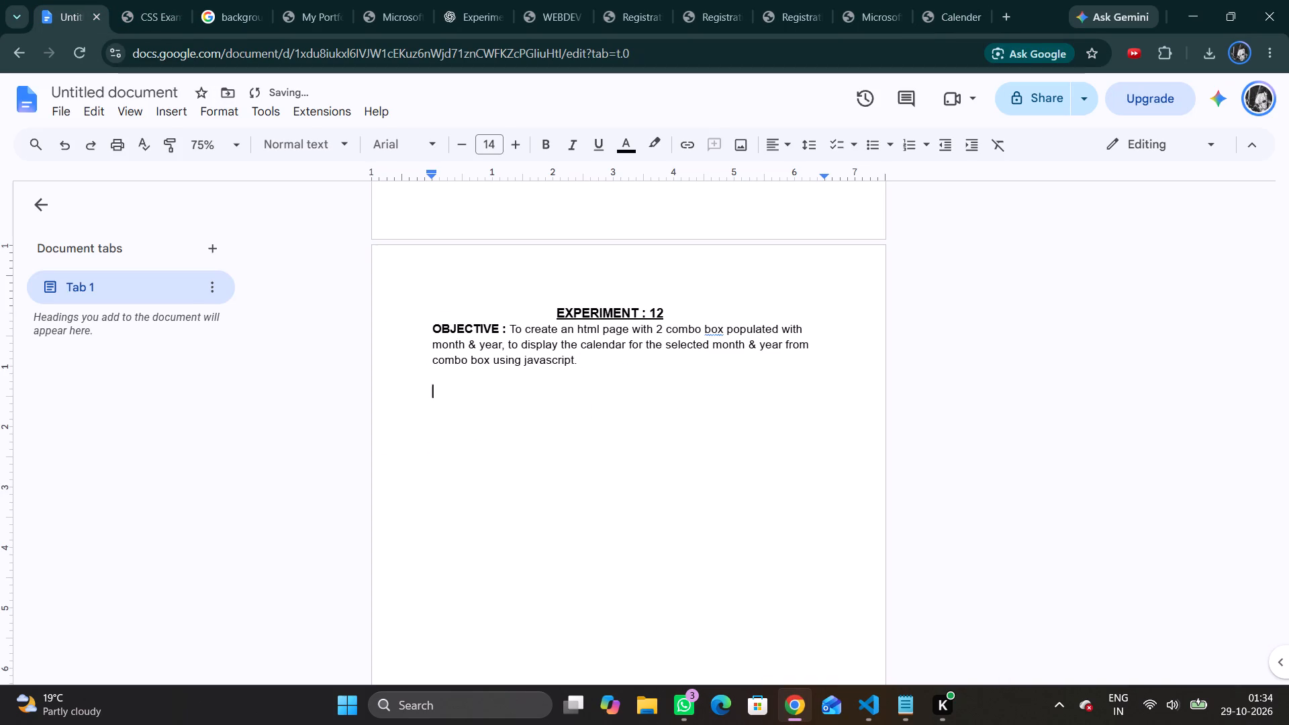
pyautogui.write('co')
pyautogui.press('BackSpace')
pyautogui.press('BackSpace')
pyautogui.click(544, 149)
pyautogui.press('c')
pyautogui.press('BackSpace')
pyautogui.write('source')
pyautogui.press('BackSpace')
pyautogui.press('BackSpace')
pyautogui.press('BackSpace')
pyautogui.press('BackSpace')
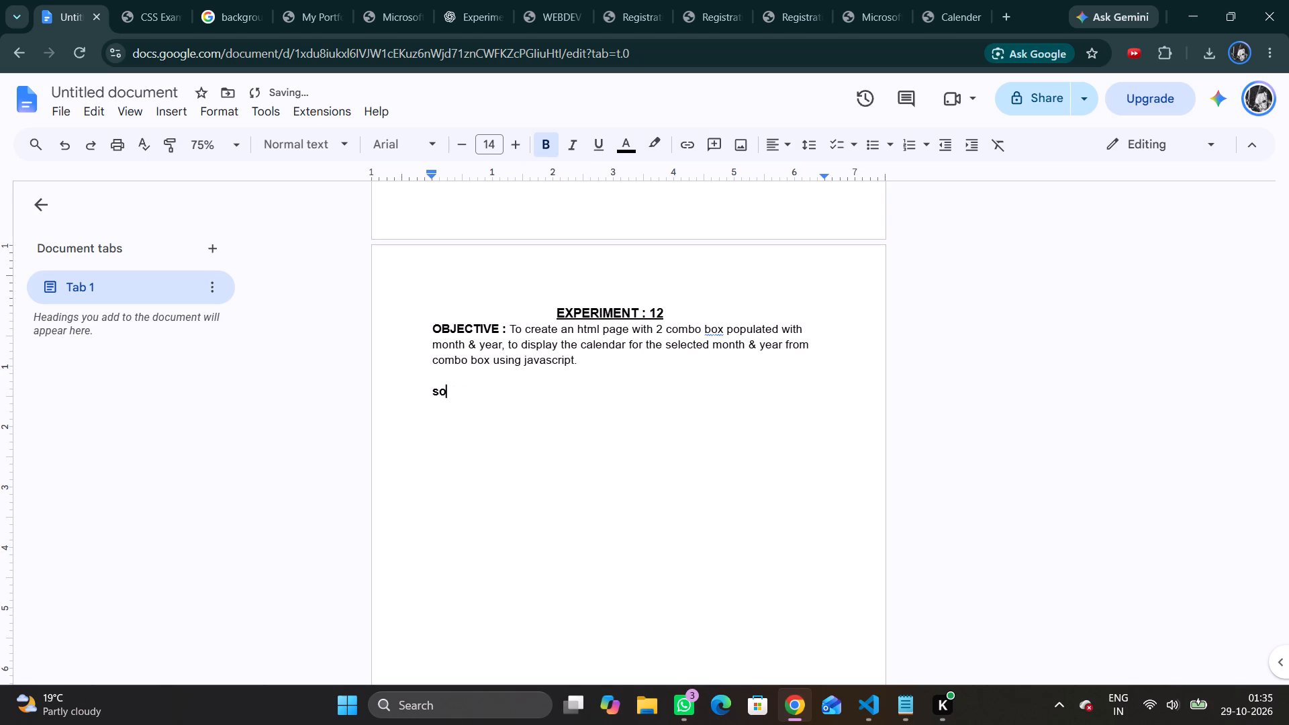
pyautogui.press('BackSpace')
pyautogui.press('BackSpace')
pyautogui.write('SOOURCE')
pyautogui.press('space')
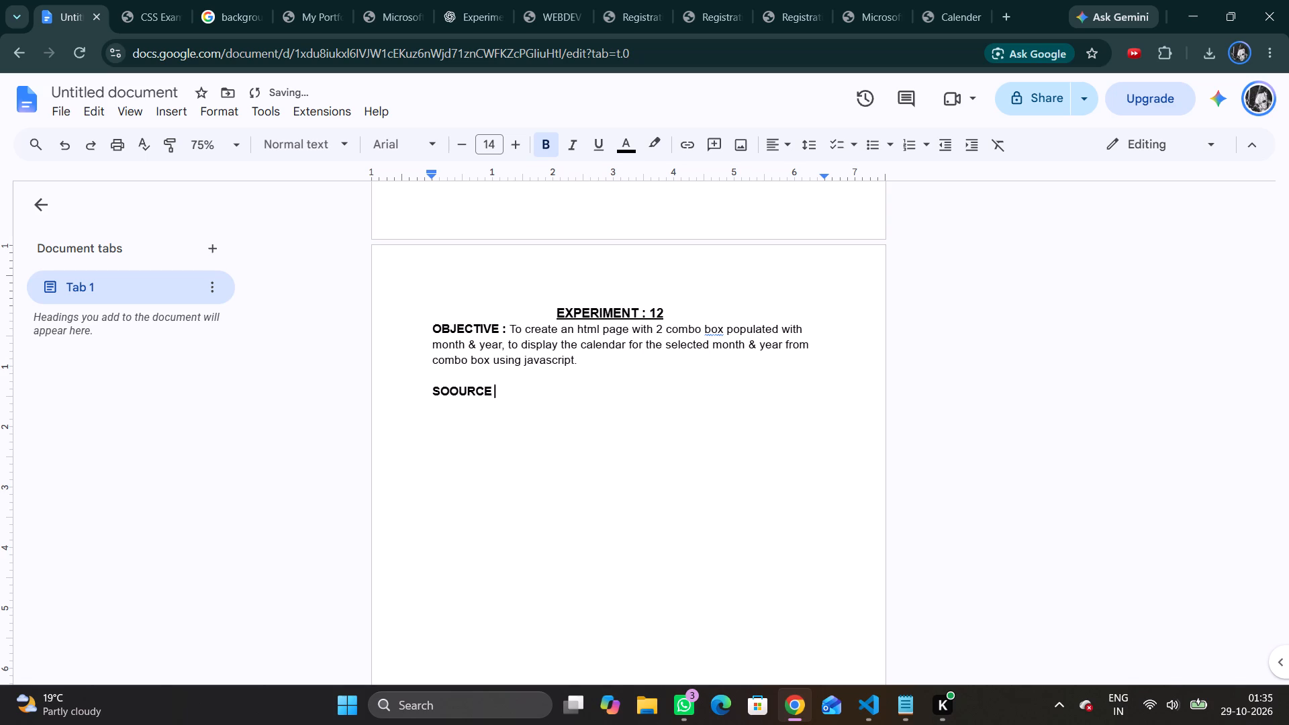
pyautogui.press('BackSpace')
pyautogui.press('BackSpace')
pyautogui.press('BackSpace')
pyautogui.press('BackSpace')
pyautogui.press('BackSpace')
pyautogui.press('BackSpace')
pyautogui.write('URCE CODE :')
pyautogui.press('space')
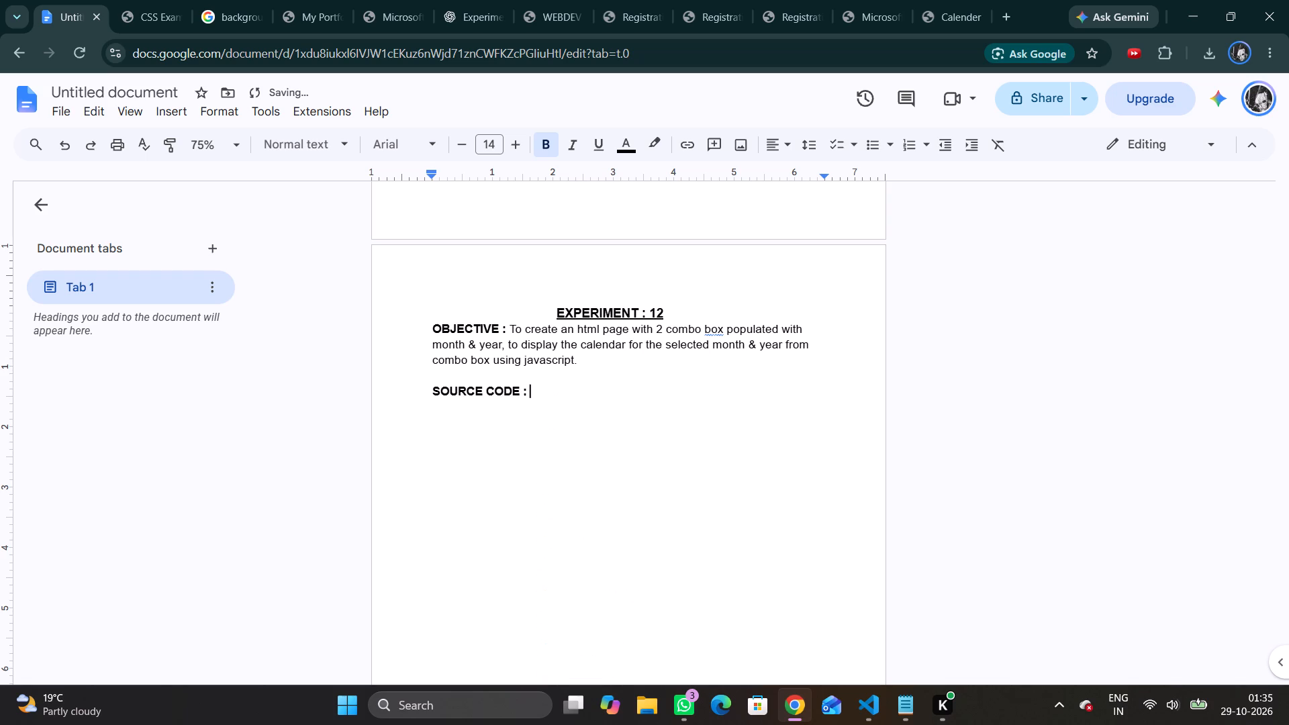
pyautogui.press('Return')
pyautogui.press('Return')
pyautogui.press('BackSpace')
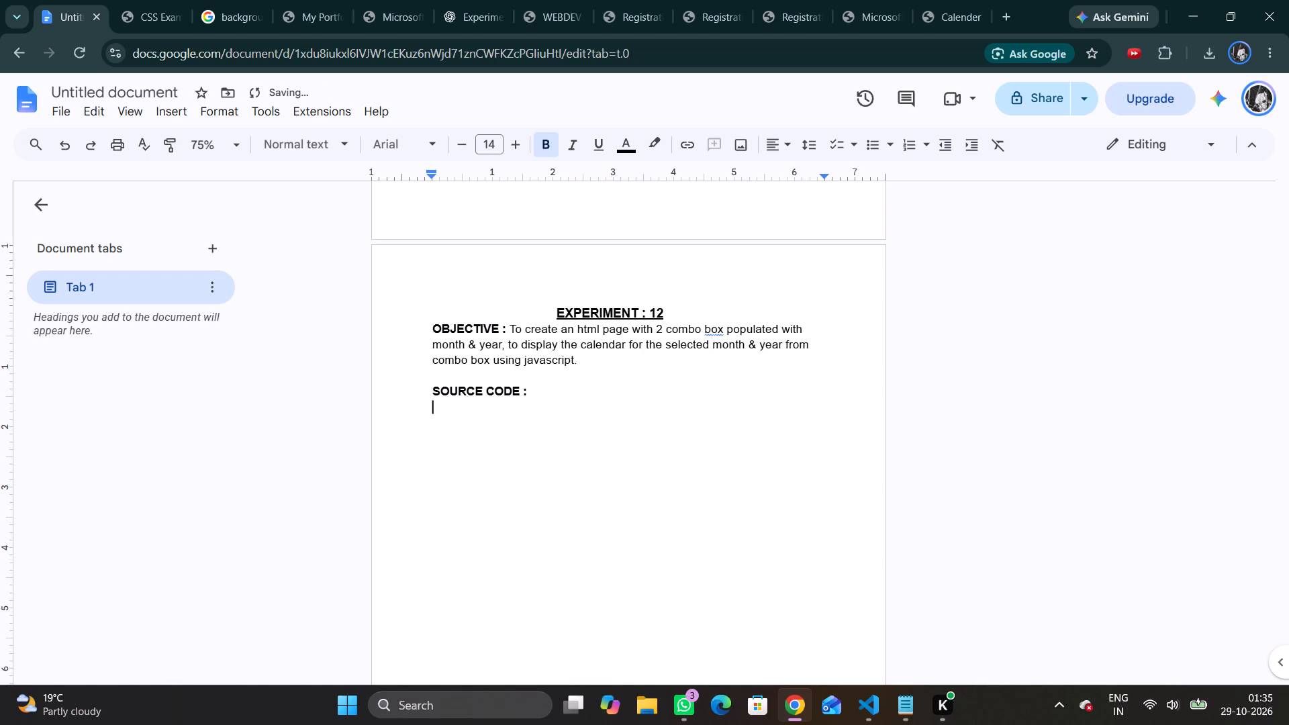
# Turn off bold and paste the copied calendar code below the "SOURCE CODE :" heading.
pyautogui.click(550, 156)
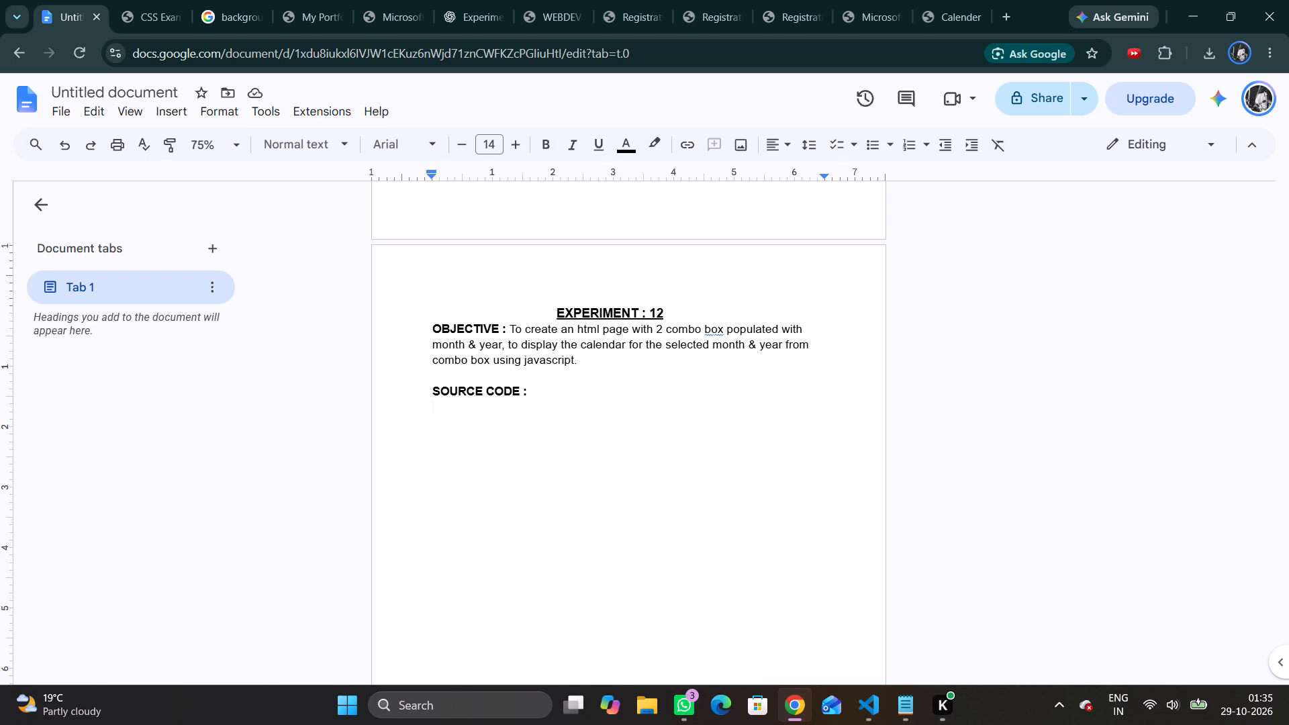
pyautogui.hotkey('ctrl', 'v')
# Review the calendar code pasted under Experiment 12's "SOURCE CODE :" heading, from its beginning through the style rules to the body.
pyautogui.scroll(7, 549, 458)
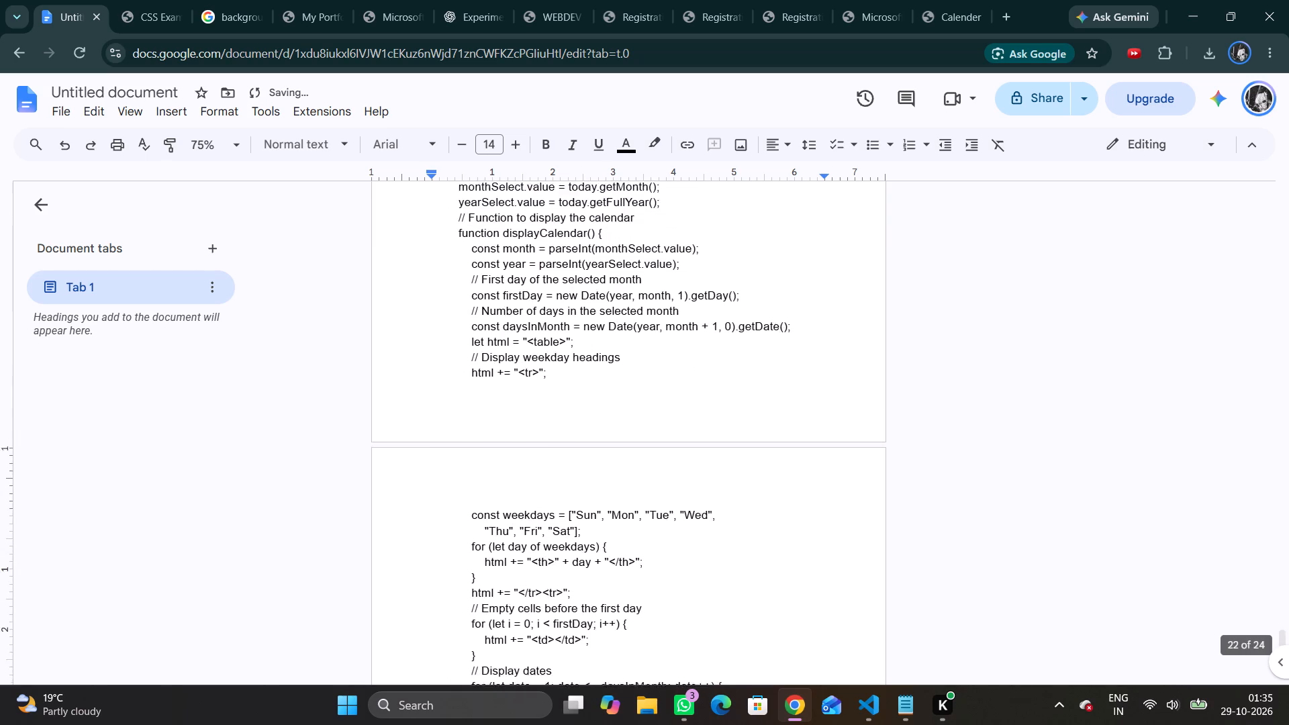
pyautogui.scroll(7, 549, 458)
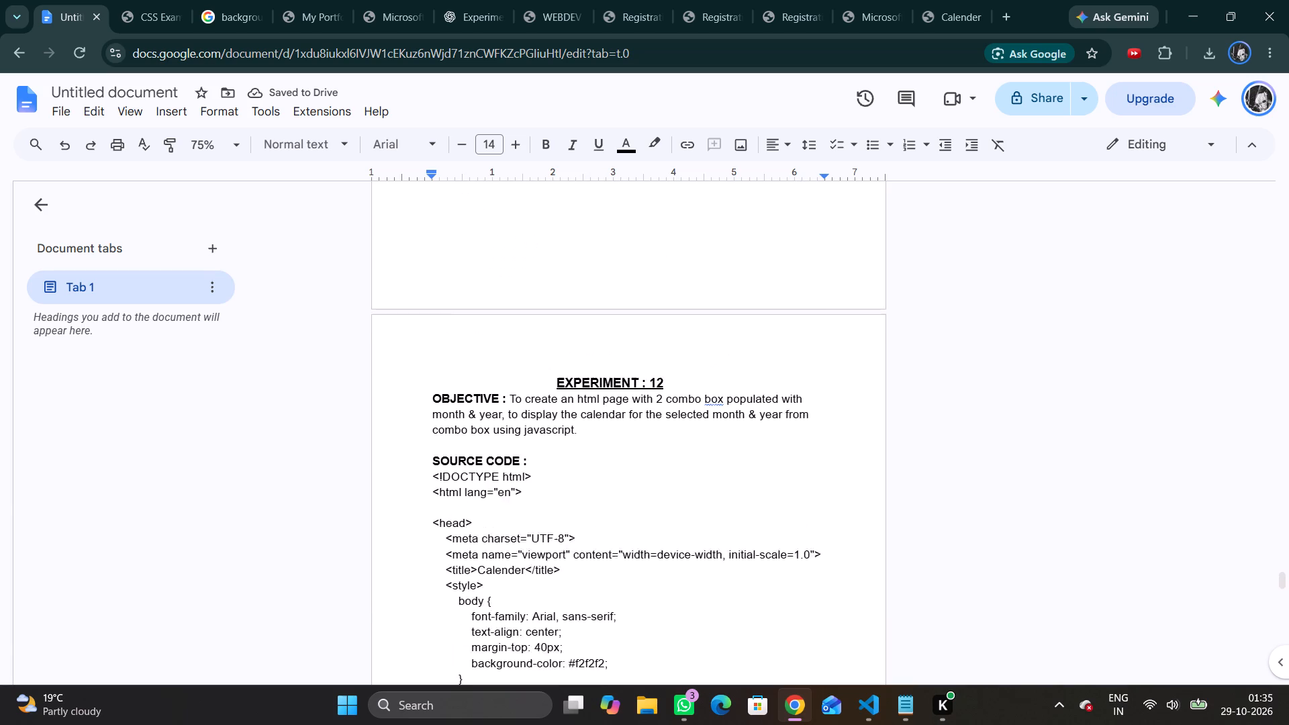
pyautogui.scroll(1, 549, 458)
pyautogui.scroll(-3, 549, 458)
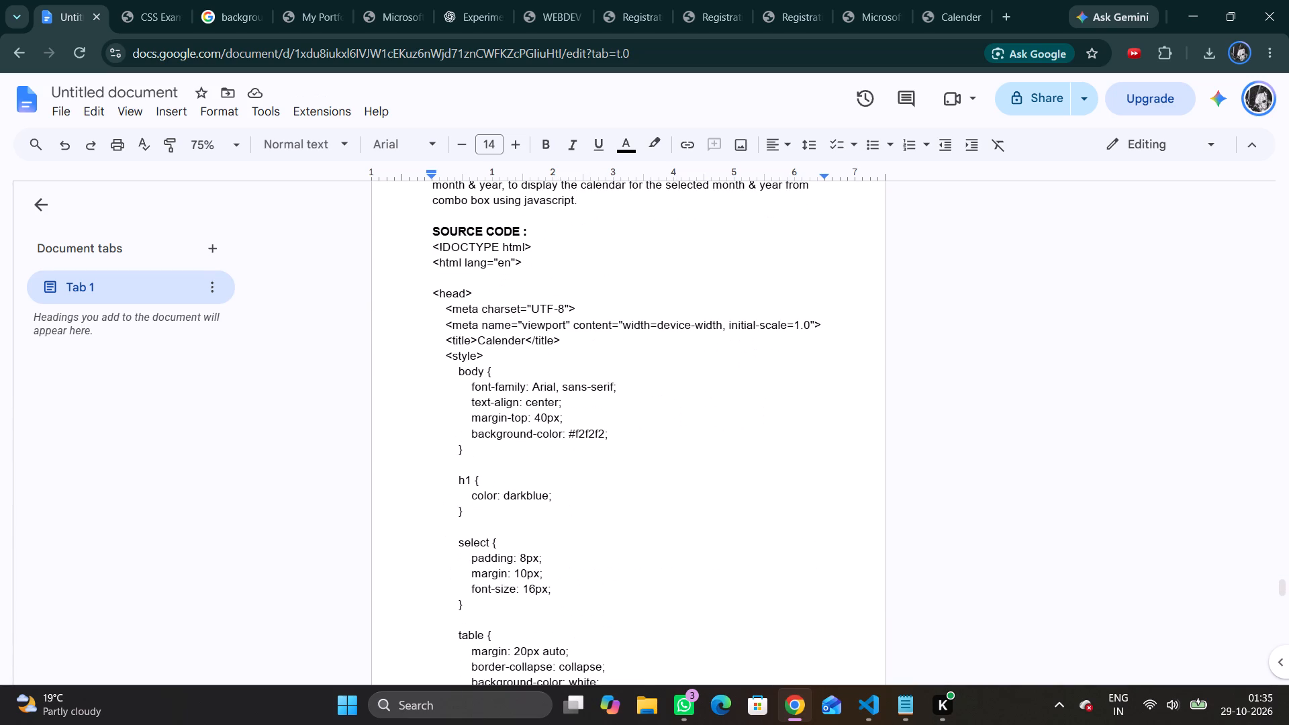
pyautogui.scroll(-2, 549, 458)
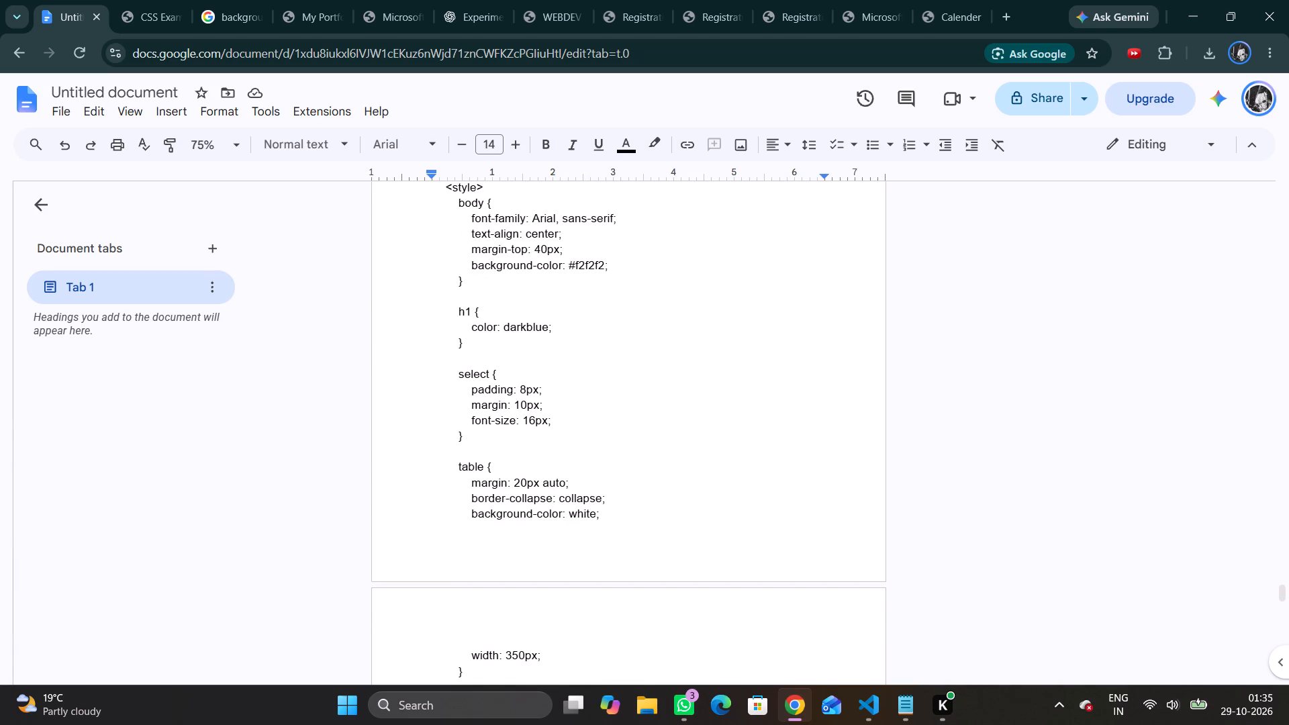
pyautogui.scroll(-2, 549, 458)
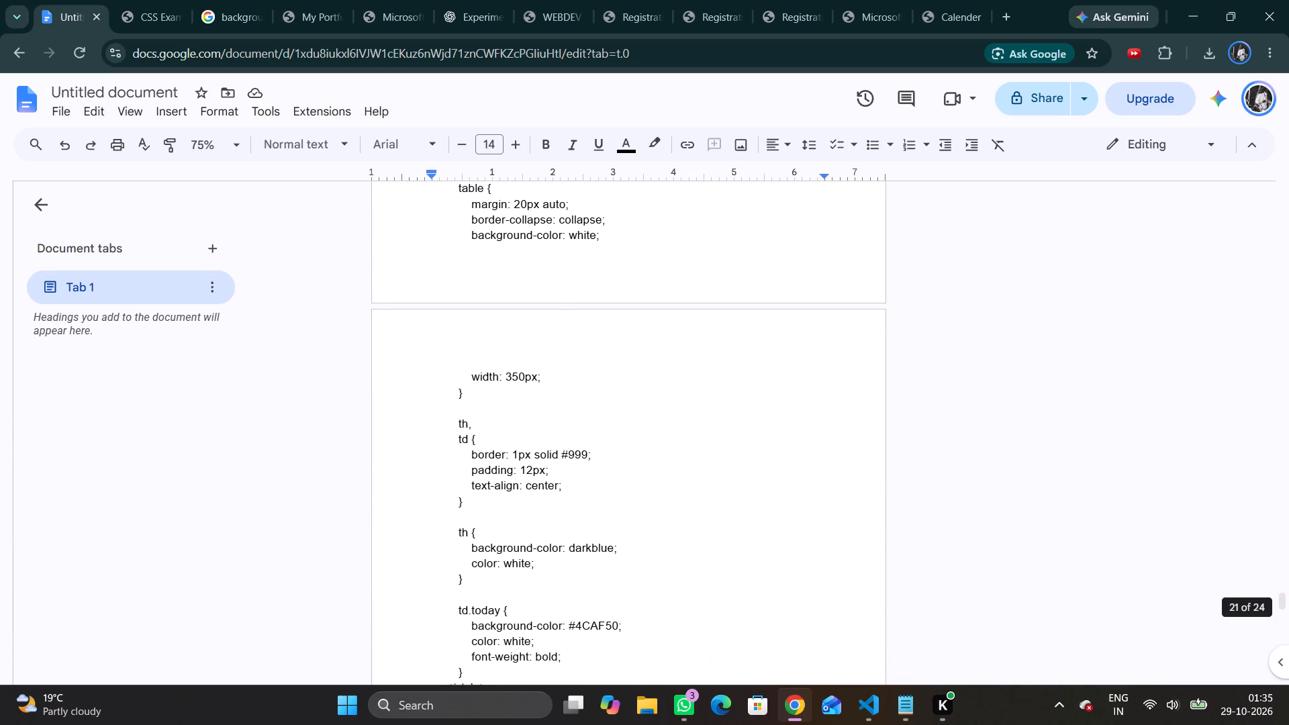
pyautogui.scroll(-1, 549, 458)
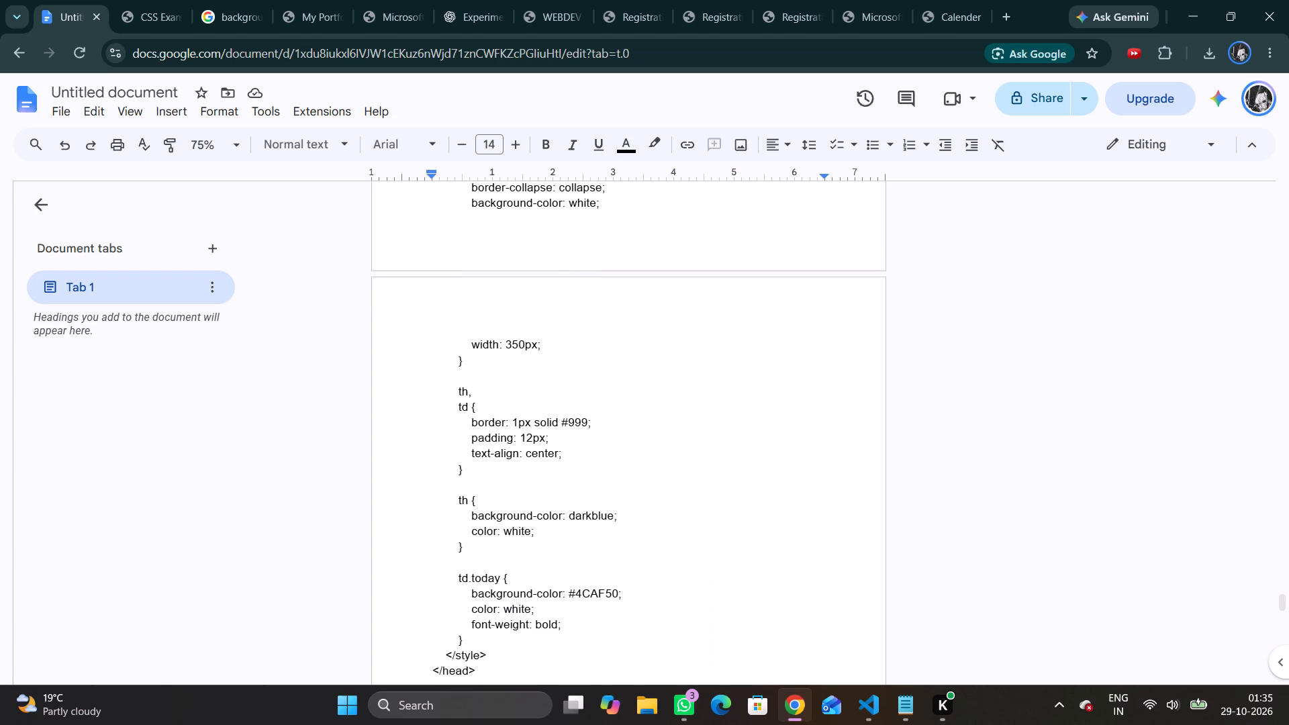
pyautogui.scroll(-2, 549, 458)
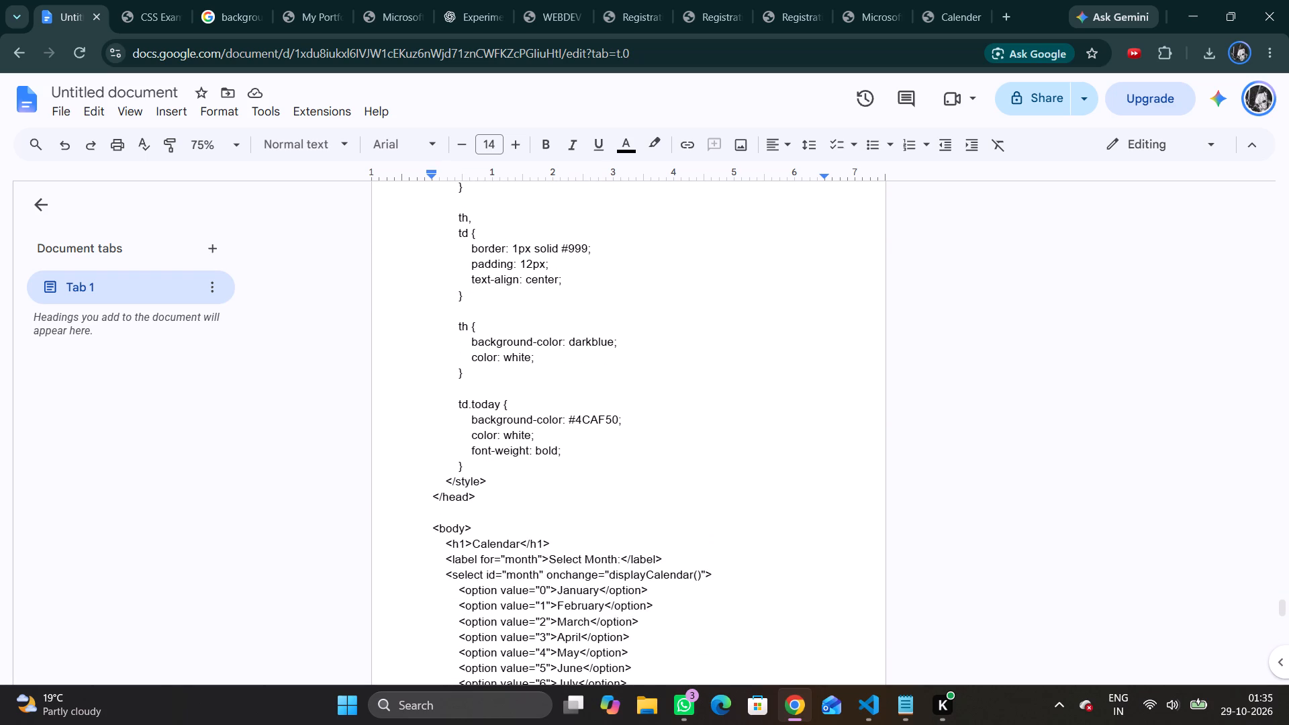
# Examine the layout of the original calender.html code in VS Code, from the styles to the script, and return to the lab document.
pyautogui.click(867, 711)
pyautogui.click(839, 575)
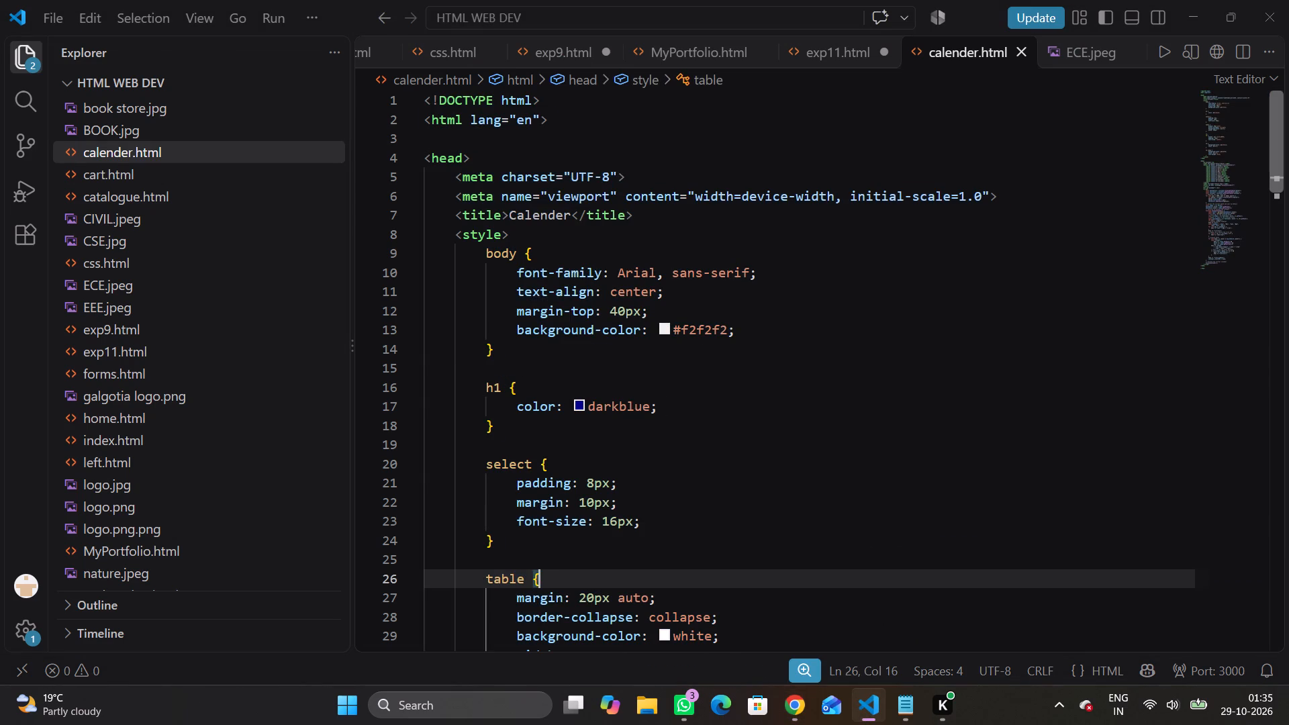
pyautogui.scroll(1, 839, 575)
pyautogui.scroll(-1, 839, 575)
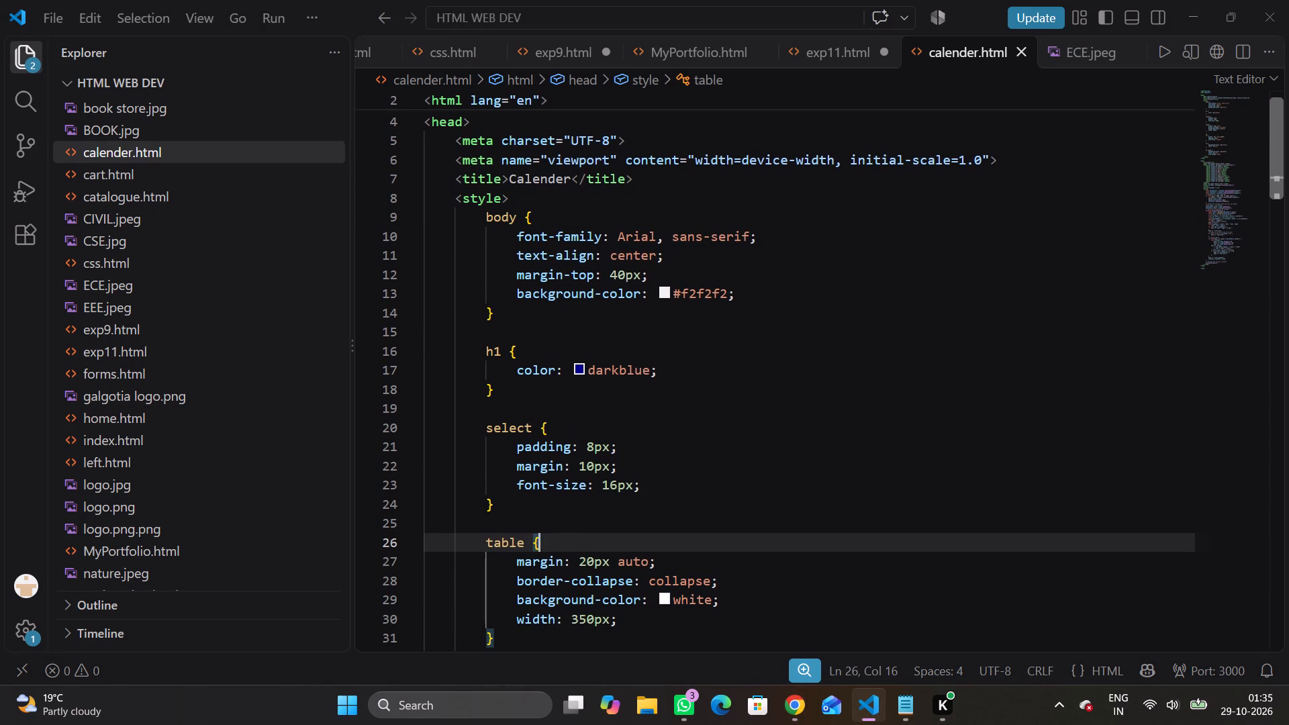
pyautogui.click(713, 295)
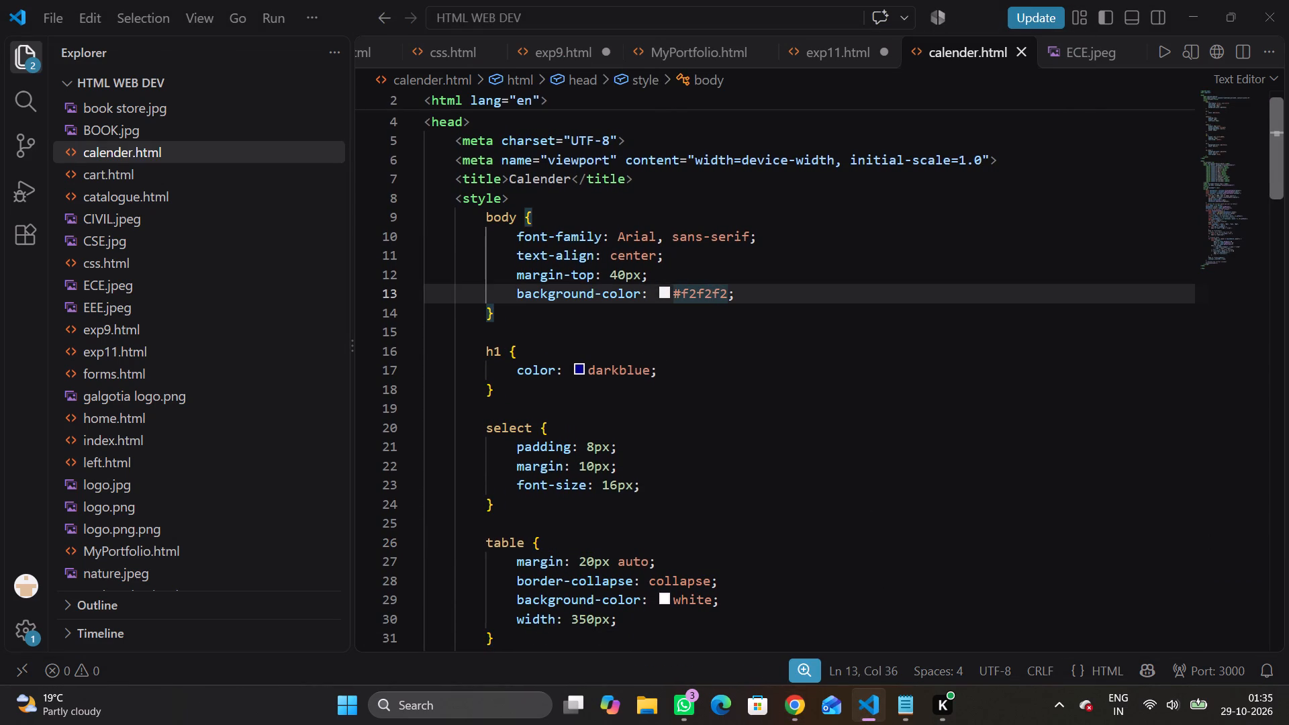
pyautogui.scroll(-4, 763, 447)
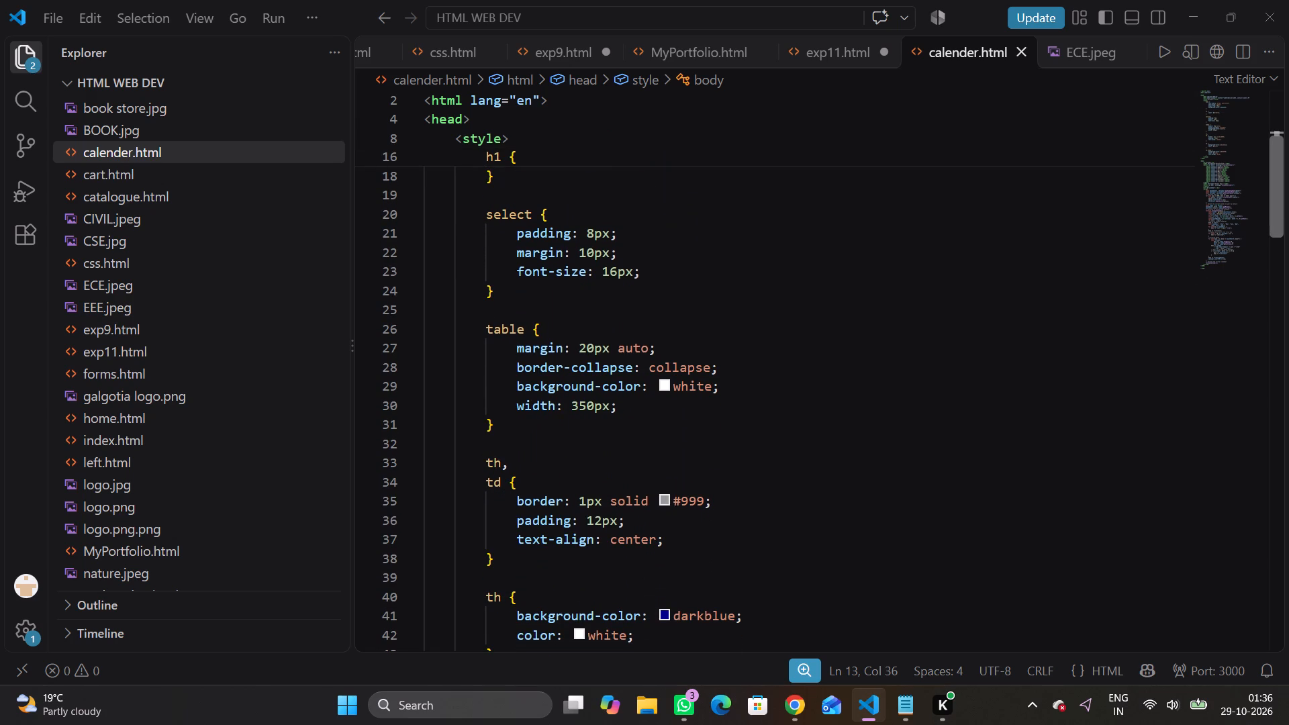
pyautogui.scroll(-1, 763, 447)
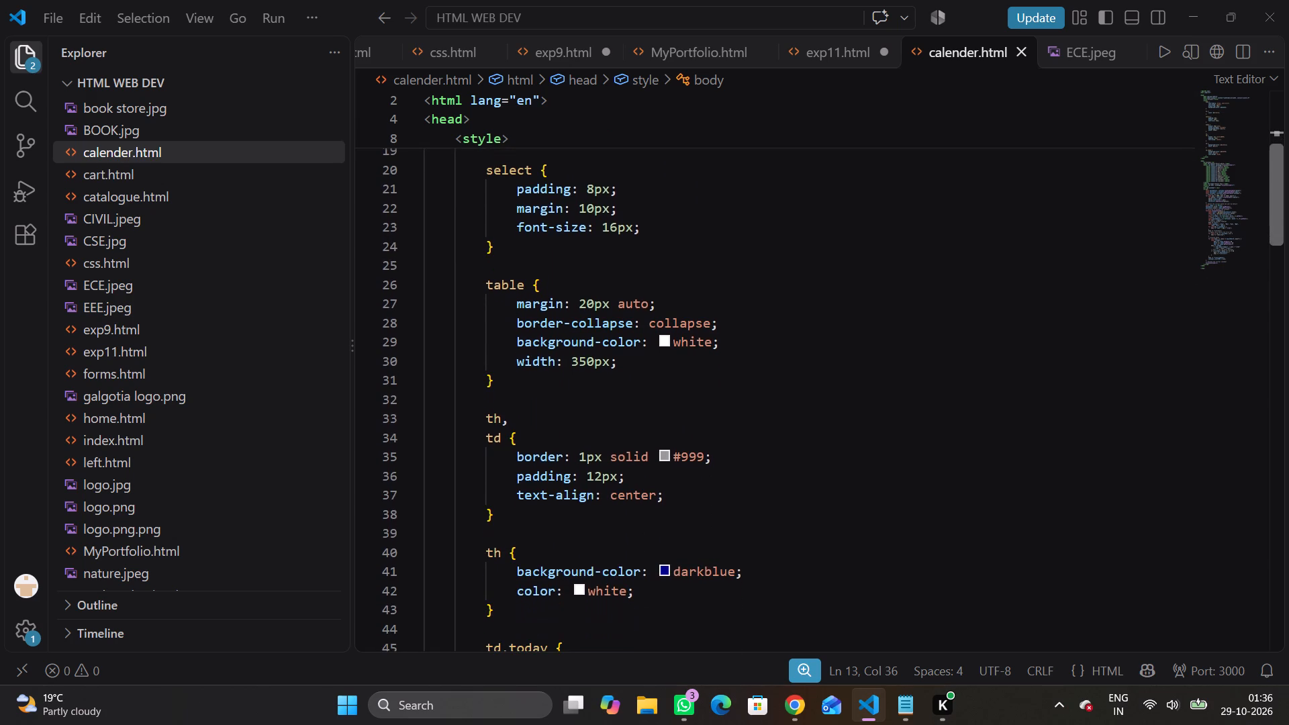
pyautogui.scroll(-1, 763, 447)
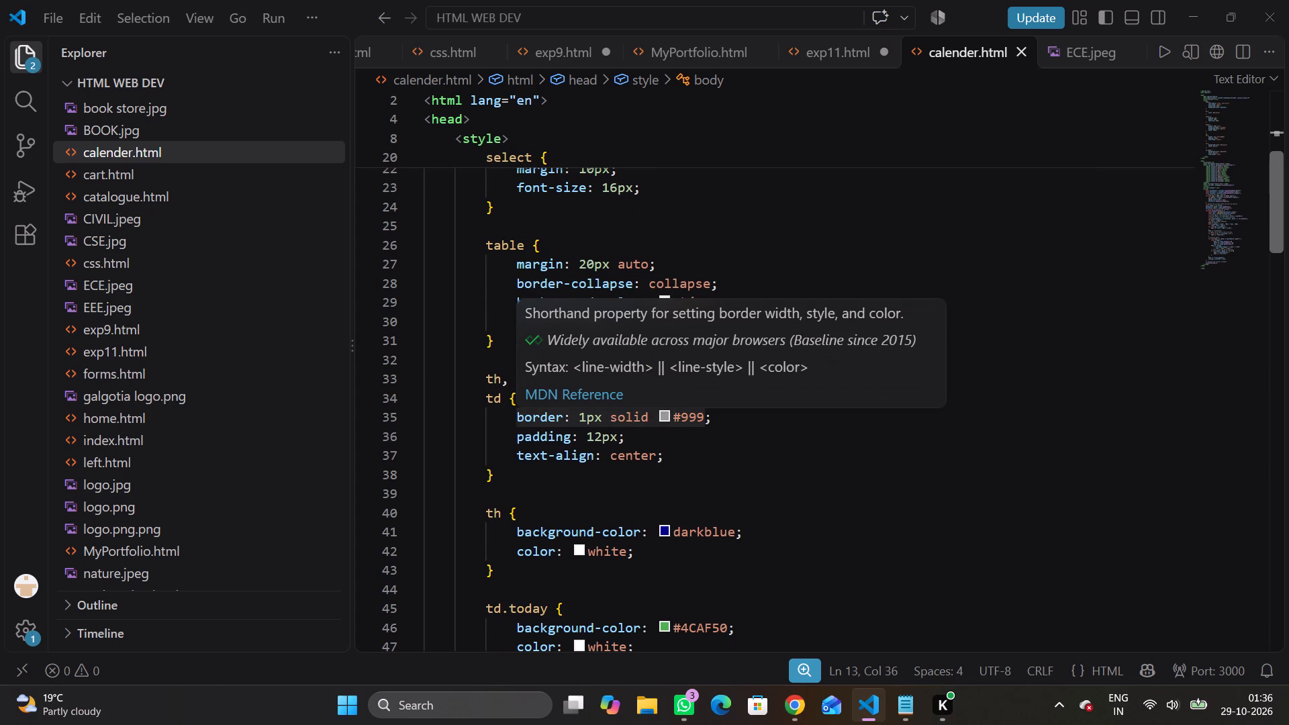
pyautogui.scroll(-6, 704, 507)
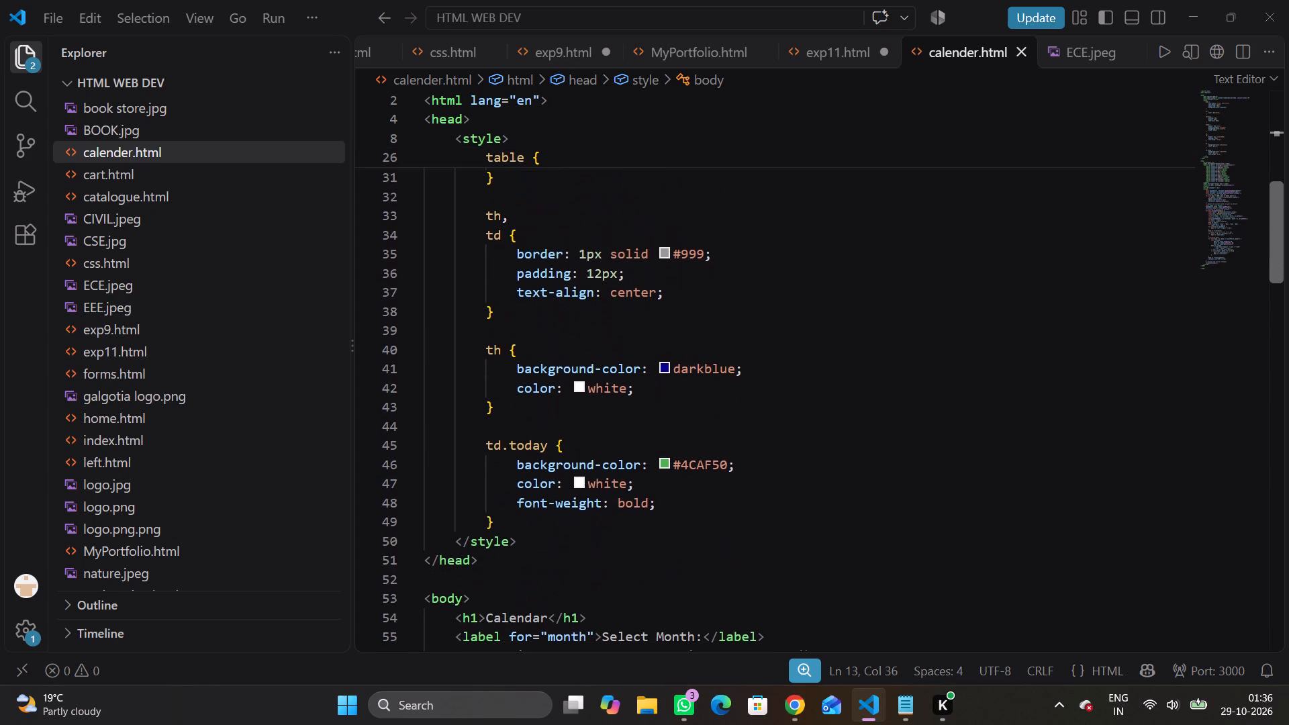
pyautogui.scroll(-5, 704, 507)
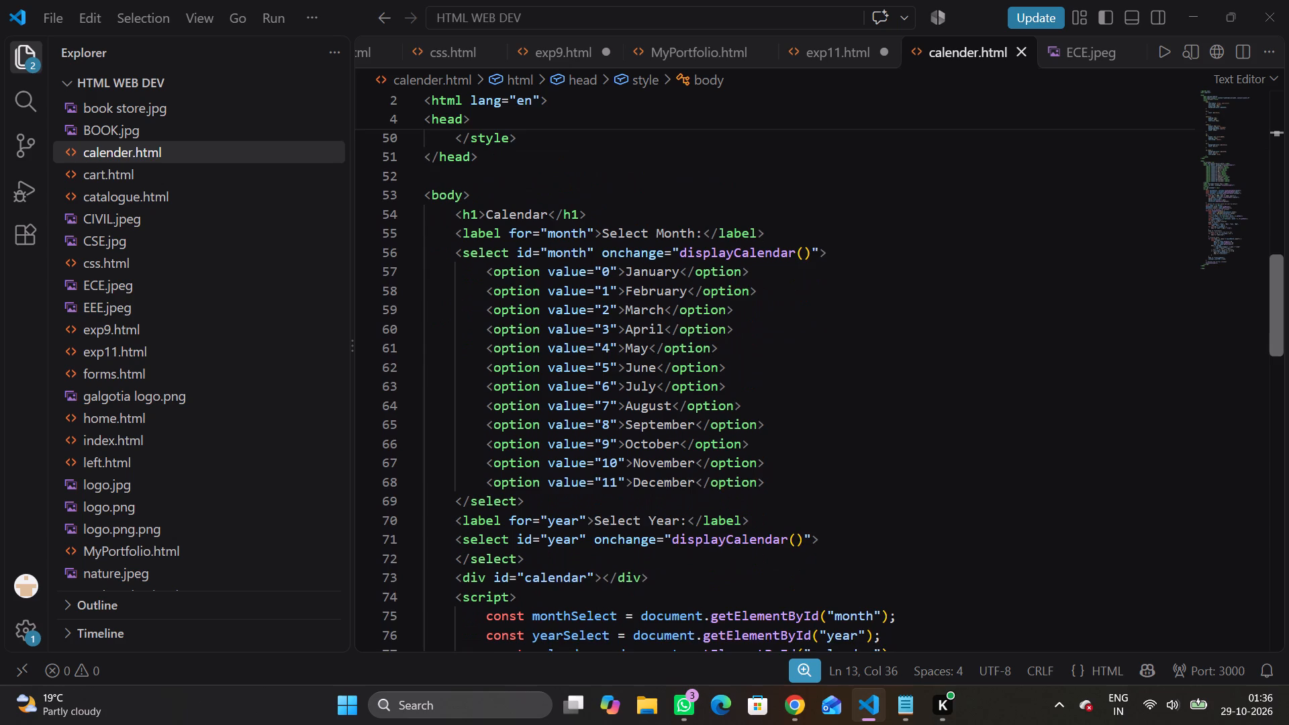
pyautogui.scroll(-5, 704, 507)
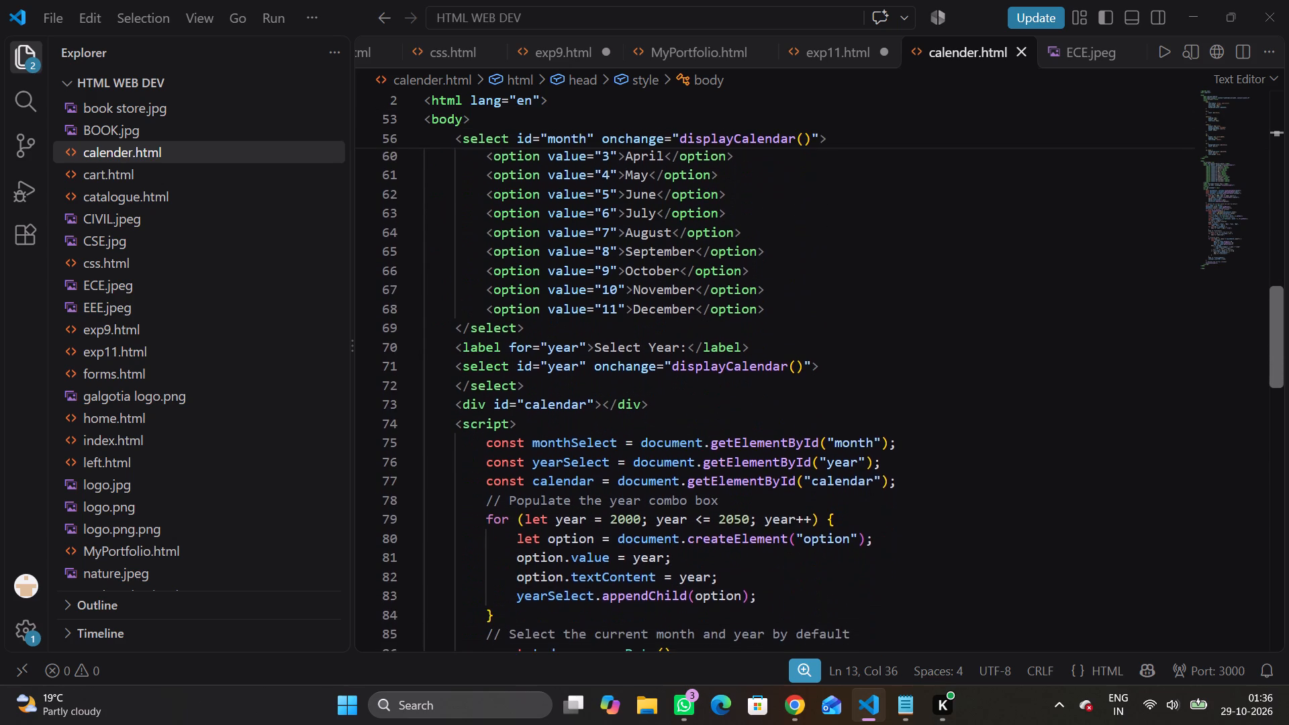
pyautogui.scroll(-3, 704, 507)
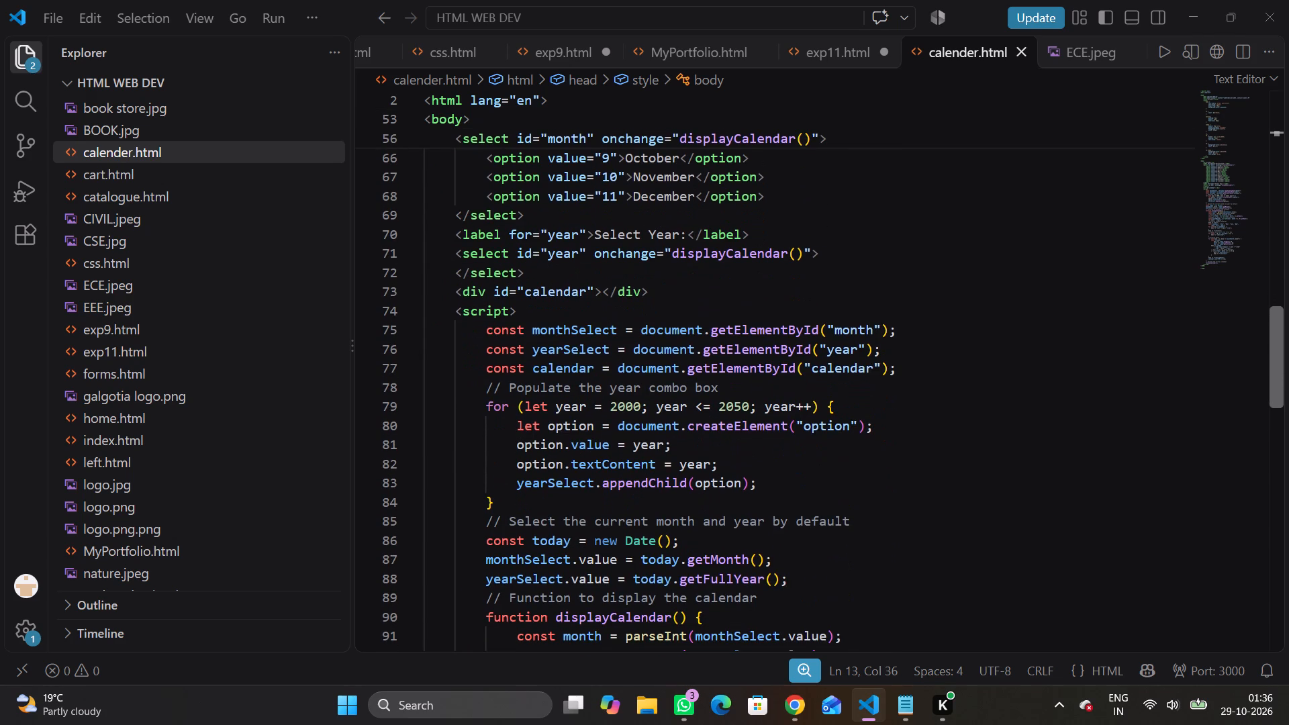
pyautogui.click(785, 706)
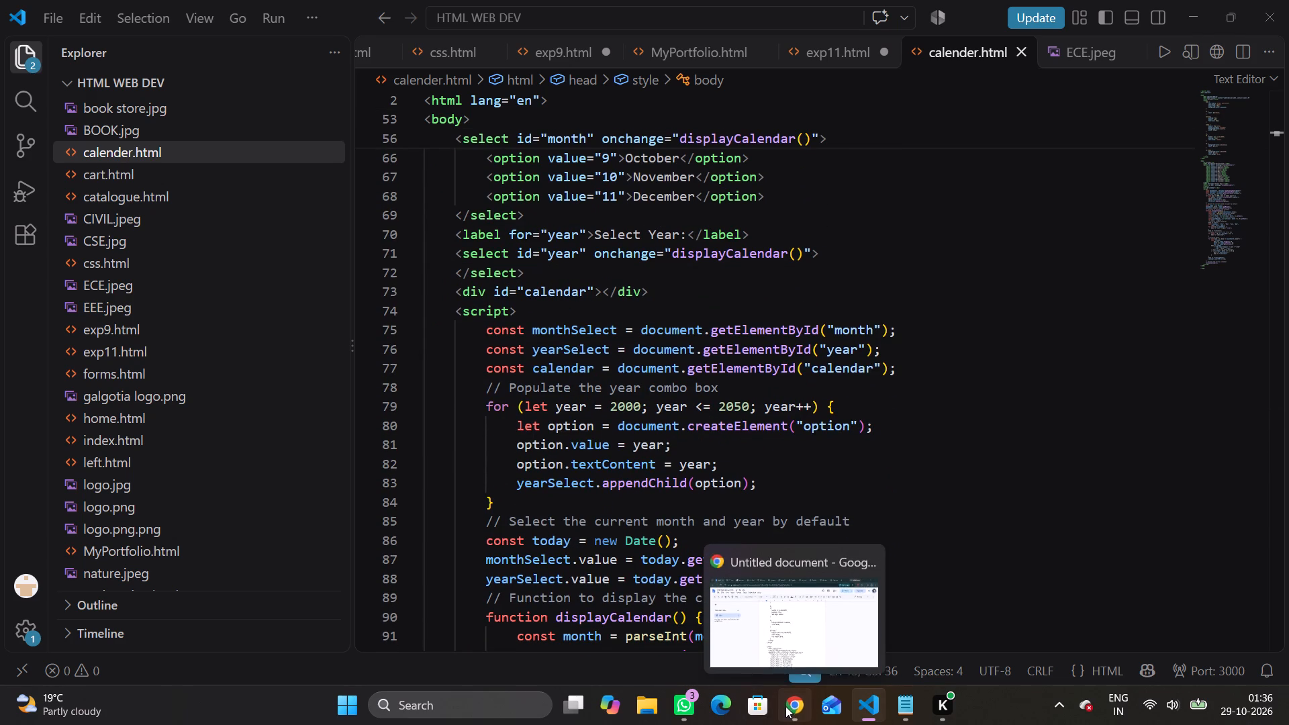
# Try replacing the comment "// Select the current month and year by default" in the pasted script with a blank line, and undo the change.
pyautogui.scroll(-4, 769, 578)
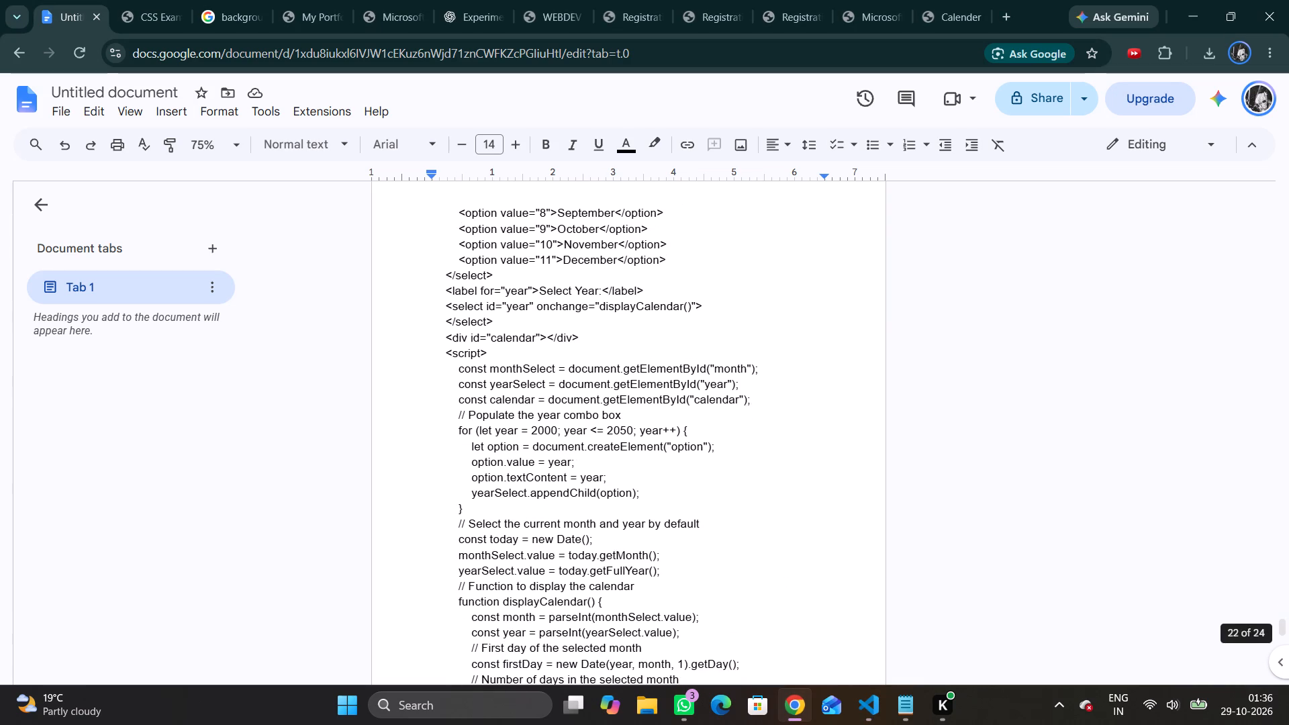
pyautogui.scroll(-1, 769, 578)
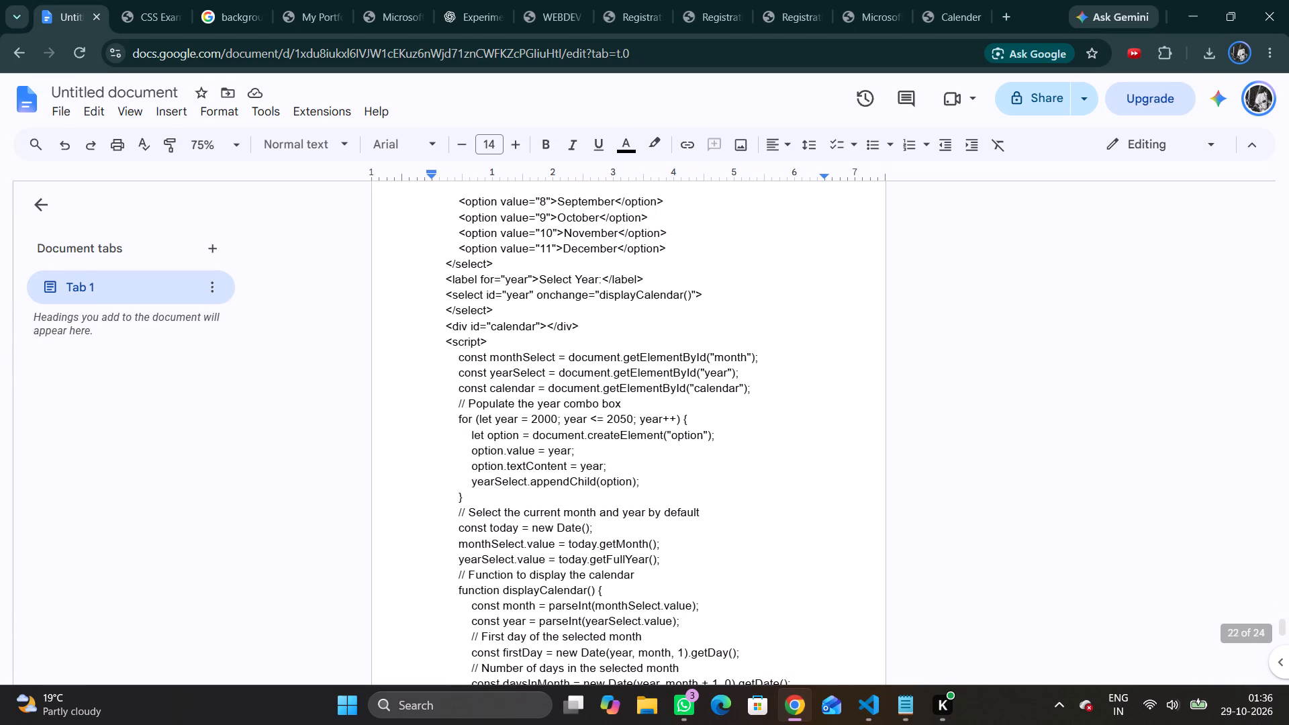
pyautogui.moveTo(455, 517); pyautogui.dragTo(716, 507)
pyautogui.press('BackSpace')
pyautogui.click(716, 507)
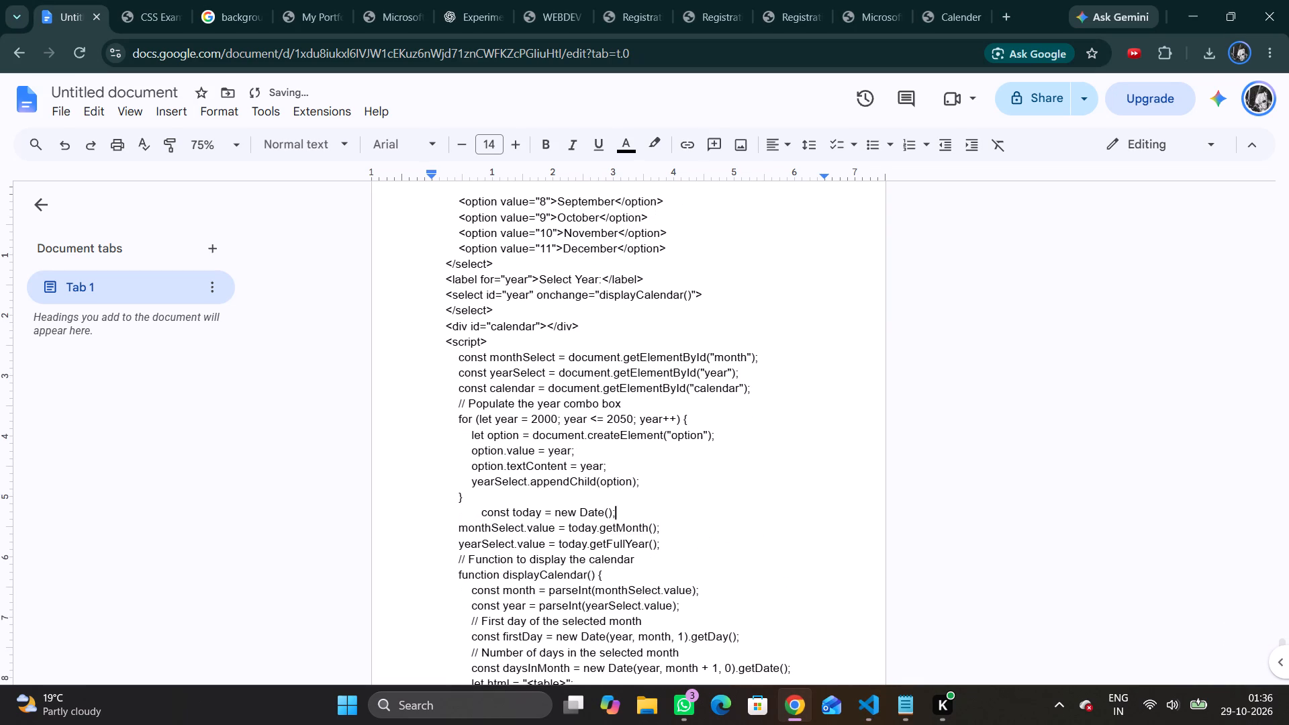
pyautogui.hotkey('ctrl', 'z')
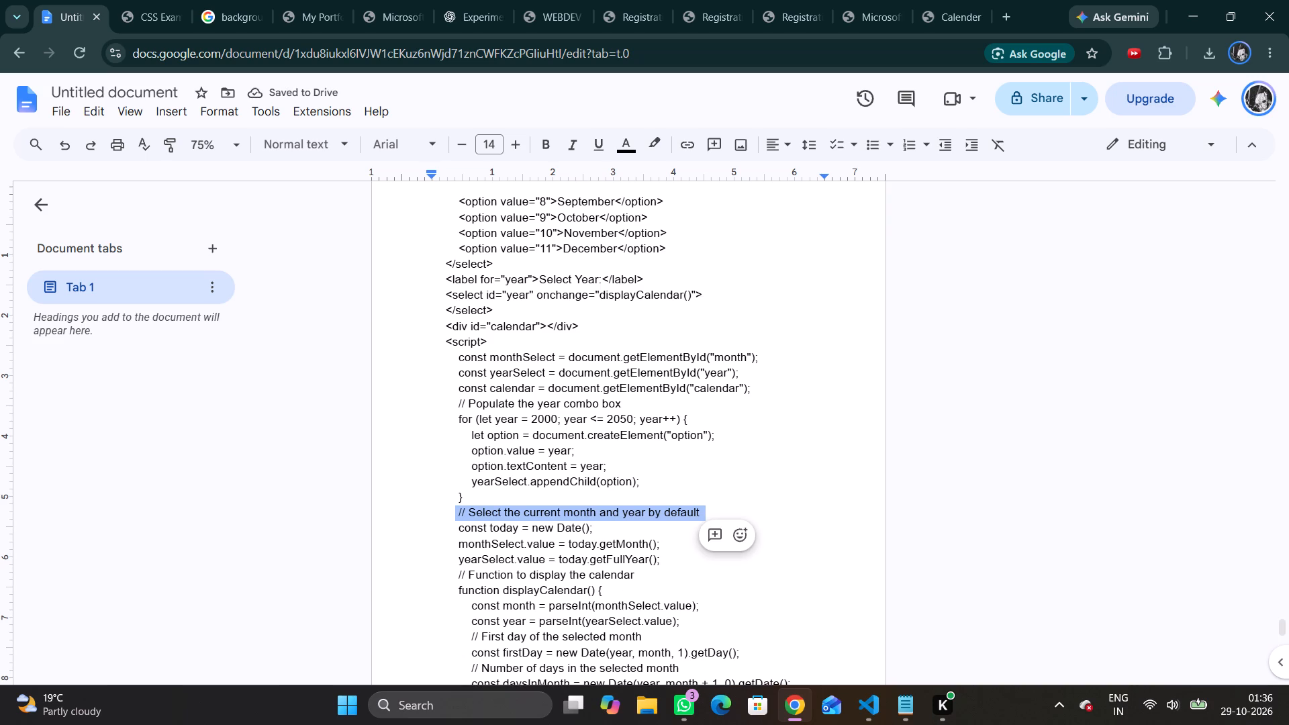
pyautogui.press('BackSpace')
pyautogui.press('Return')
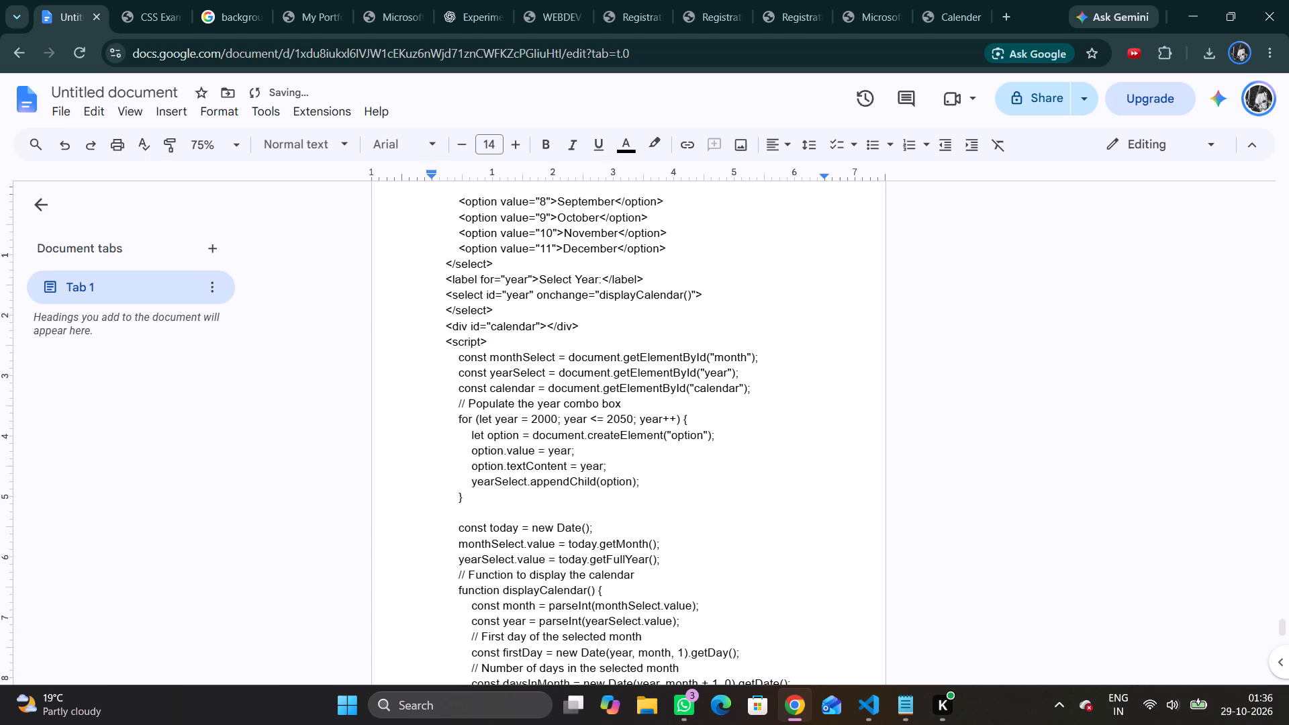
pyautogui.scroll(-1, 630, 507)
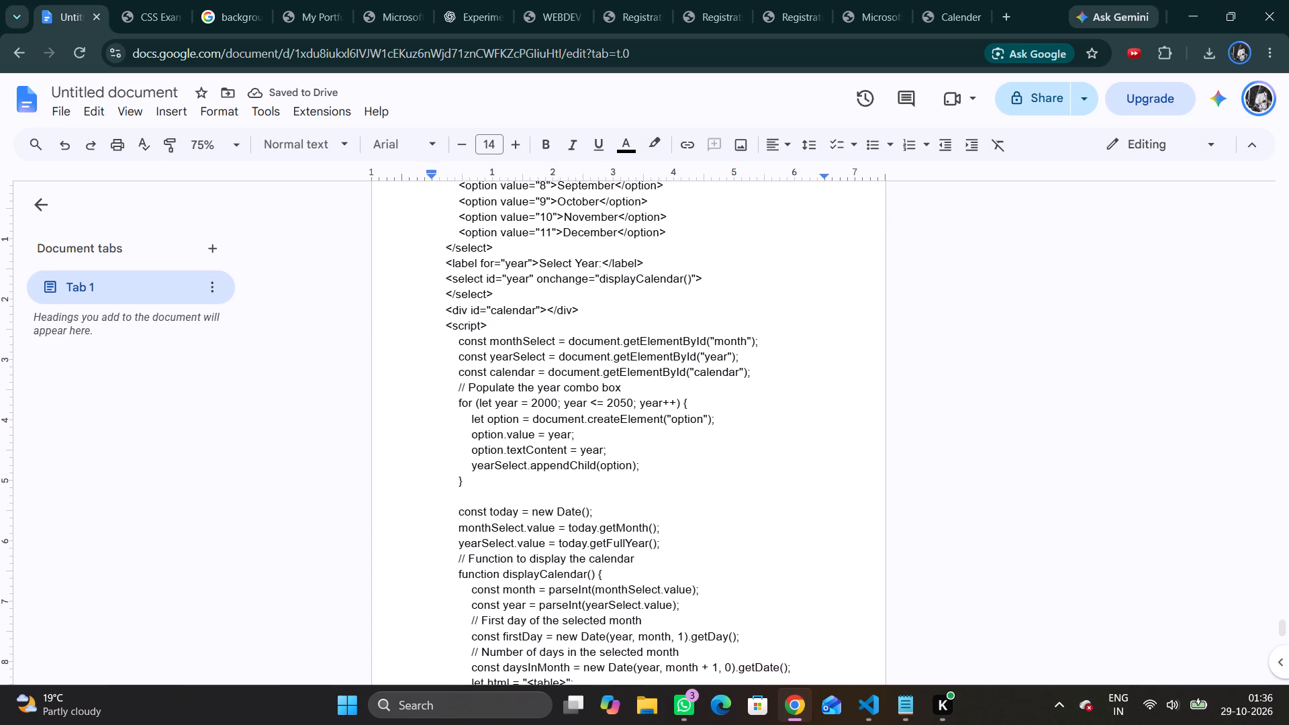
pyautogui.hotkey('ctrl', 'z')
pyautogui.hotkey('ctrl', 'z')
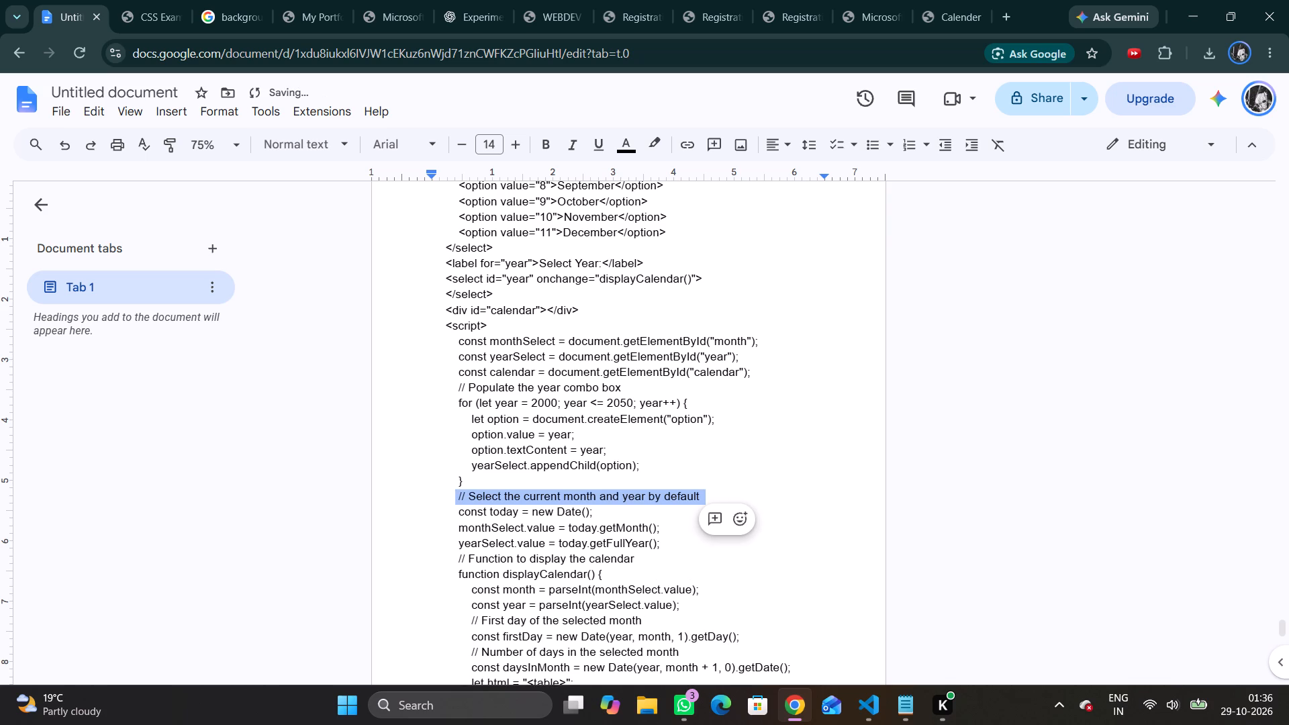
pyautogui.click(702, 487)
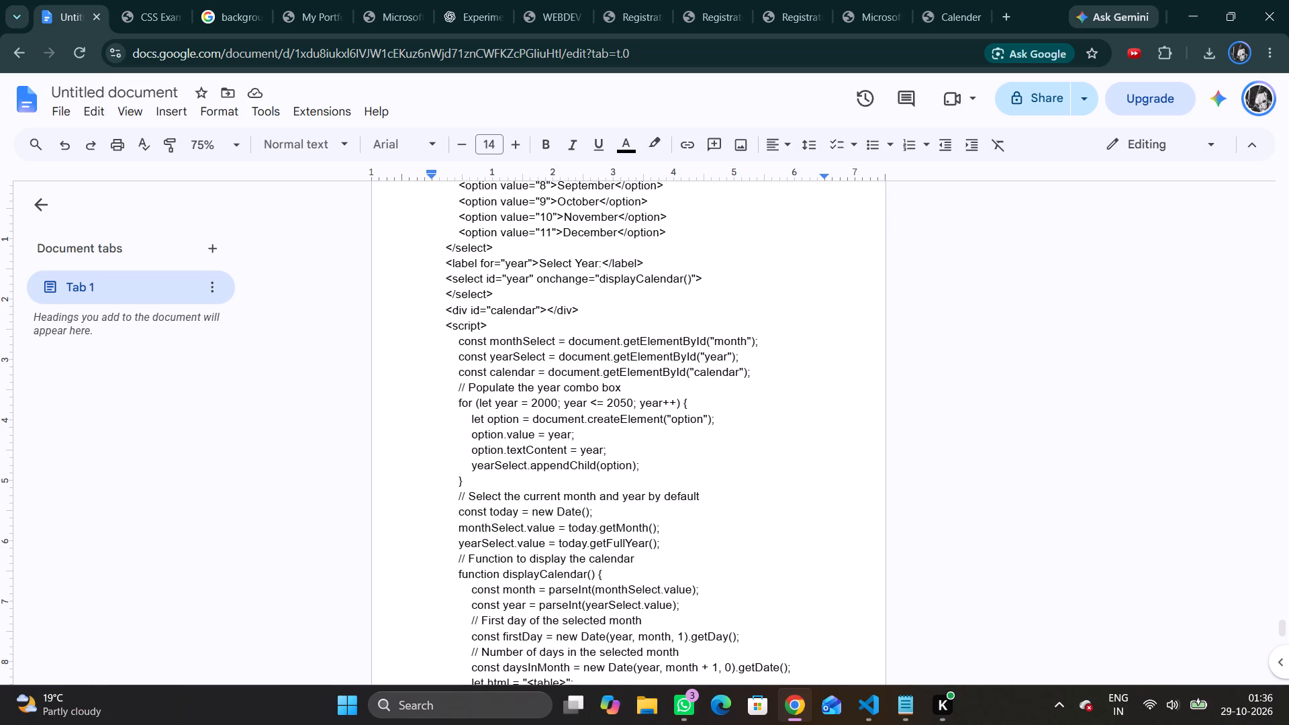
# Insert a blank line above each of the comments "// Populate the year combo box" and "// Select the current month and year by default".
pyautogui.click(765, 366)
pyautogui.press('Return')
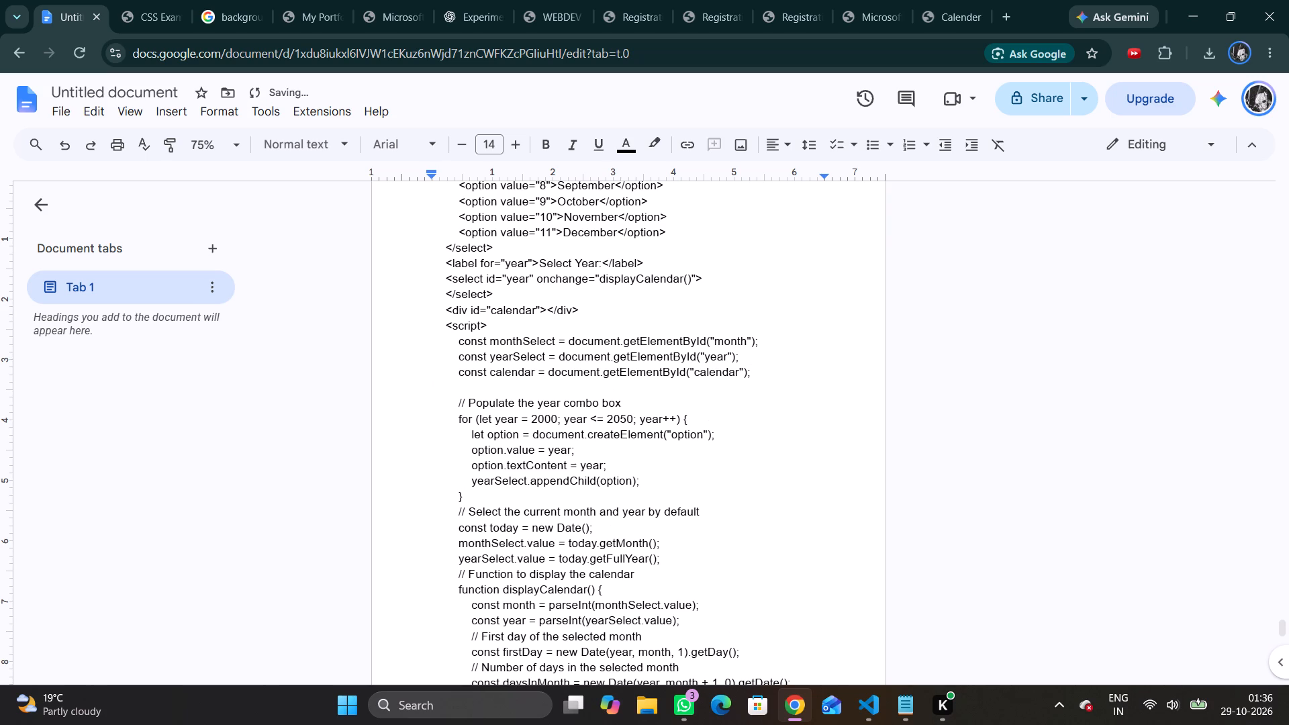
pyautogui.scroll(-3, 765, 366)
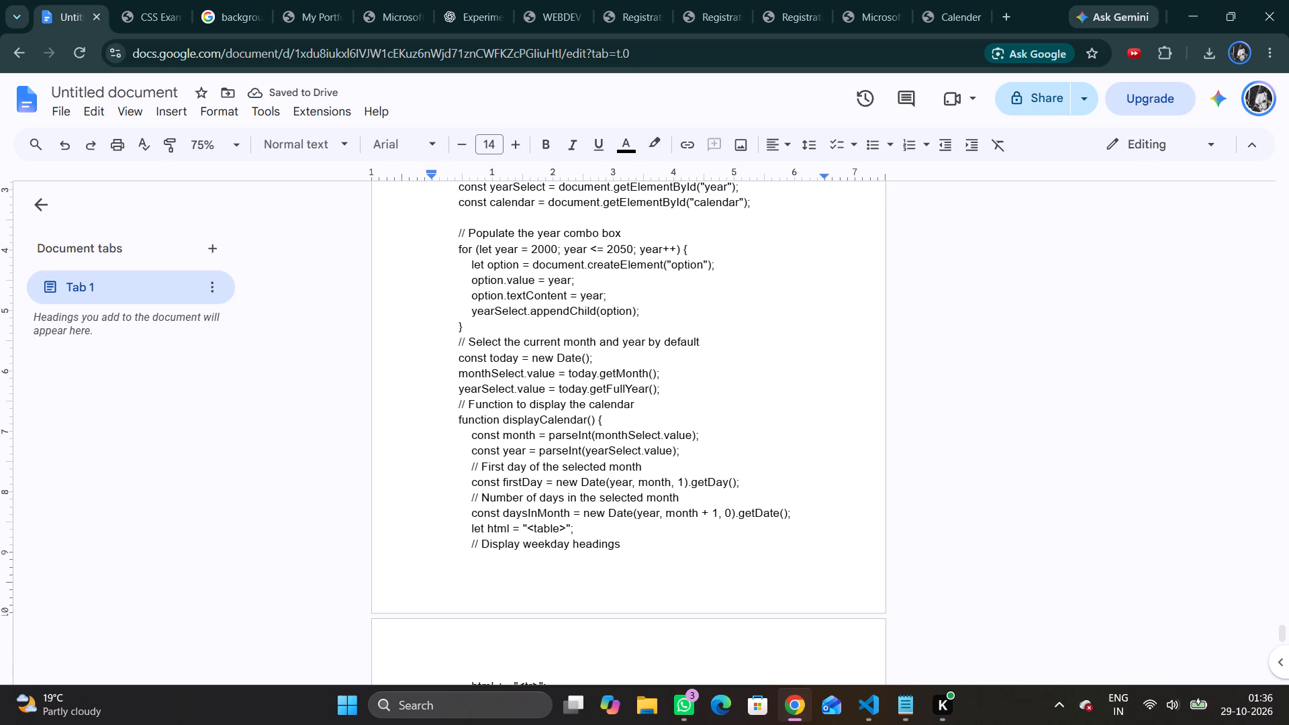
pyautogui.click(713, 344)
pyautogui.press('Return')
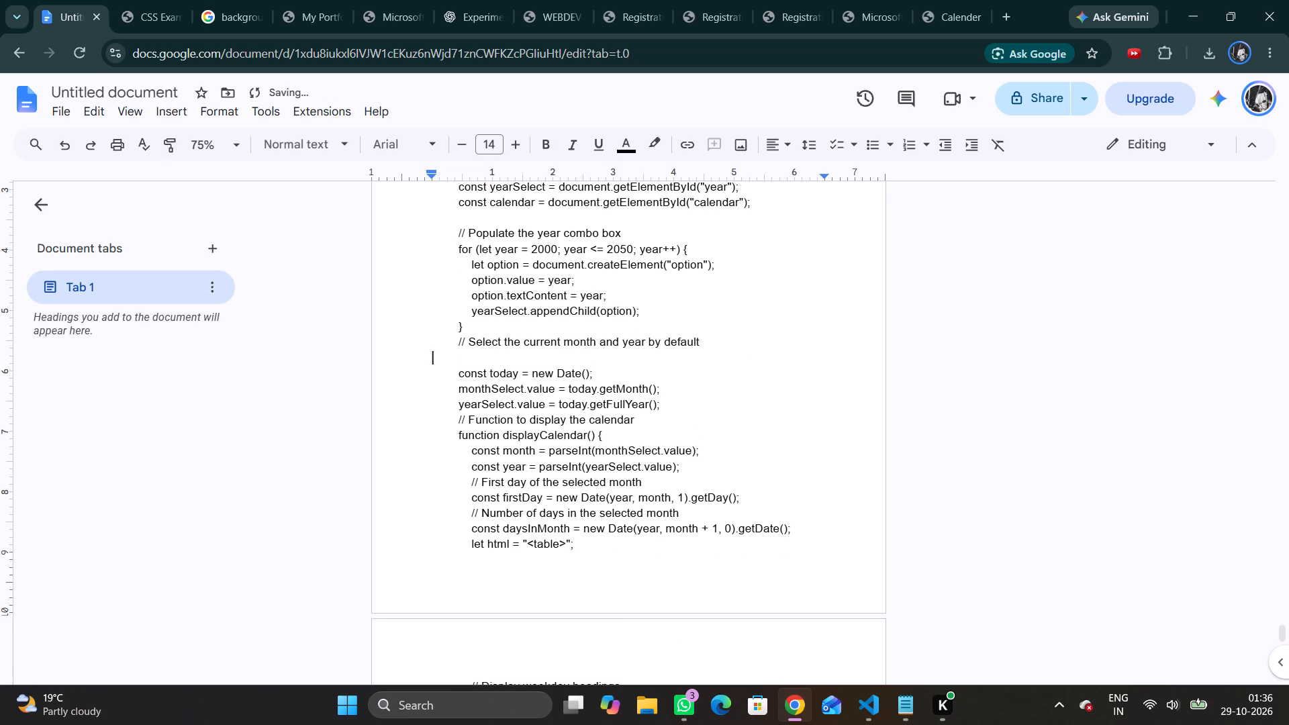
pyautogui.press('BackSpace')
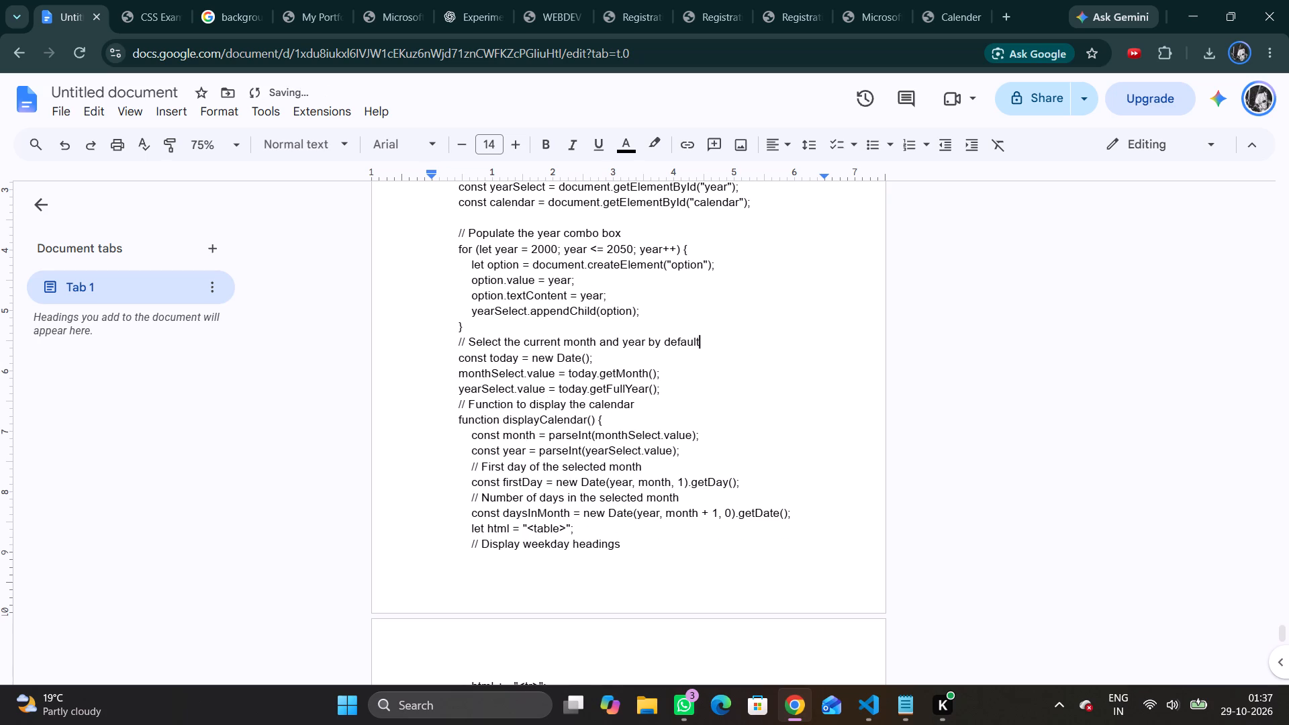
pyautogui.click(606, 334)
pyautogui.press('Return')
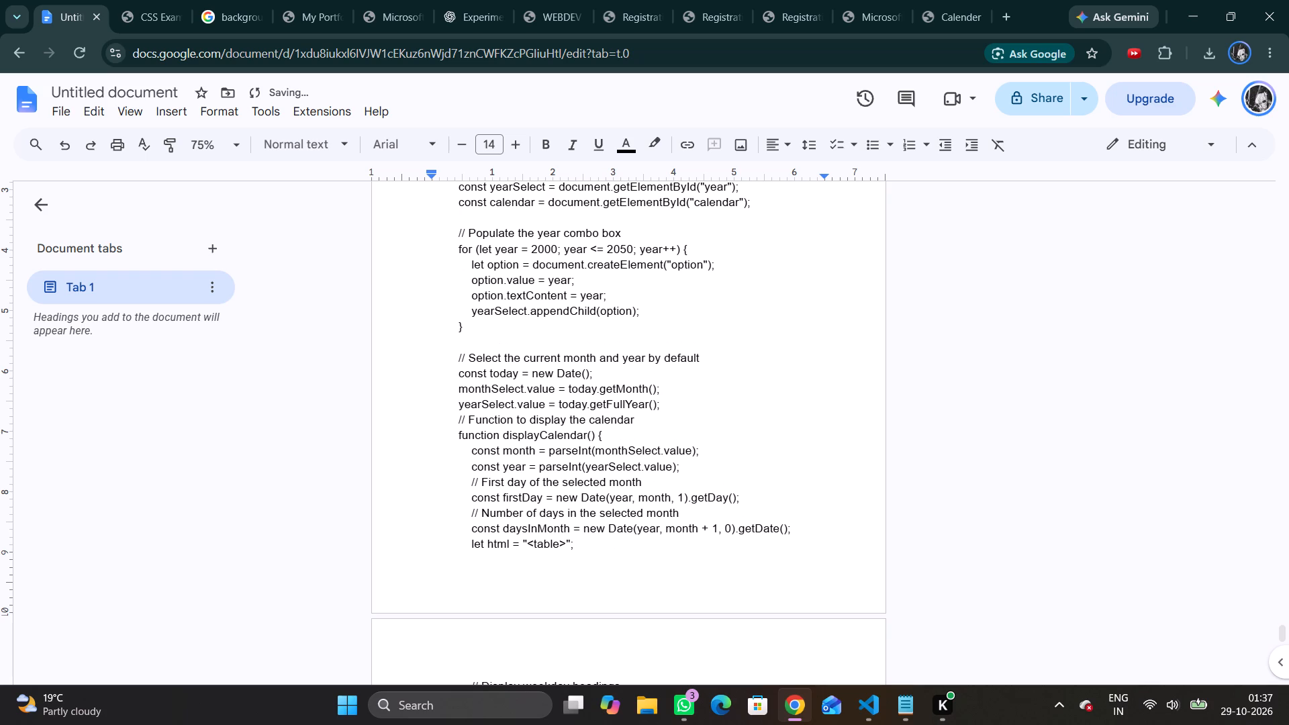
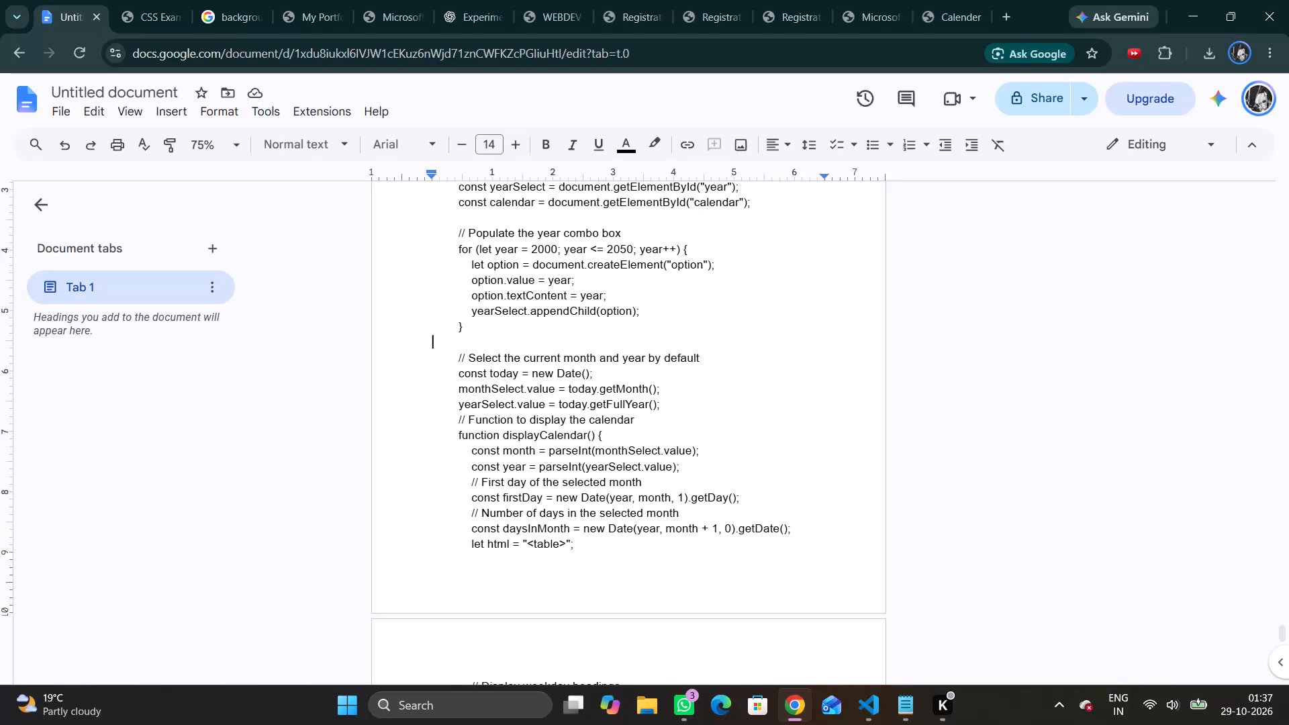
# Insert a blank line above each of the comments "// Function to display the calendar" and "// First day of the selected month".
pyautogui.click(677, 404)
pyautogui.press('Return')
pyautogui.scroll(-1, 677, 404)
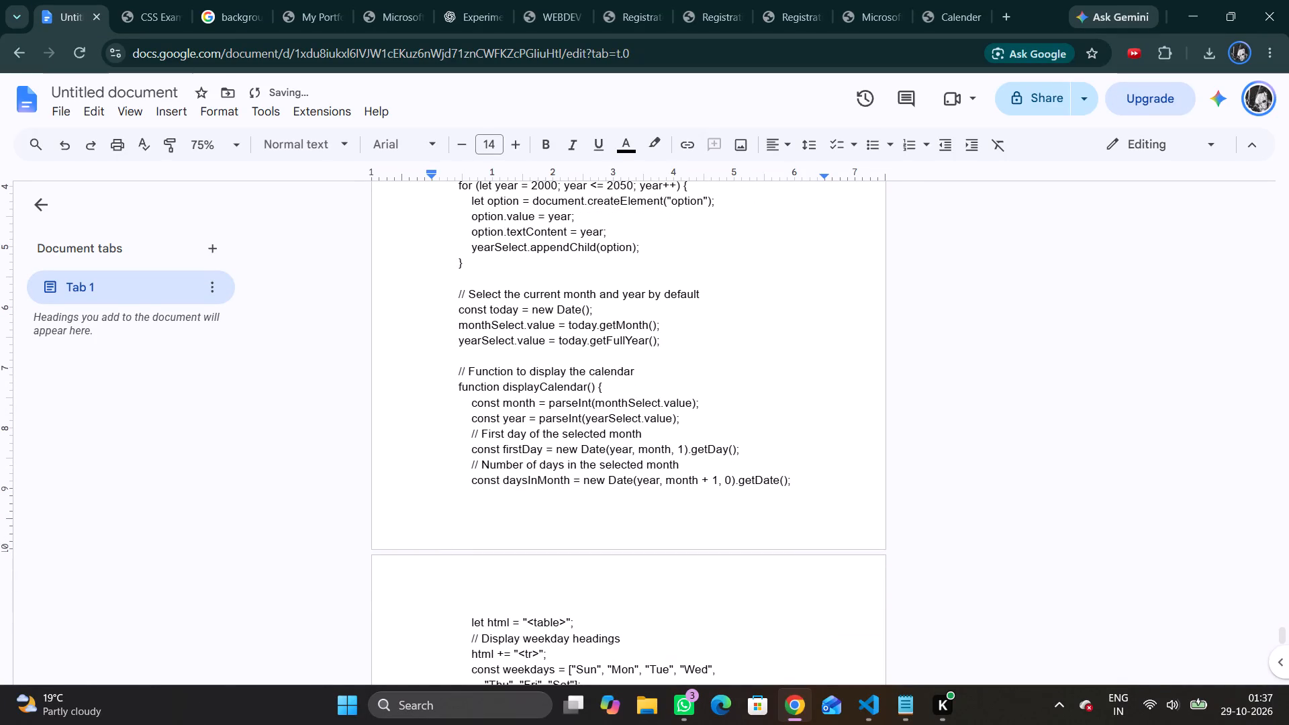
pyautogui.click(706, 422)
pyautogui.press('Return')
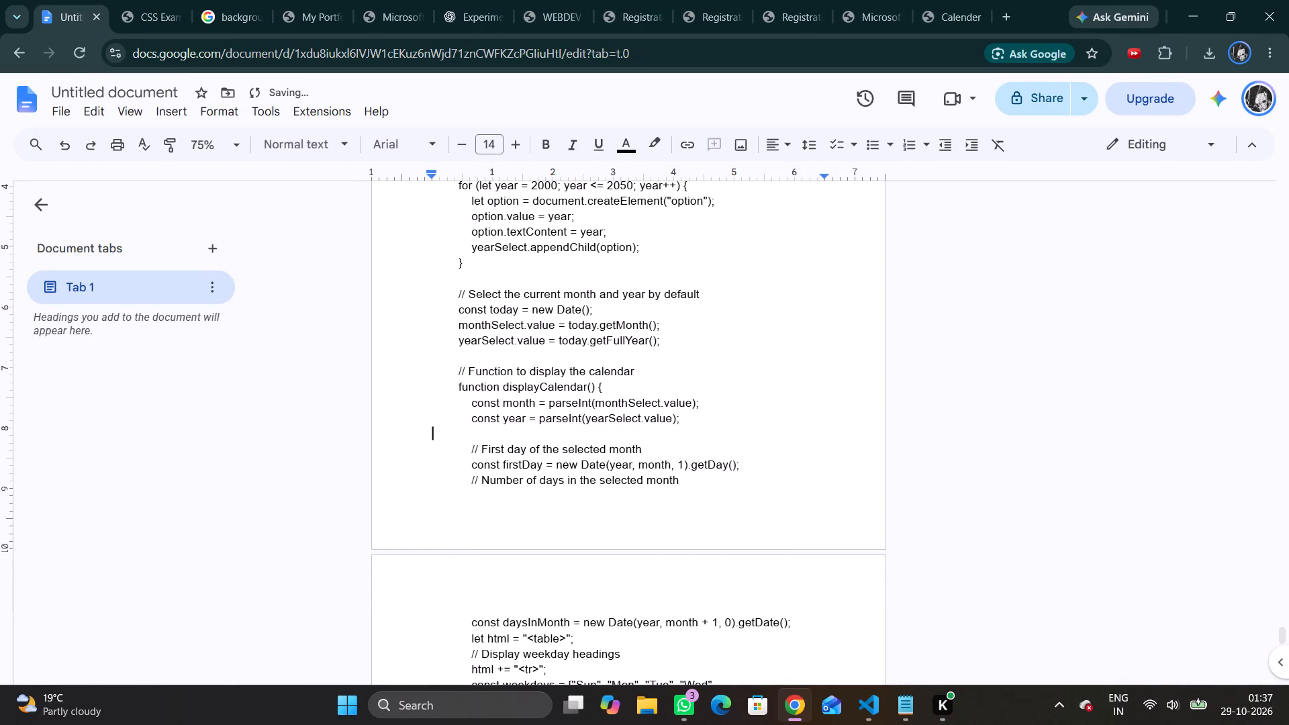
# Insert a blank line above each of the comments "// Number of days in the selected month" and "// Display weekday headings".
pyautogui.scroll(-1, 706, 422)
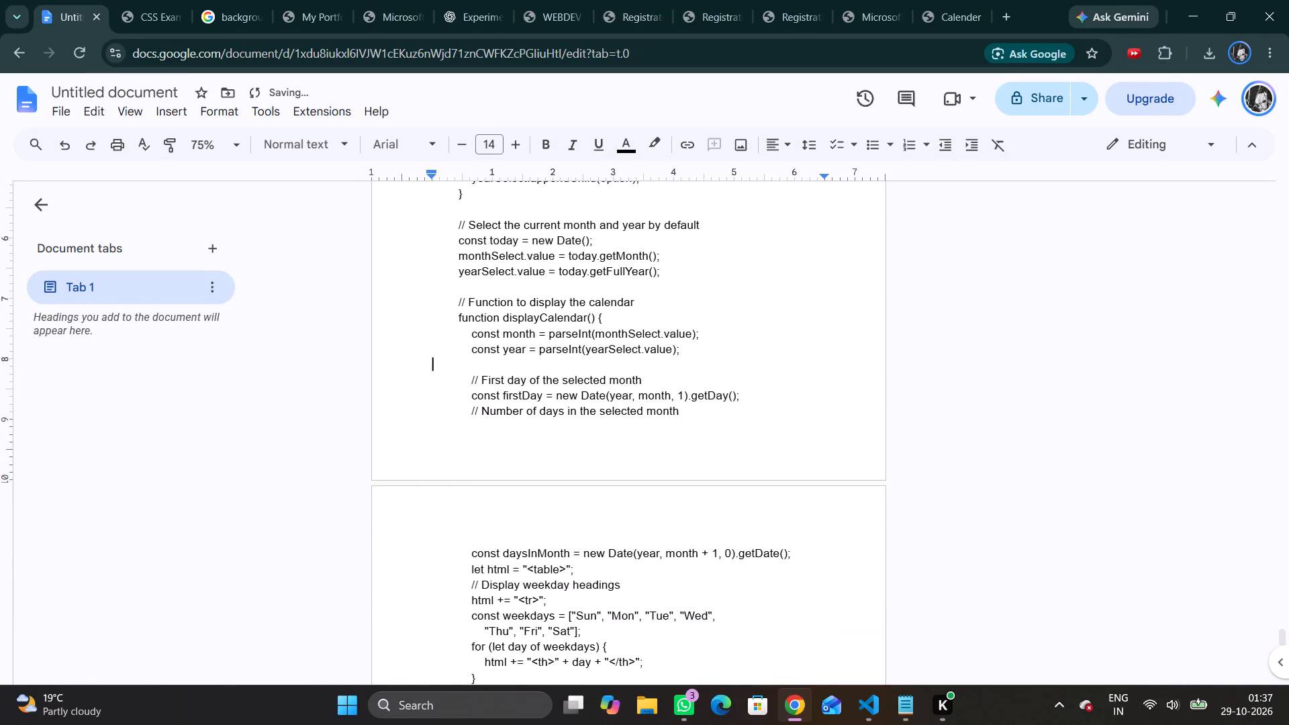
pyautogui.click(753, 395)
pyautogui.press('Return')
pyautogui.scroll(-2, 753, 395)
pyautogui.click(614, 418)
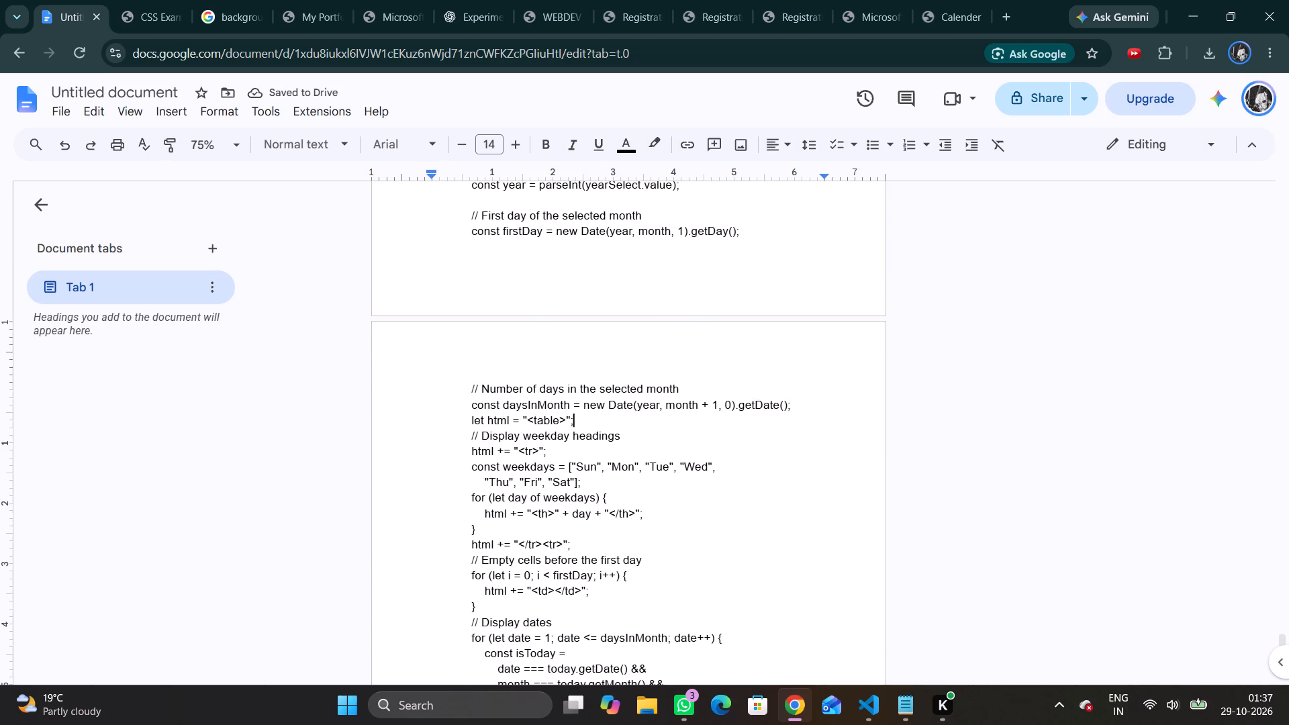
pyautogui.press('Return')
# Insert a blank line above each of the comments "// Empty cells before the first day" and "// Display dates".
pyautogui.scroll(-1, 614, 418)
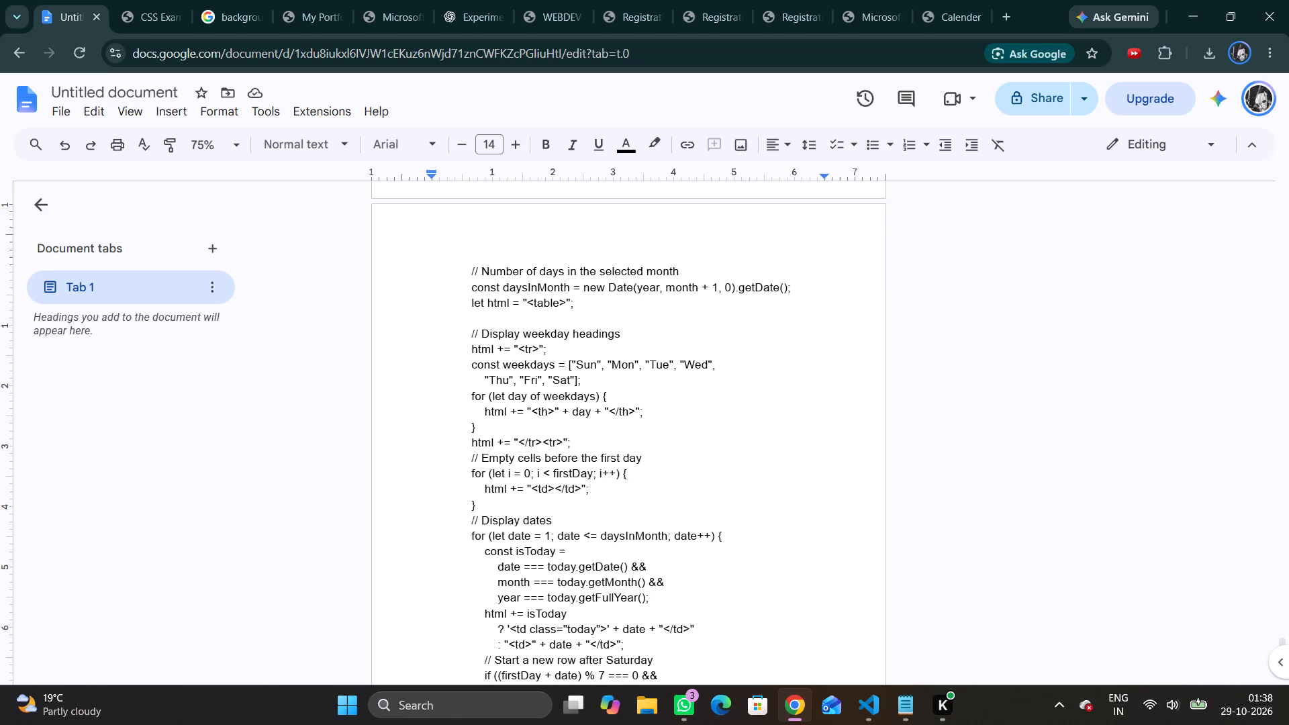
pyautogui.click(713, 320)
pyautogui.doubleClick(600, 373)
pyautogui.click(567, 431)
pyautogui.click(577, 449)
pyautogui.press('Return')
pyautogui.scroll(-2, 577, 449)
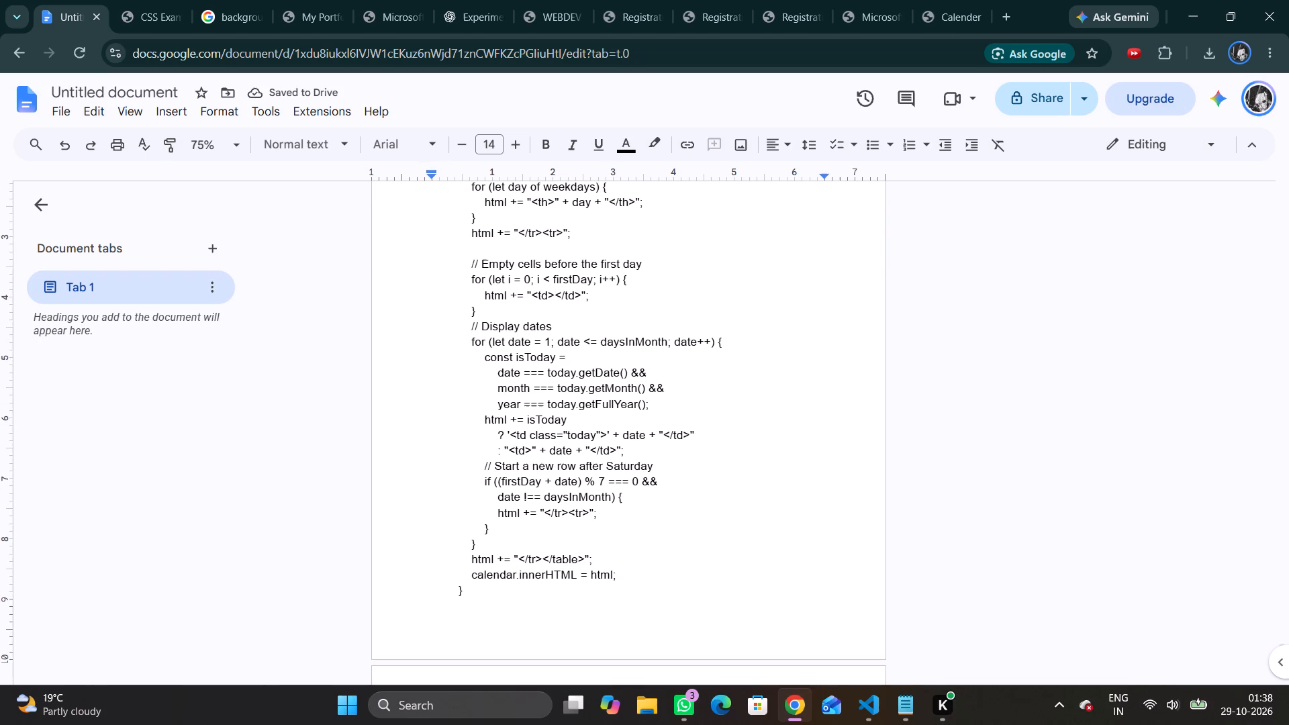
pyautogui.doubleClick(604, 317)
pyautogui.click(569, 323)
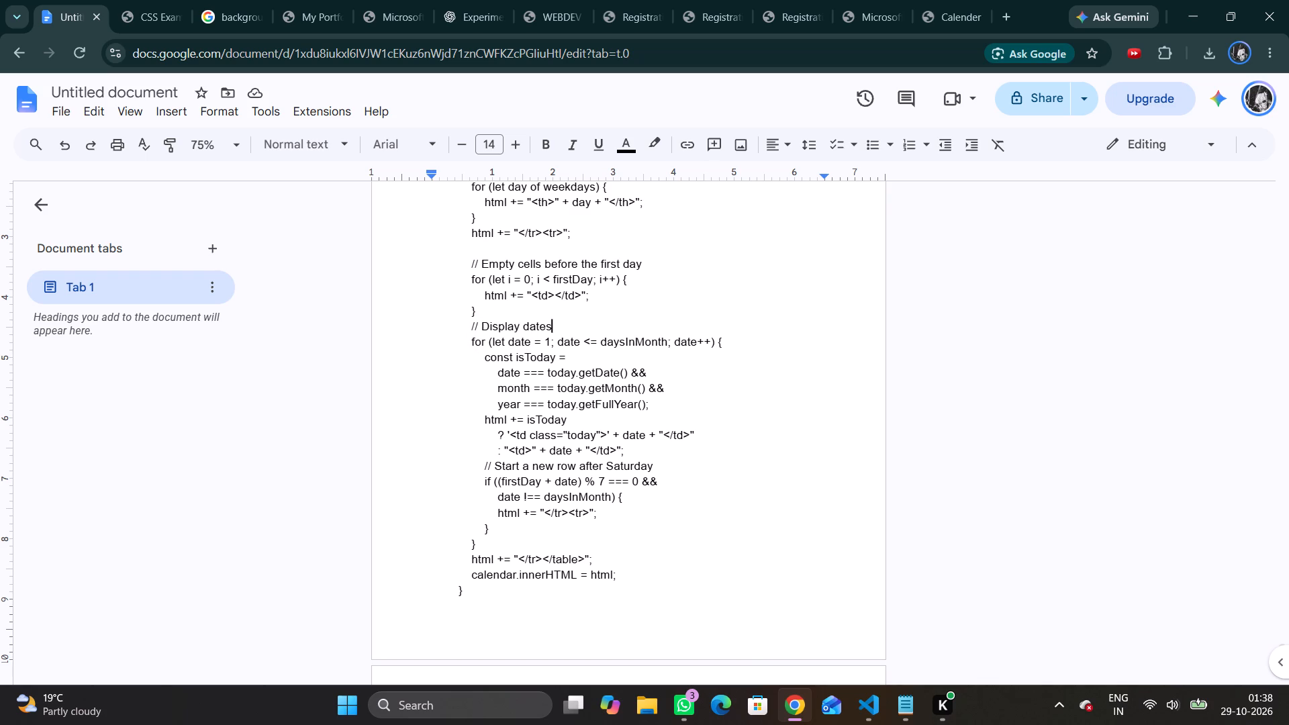
pyautogui.click(495, 309)
pyautogui.press('Return')
# Insert a blank line above the comment "// Start a new row after Saturday" in the date loop.
pyautogui.scroll(-1, 495, 309)
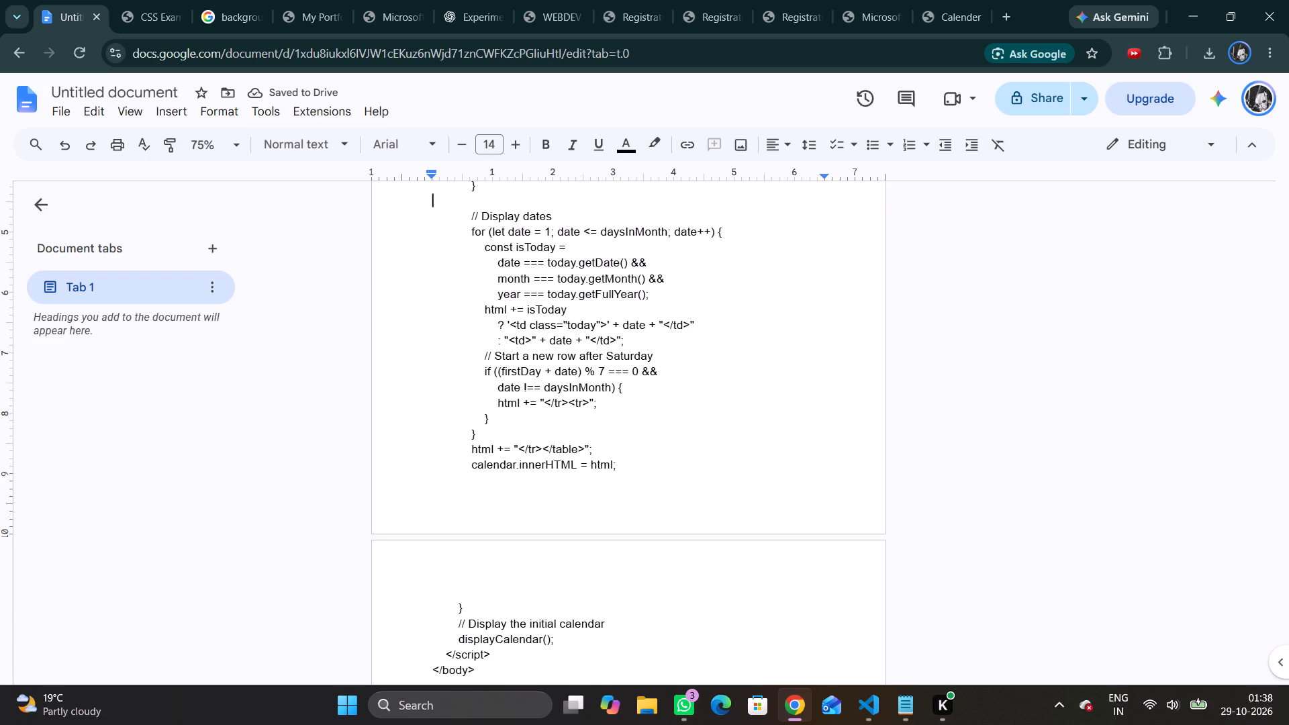
pyautogui.press('Down')
pyautogui.press('Down')
pyautogui.press('Down')
pyautogui.press('Down')
pyautogui.press('Down')
pyautogui.doubleClick(709, 297)
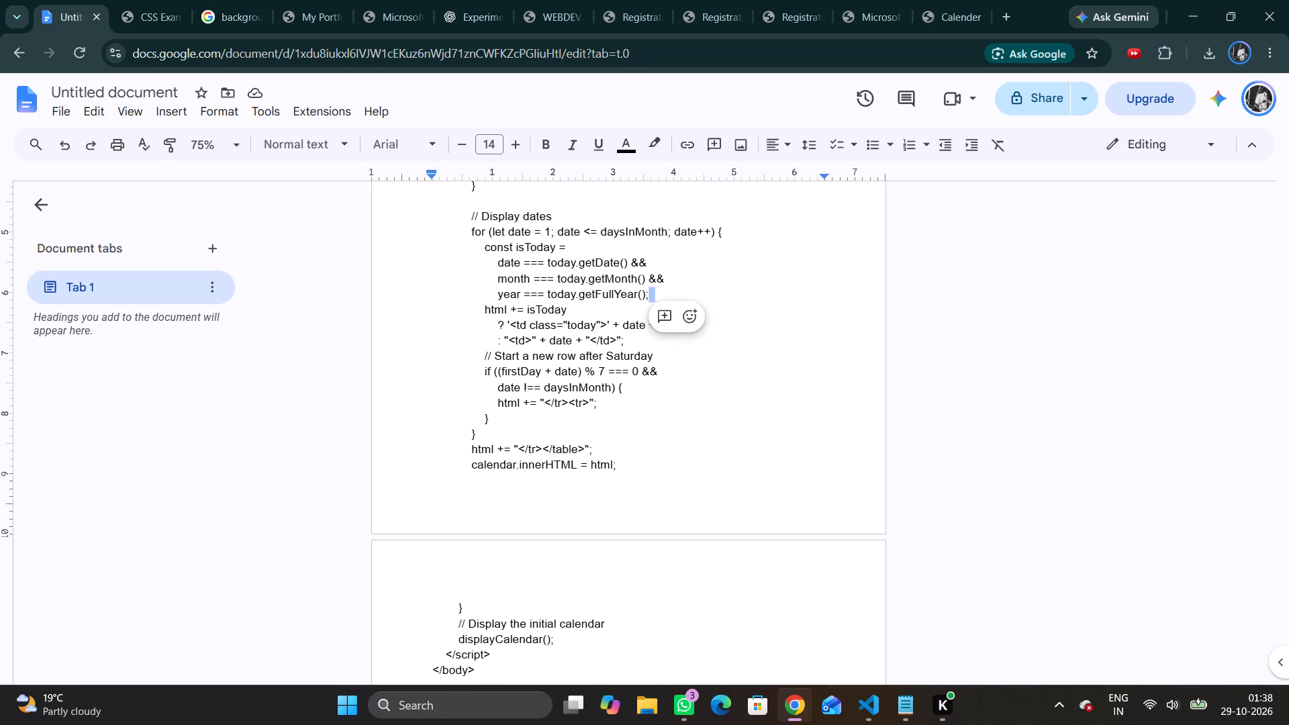
pyautogui.click(624, 334)
pyautogui.click(620, 345)
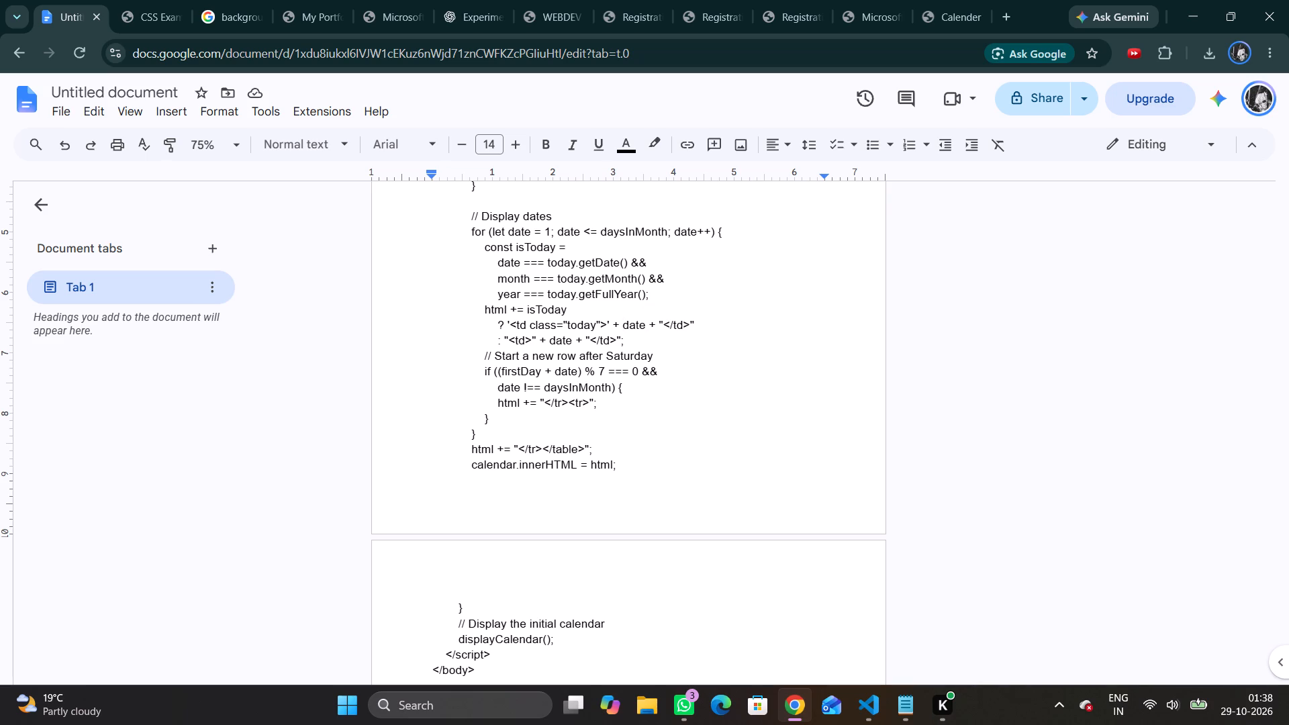
pyautogui.click(626, 342)
pyautogui.press('Return')
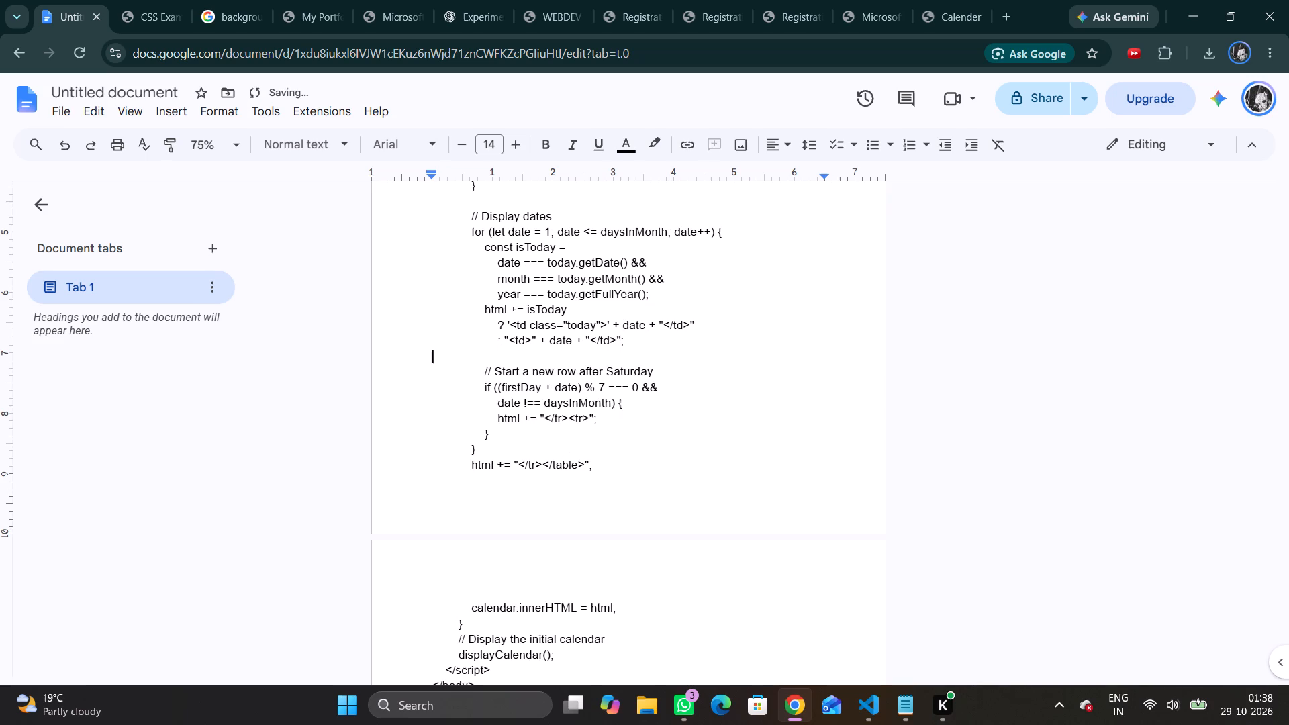
# Add a bold "OUTPUT :" heading below the closing </html> tag at the end of Experiment 12's code.
pyautogui.scroll(-1, 626, 342)
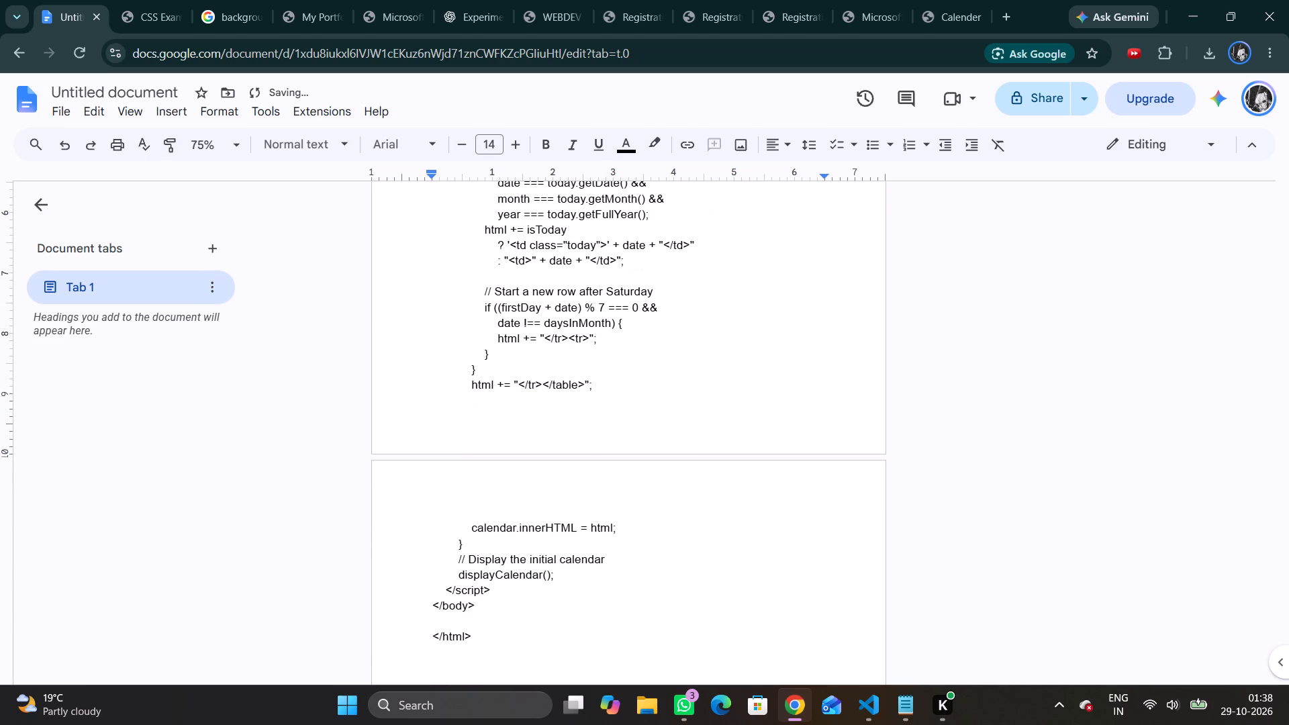
pyautogui.scroll(-1, 571, 506)
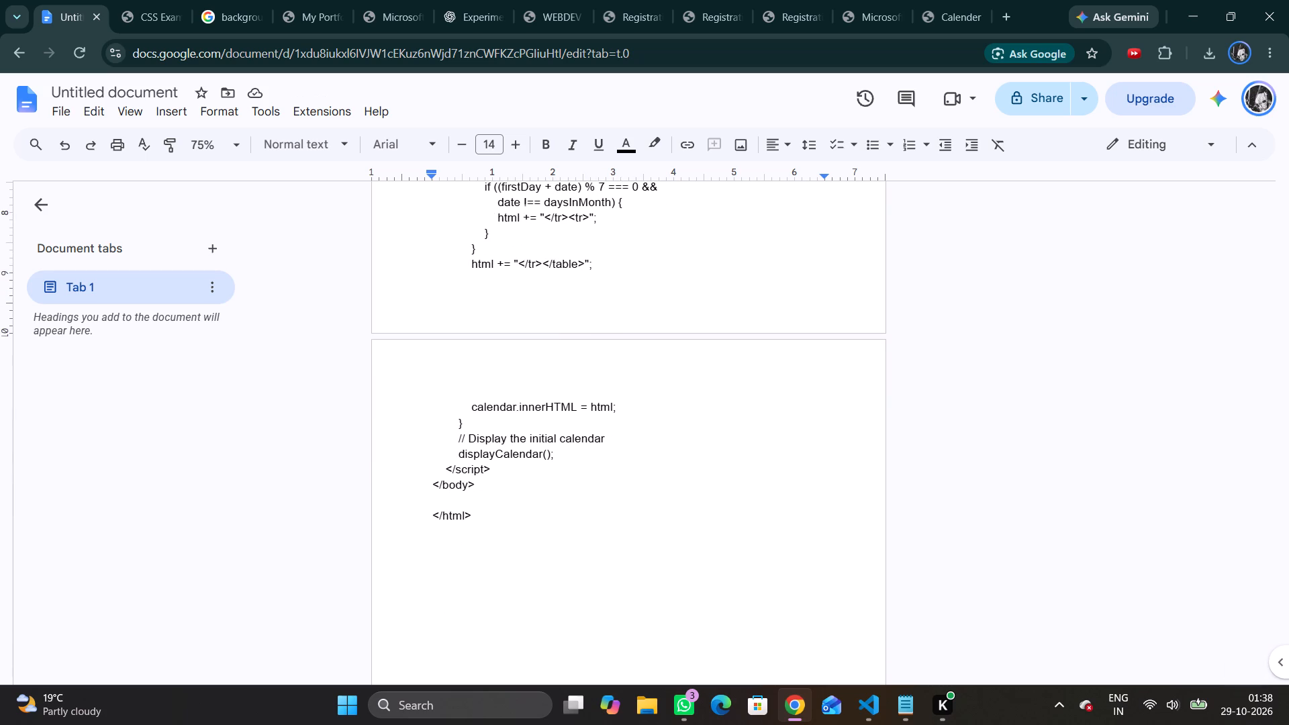
pyautogui.press('Down')
pyautogui.press('Down')
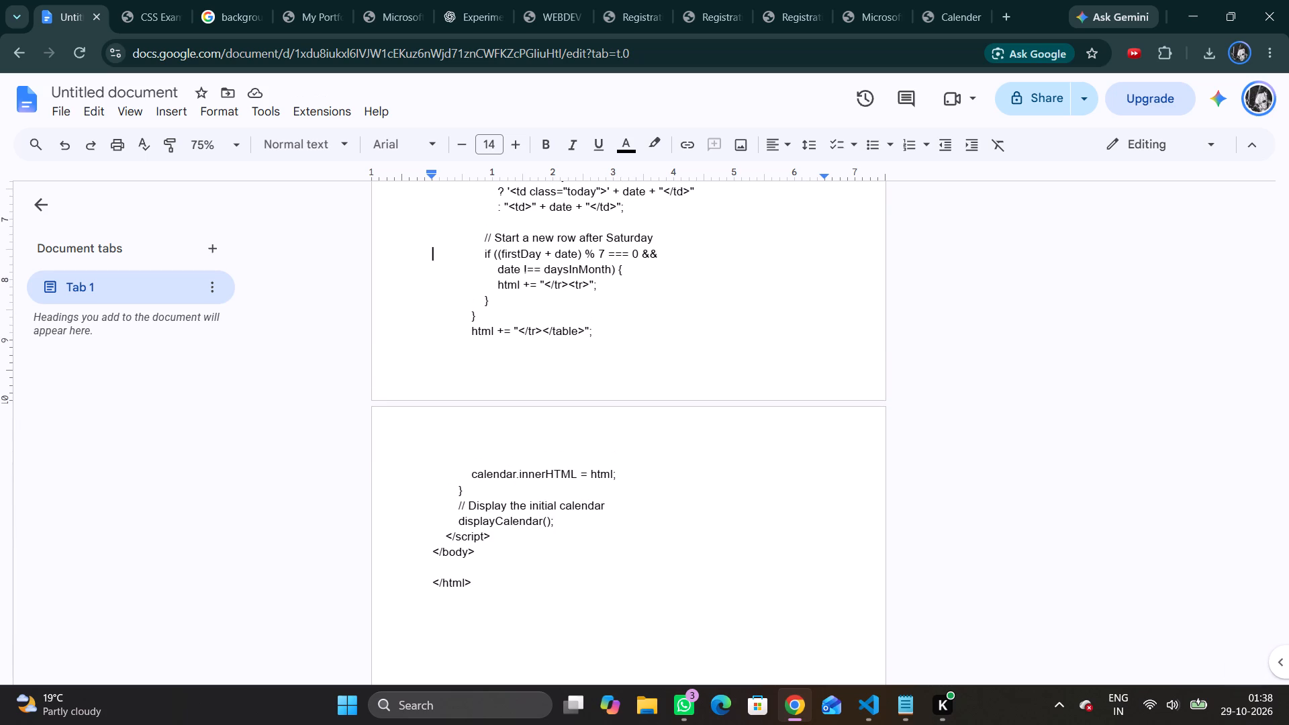
pyautogui.press('Down')
pyautogui.press('Down')
pyautogui.press('Down')
pyautogui.press('Down')
pyautogui.press('Down')
pyautogui.press('Down')
pyautogui.press('Down')
pyautogui.press('Down')
pyautogui.press('Down')
pyautogui.press('Down')
pyautogui.press('Down')
pyautogui.press('Down')
pyautogui.press('Down')
pyautogui.press('Down')
pyautogui.press('Down')
pyautogui.press('Down')
pyautogui.click(559, 144)
pyautogui.click(555, 144)
pyautogui.write('OUTPUT :')
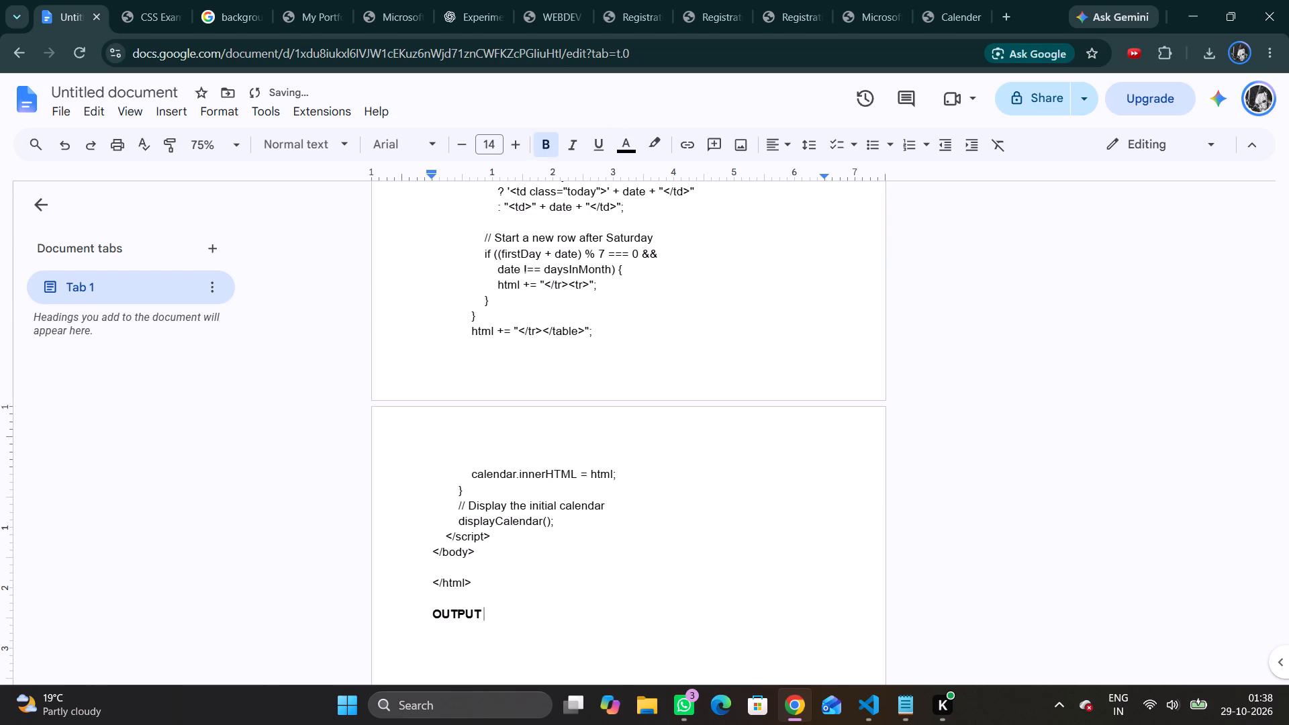
pyautogui.press('space')
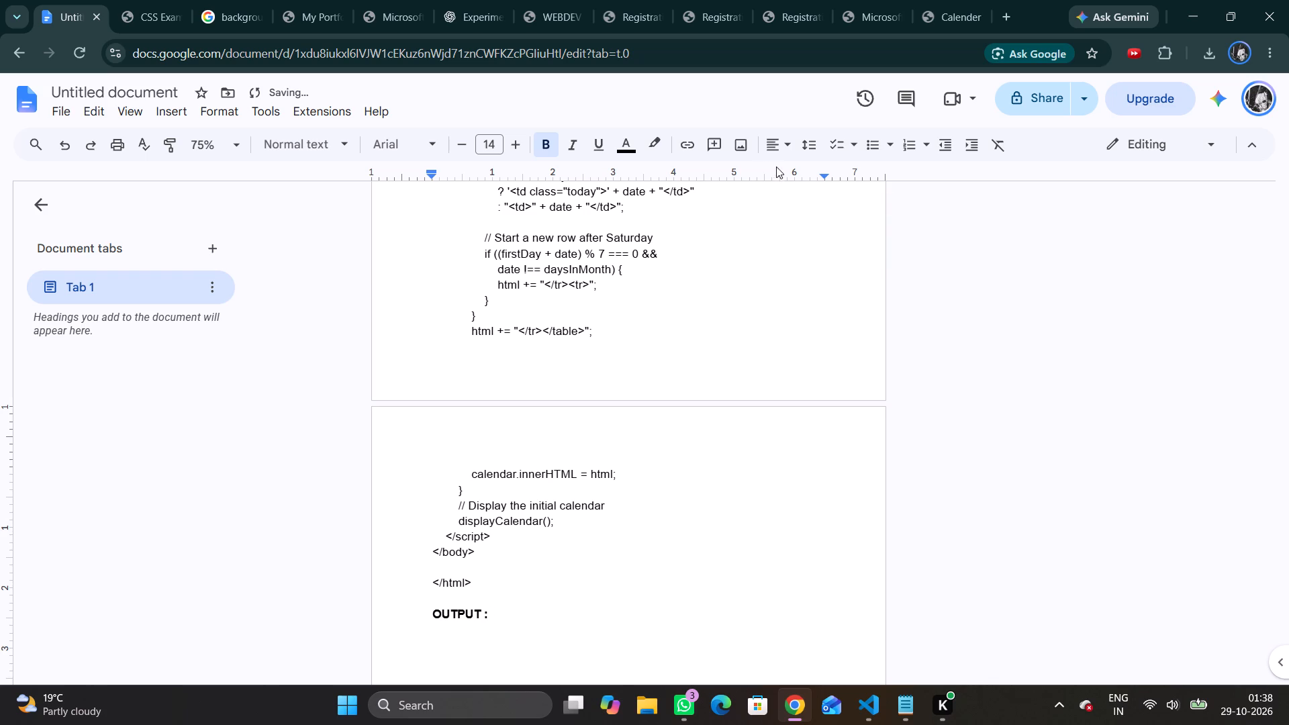
pyautogui.click(743, 155)
pyautogui.click(779, 168)
pyautogui.scroll(-8, 421, 251)
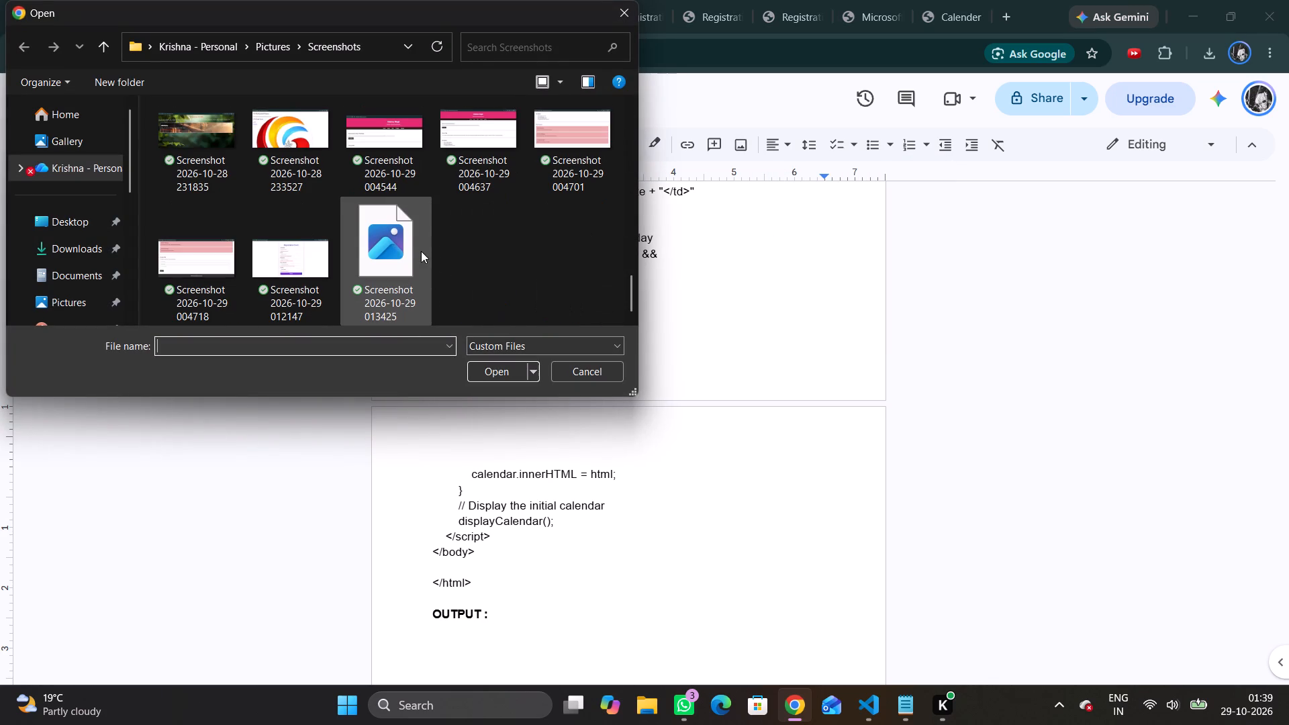
pyautogui.click(391, 236)
pyautogui.click(502, 368)
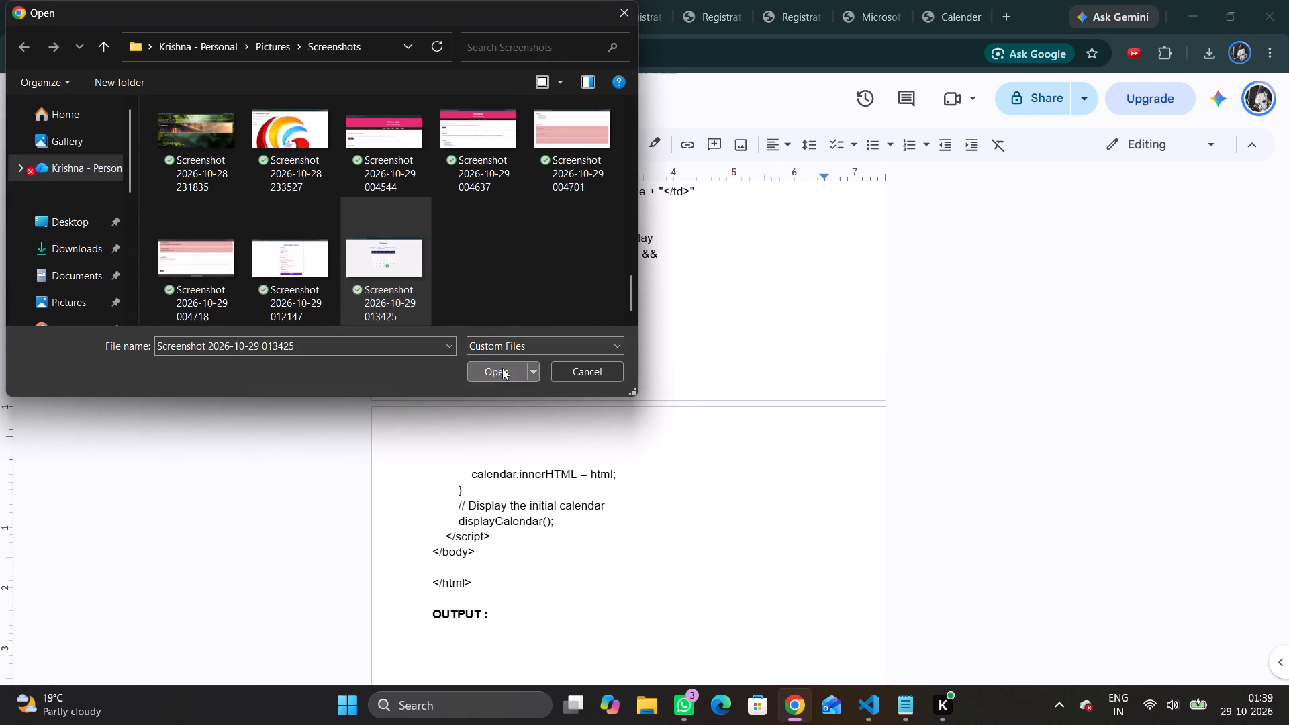
pyautogui.scroll(-2, 502, 368)
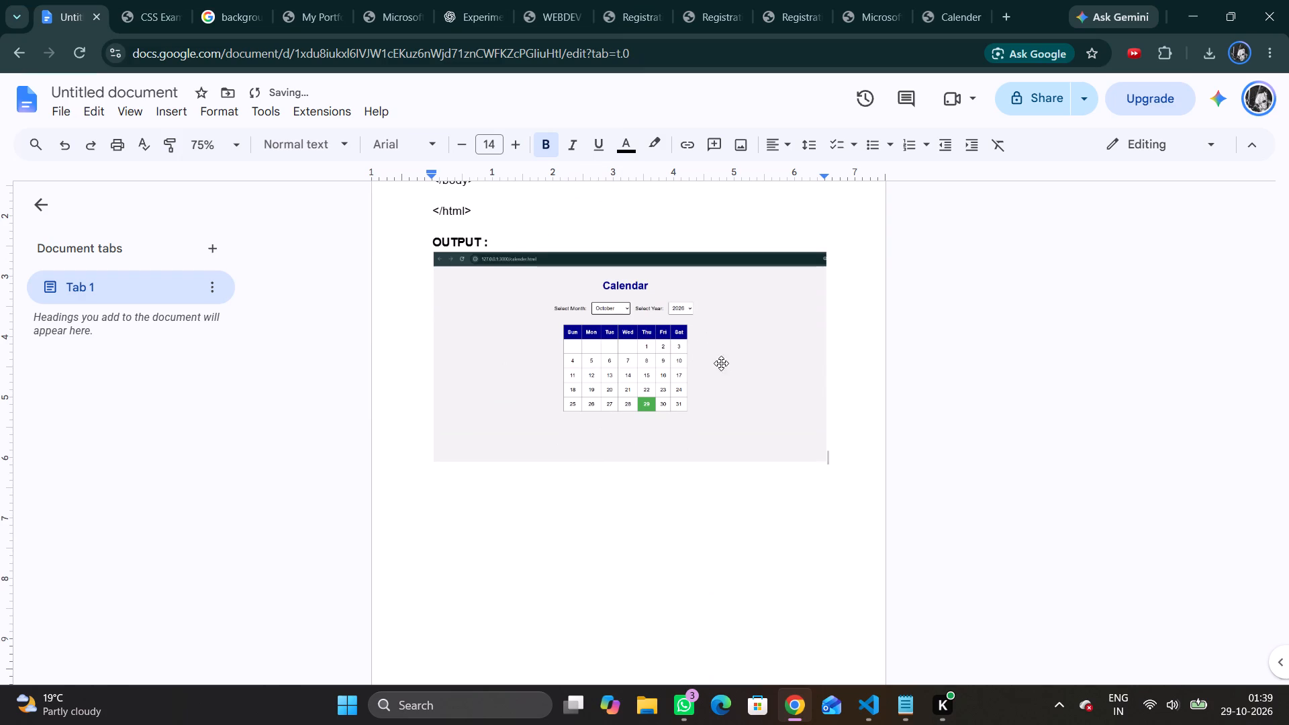
# Review Experiments 8 and 9 from the start of the document, checking the source code and output screenshots.
pyautogui.scroll(14, 663, 291)
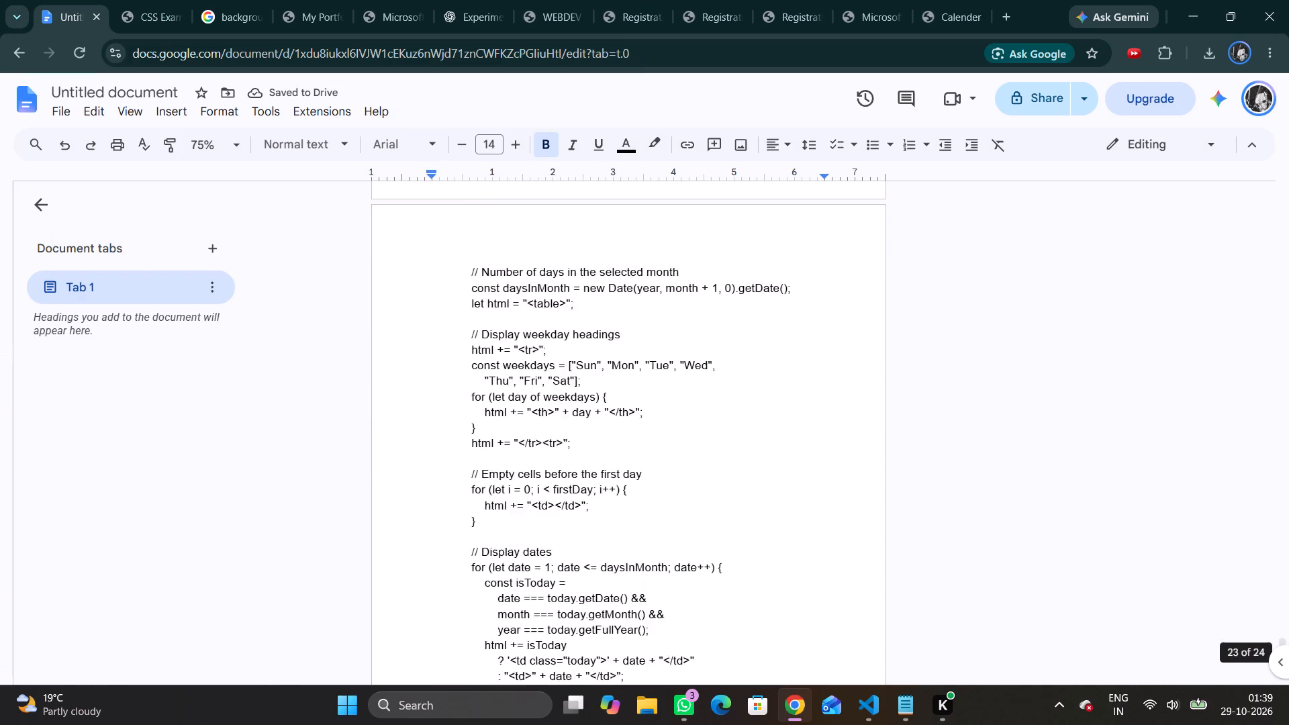
pyautogui.scroll(14, 663, 291)
pyautogui.scroll(11, 663, 291)
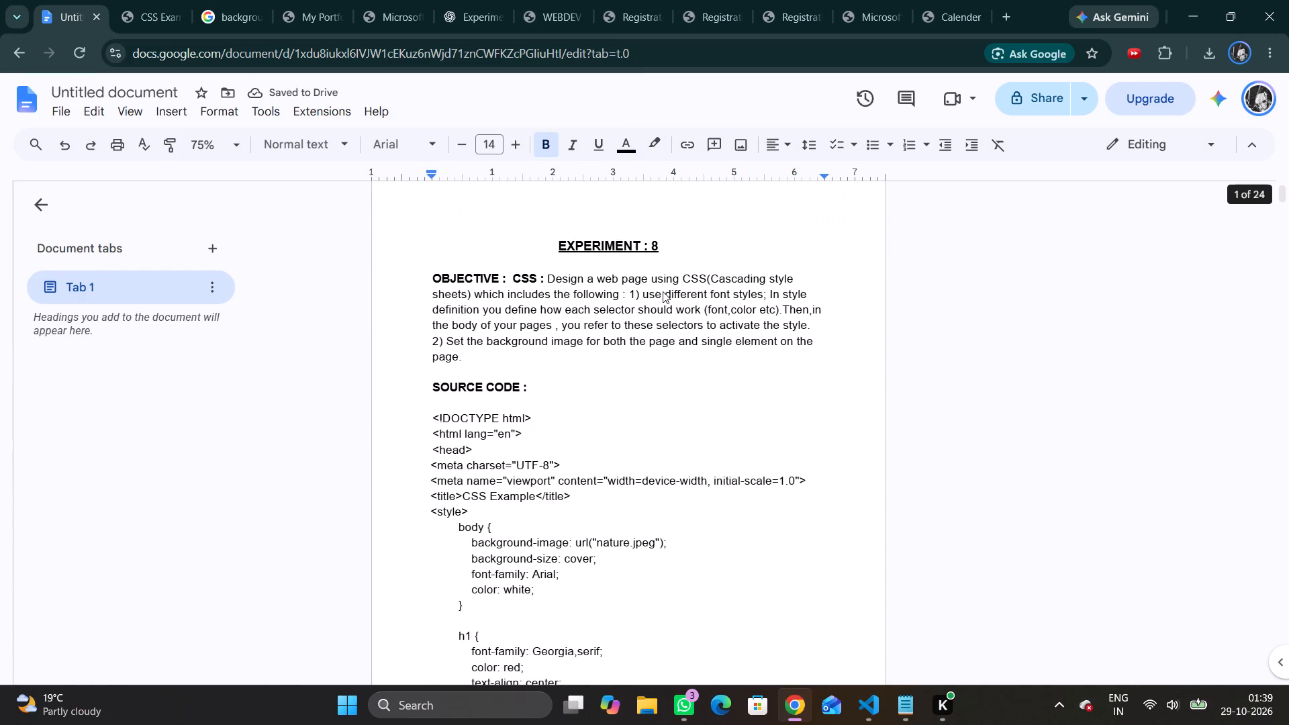
pyautogui.scroll(-3, 663, 291)
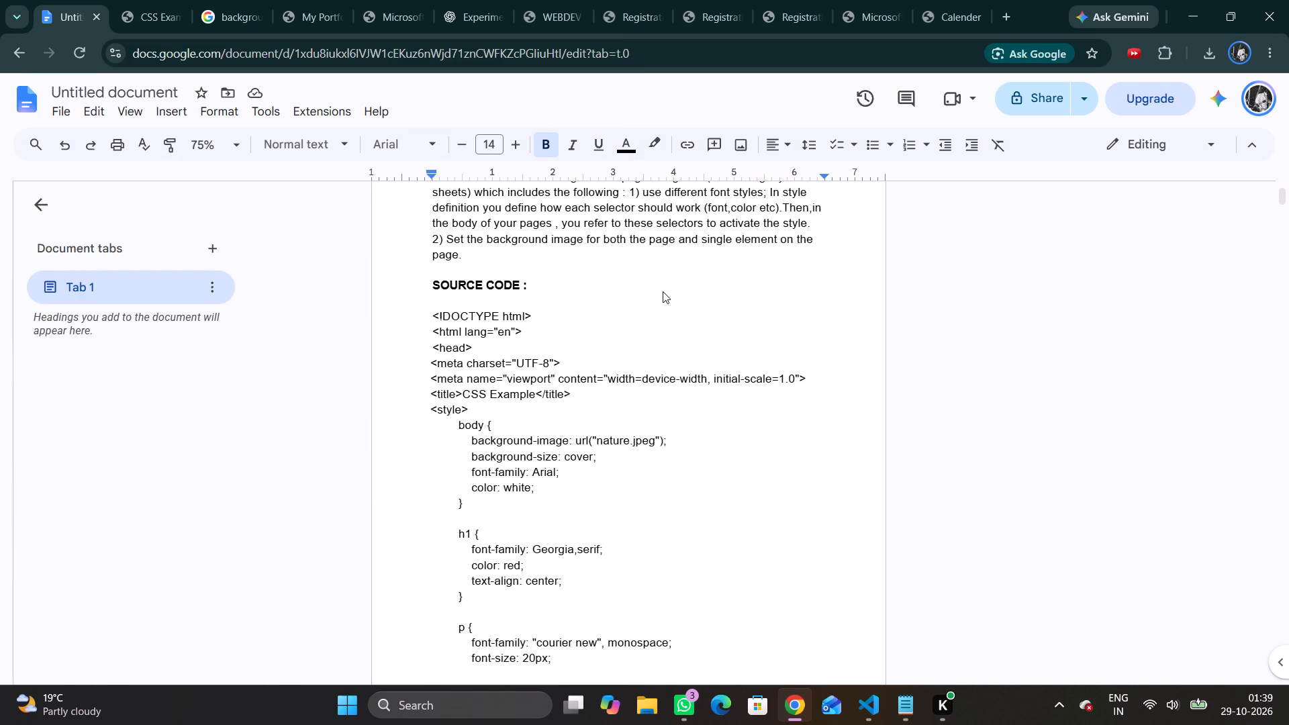
pyautogui.scroll(-4, 663, 291)
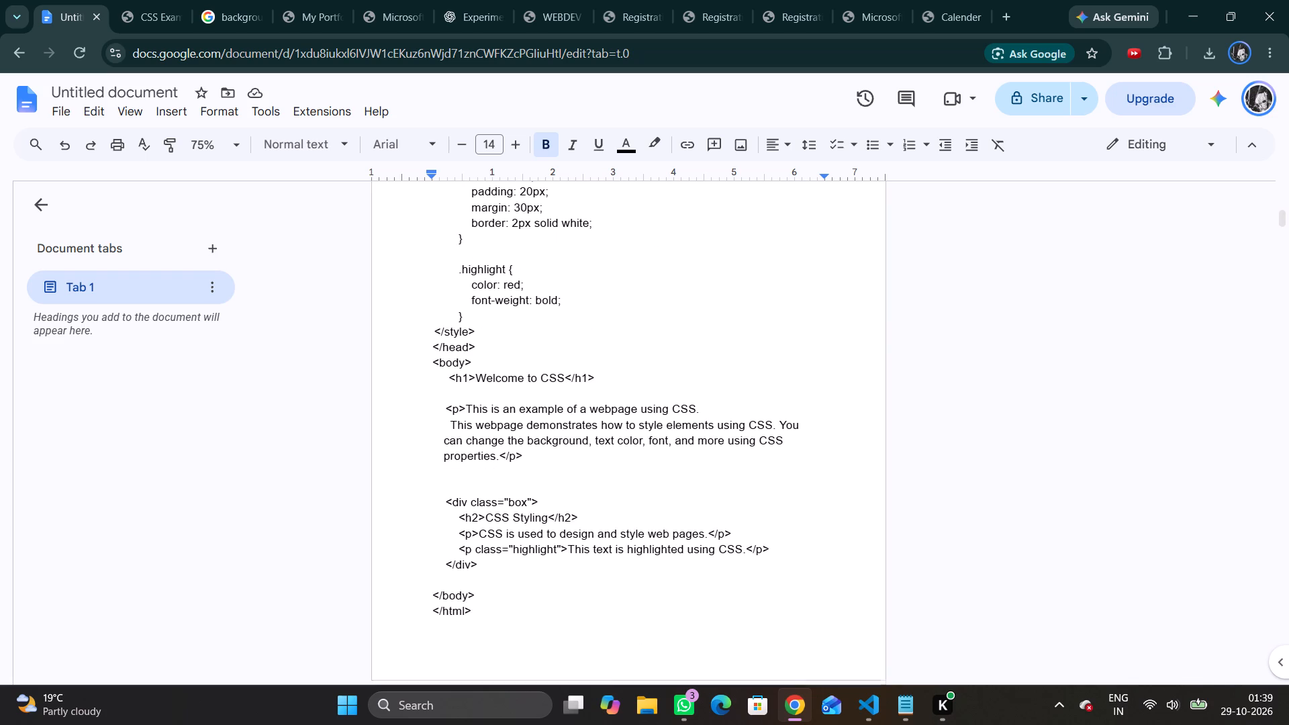
pyautogui.scroll(-5, 663, 291)
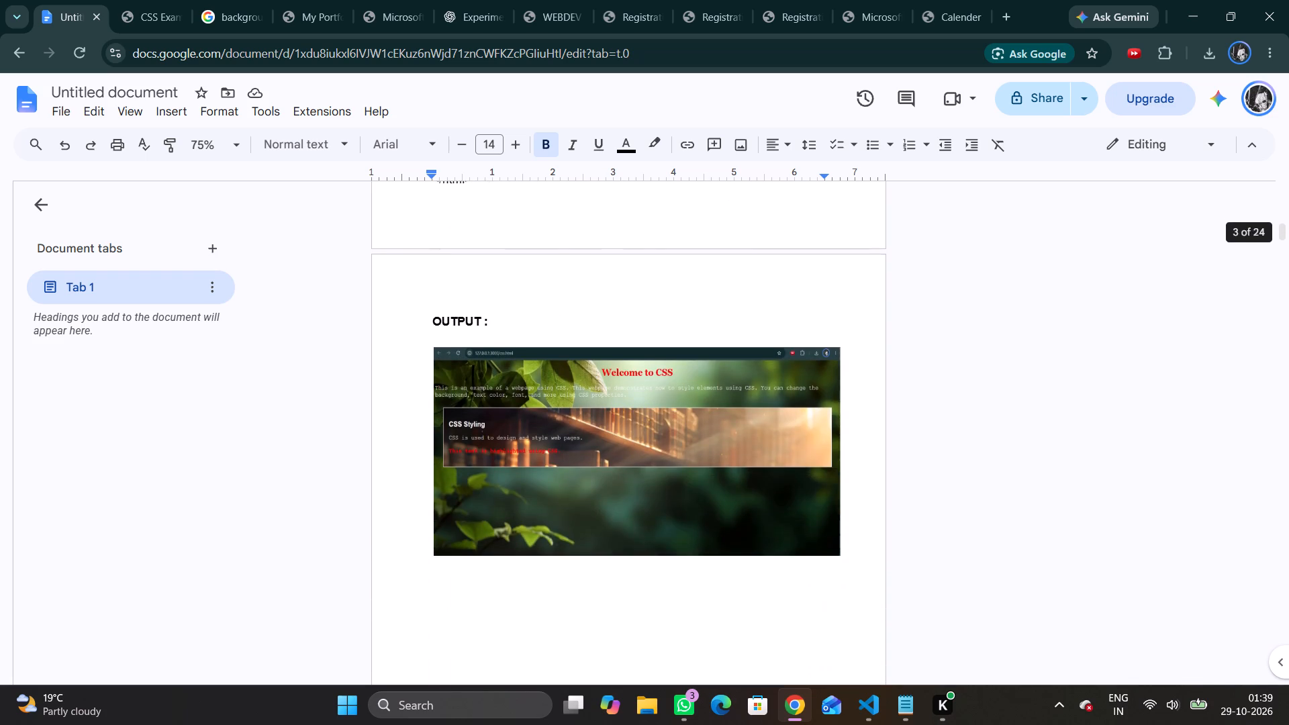
pyautogui.scroll(-6, 663, 291)
pyautogui.scroll(3, 663, 291)
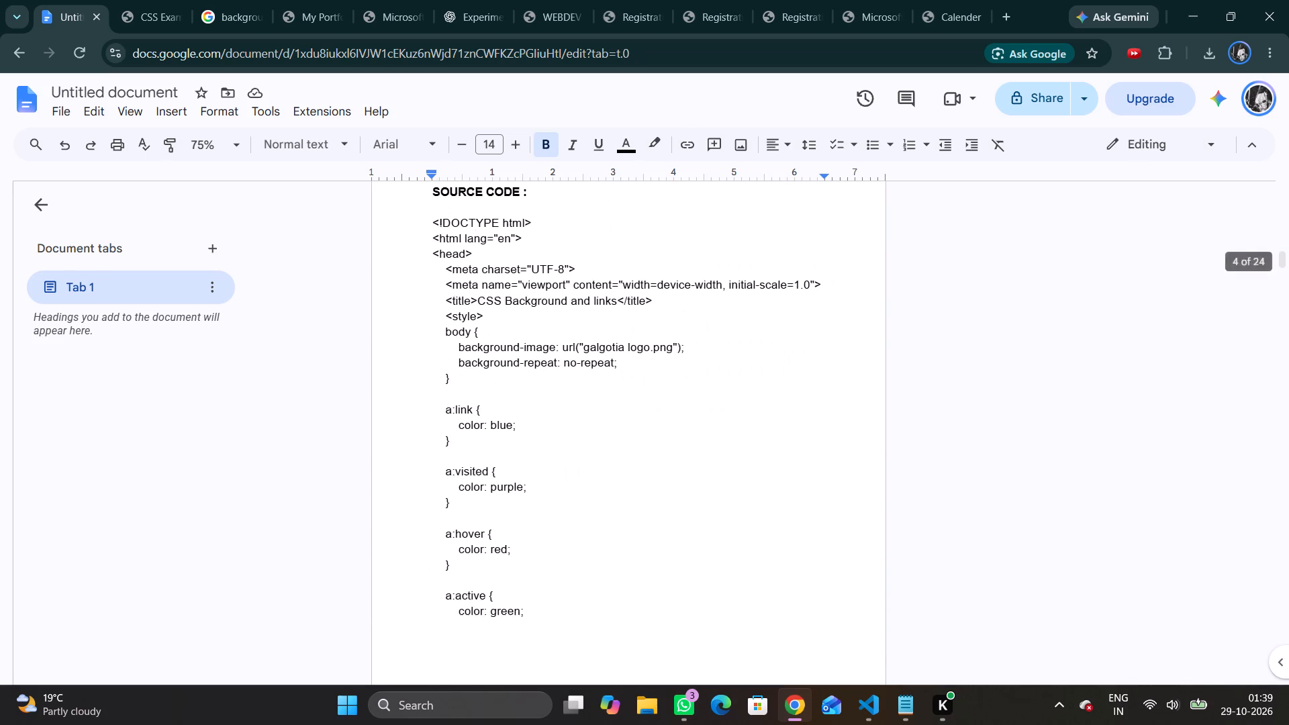
pyautogui.scroll(1, 663, 291)
pyautogui.scroll(-4, 663, 291)
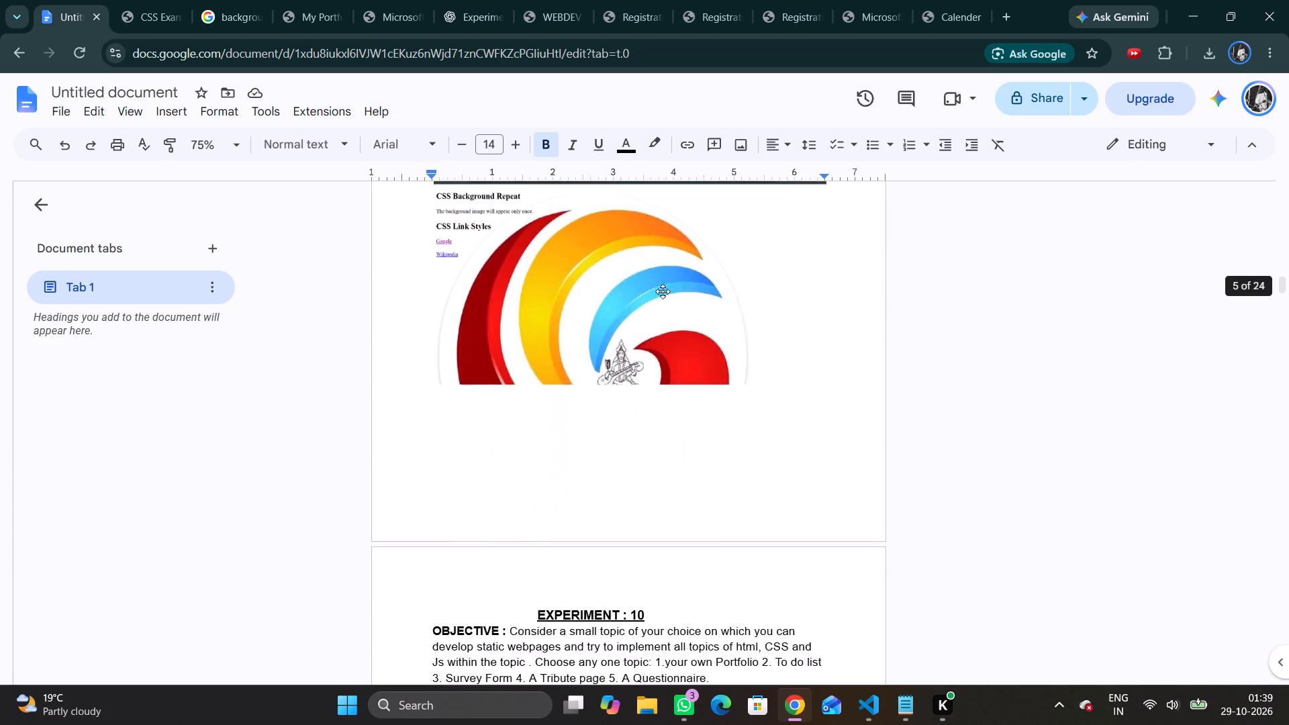
# Examine Experiment 10's objective, portfolio source code and output screenshots for layout and completeness.
pyautogui.scroll(-3, 663, 291)
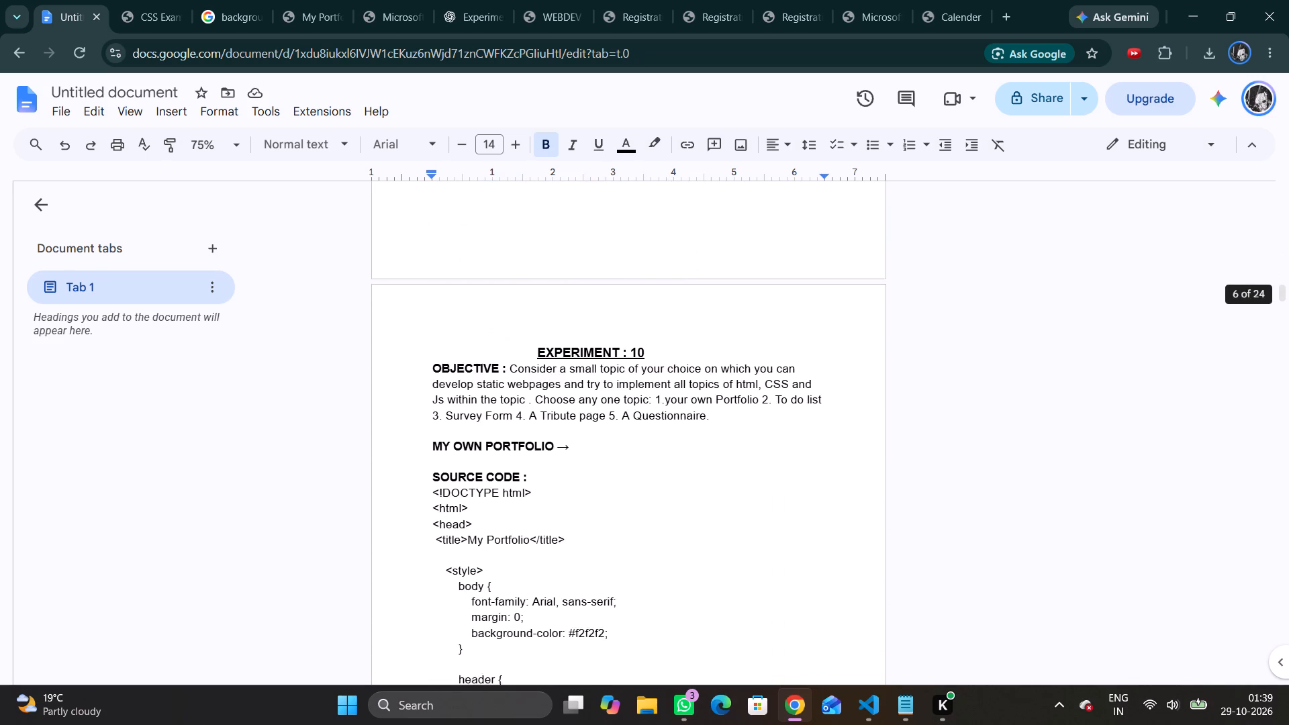
pyautogui.scroll(-8, 663, 291)
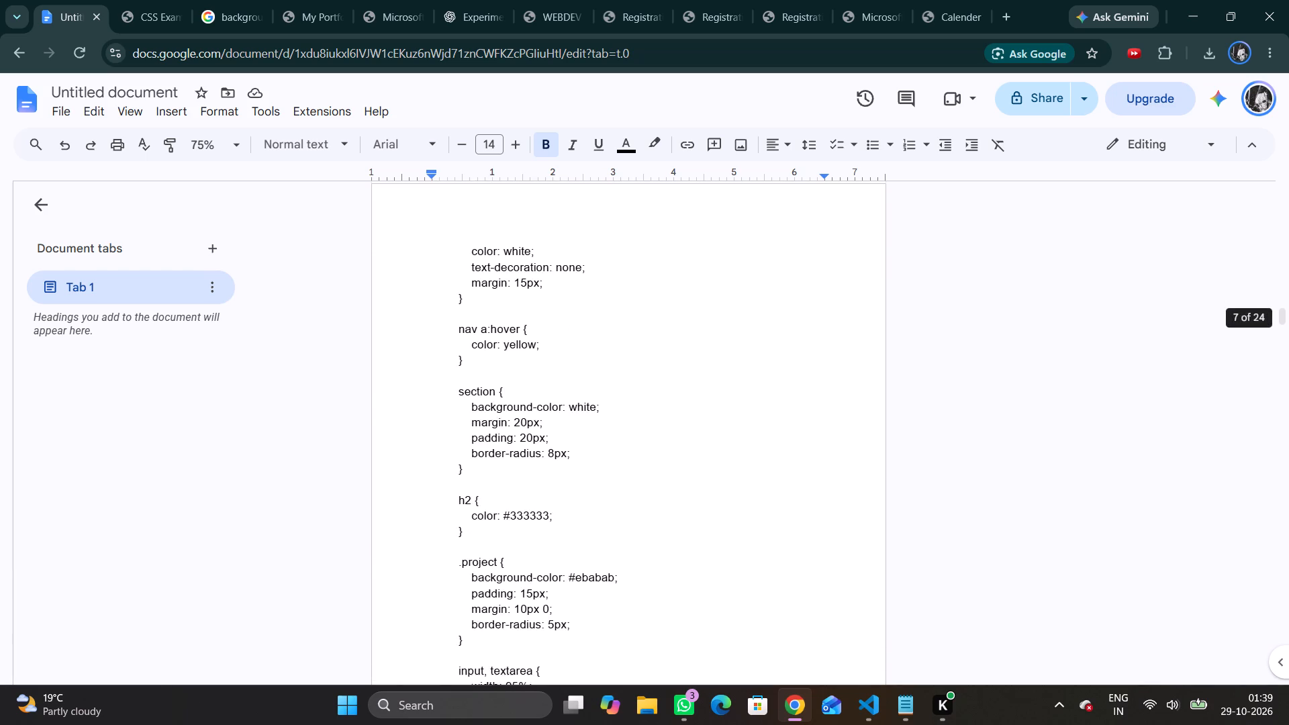
pyautogui.scroll(-8, 663, 291)
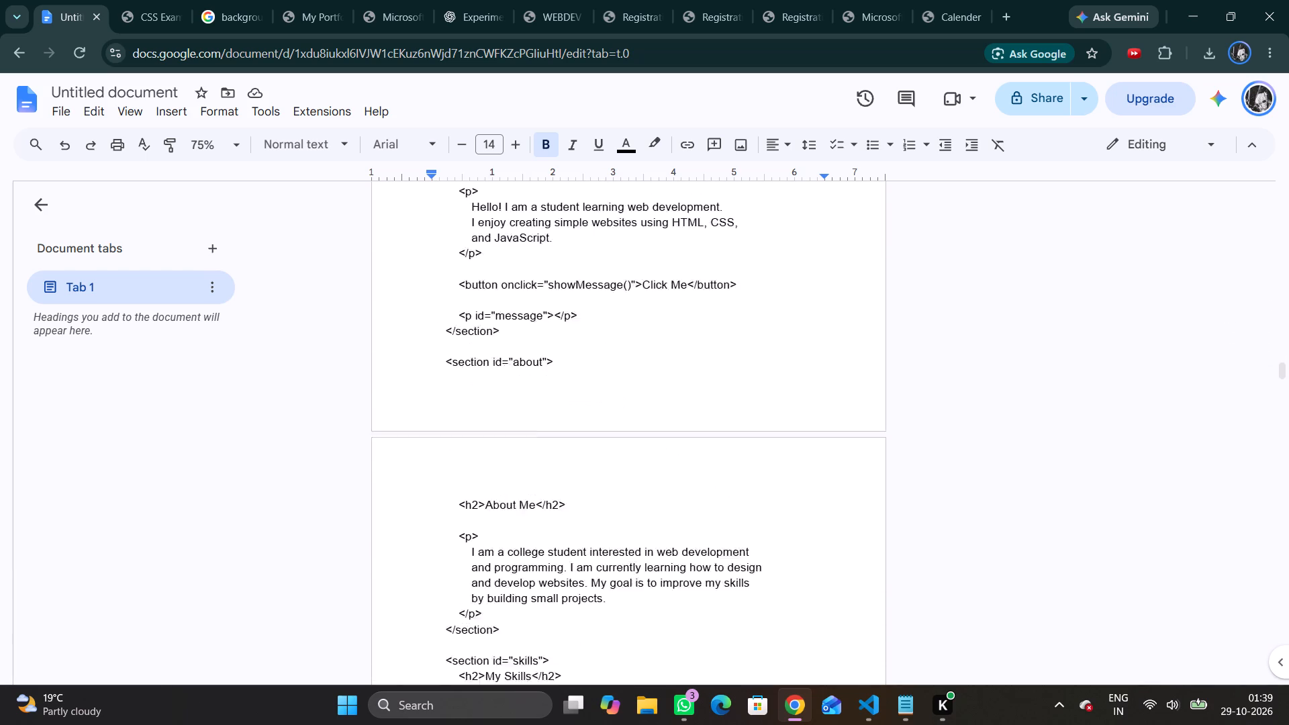
pyautogui.scroll(-8, 663, 291)
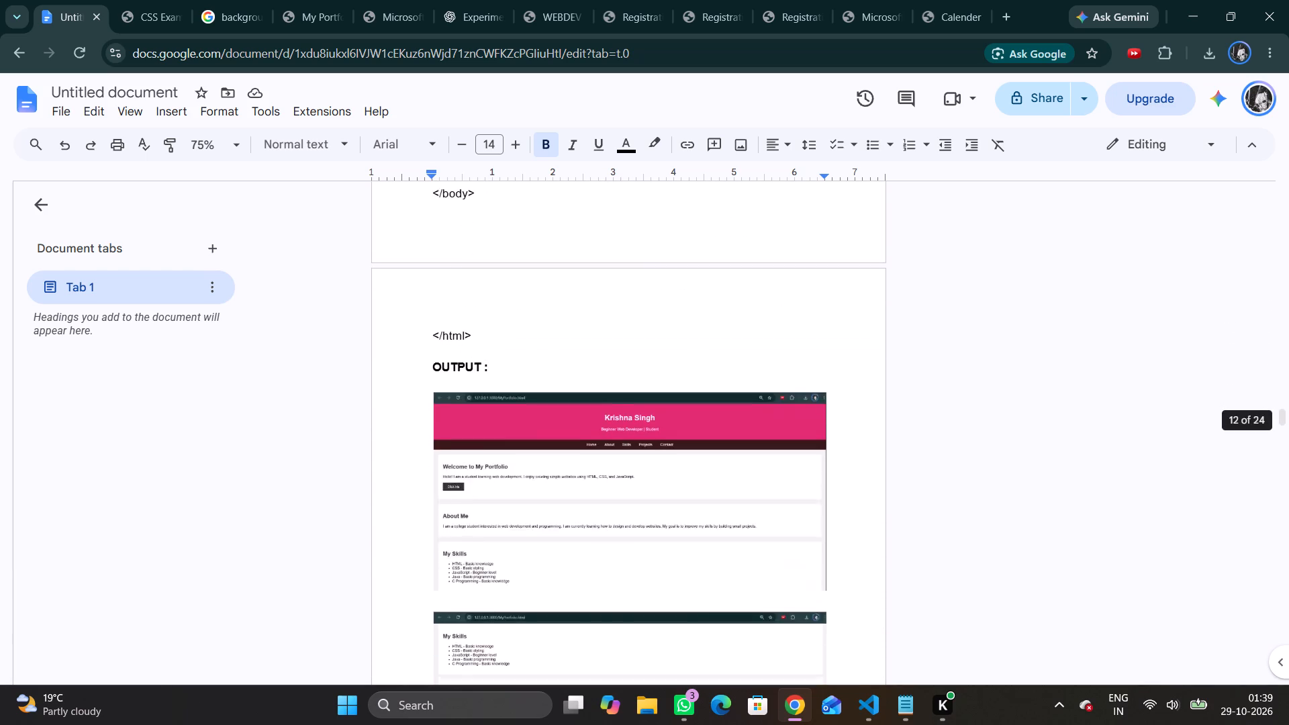
pyautogui.scroll(-4, 663, 291)
pyautogui.scroll(2, 663, 291)
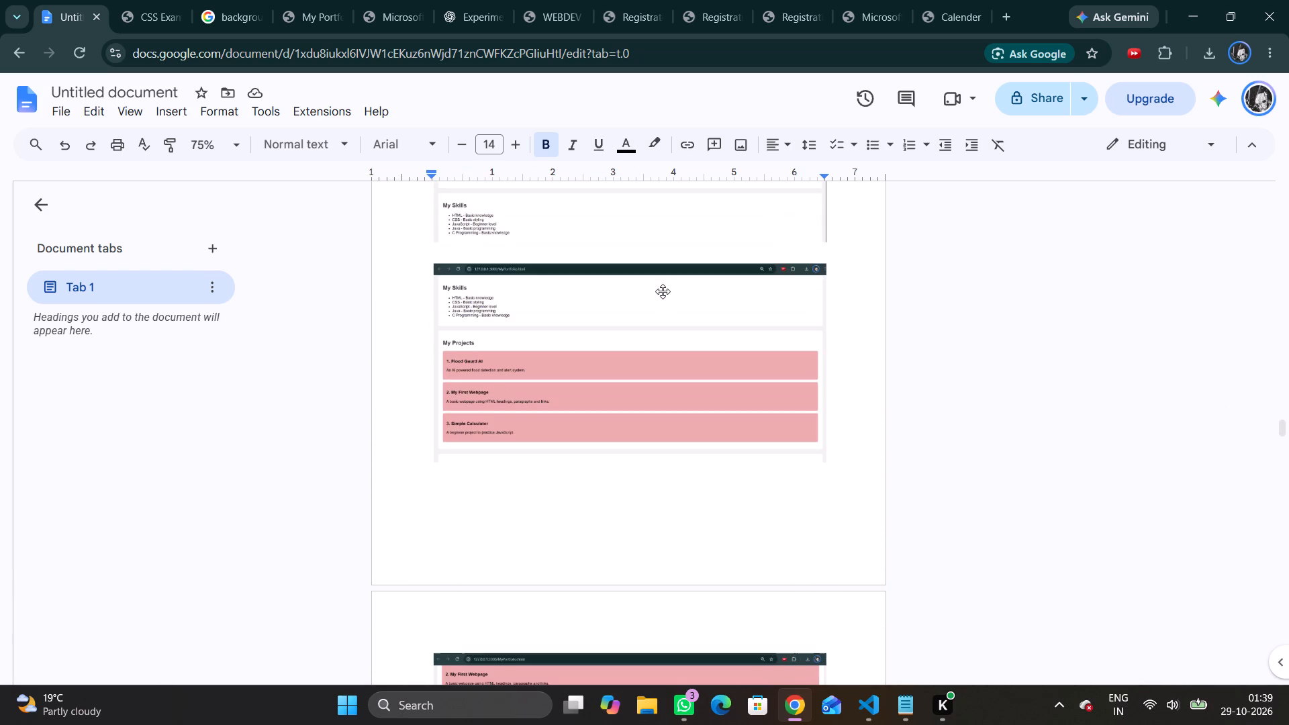
pyautogui.scroll(4, 663, 291)
pyautogui.scroll(-6, 663, 291)
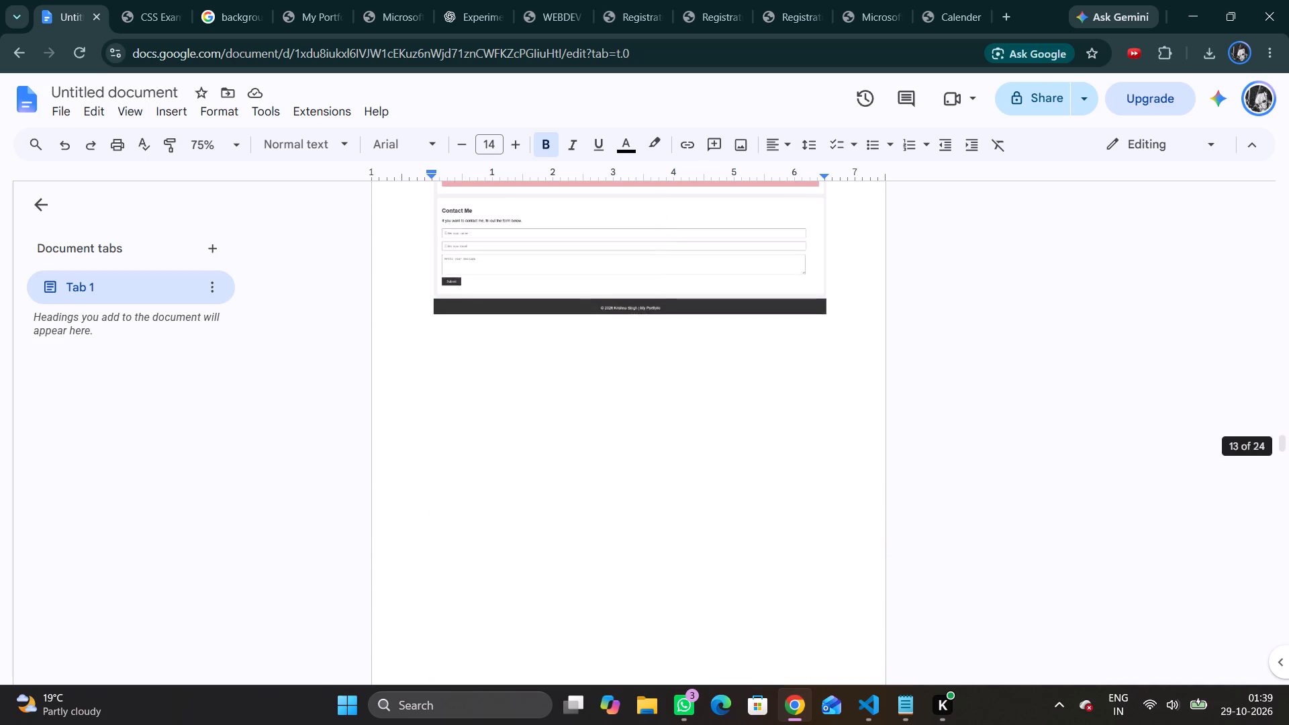
pyautogui.scroll(-2, 663, 291)
pyautogui.scroll(2, 663, 291)
# Check the source code and layout of Experiments 11 and 12, and return to the document's first page.
pyautogui.scroll(-4, 663, 291)
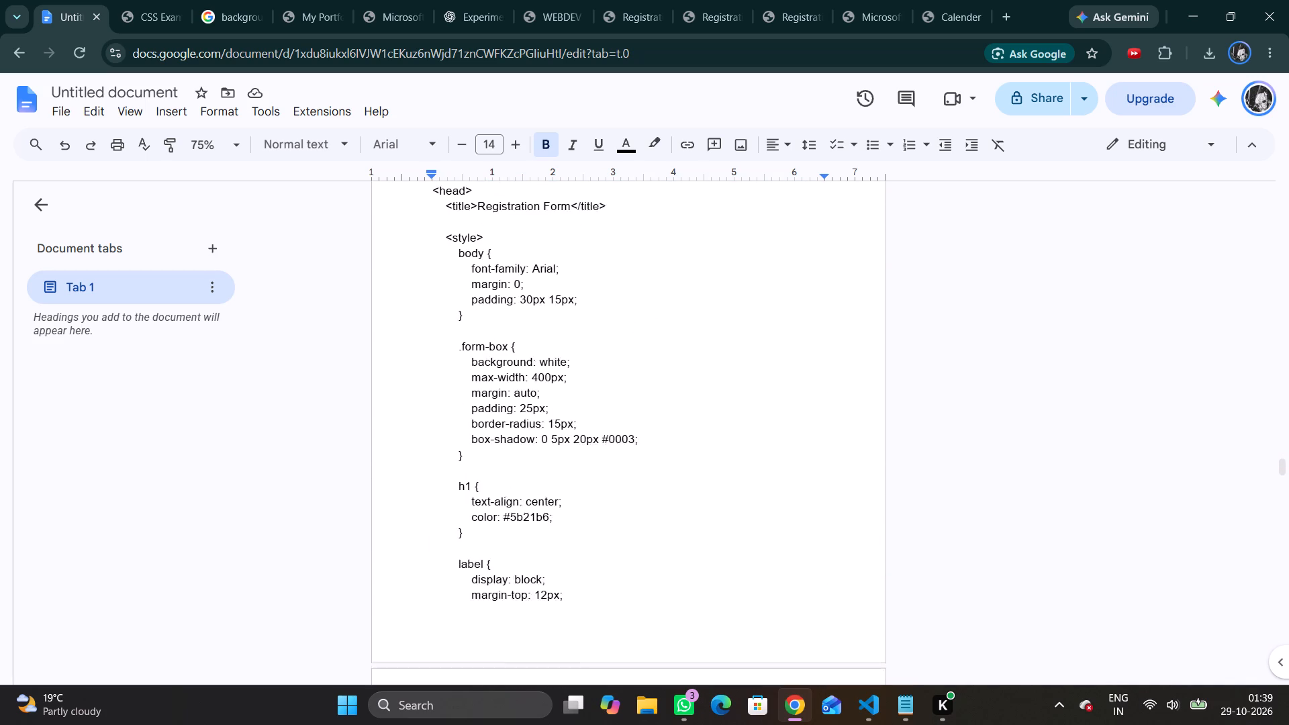
pyautogui.scroll(-8, 663, 291)
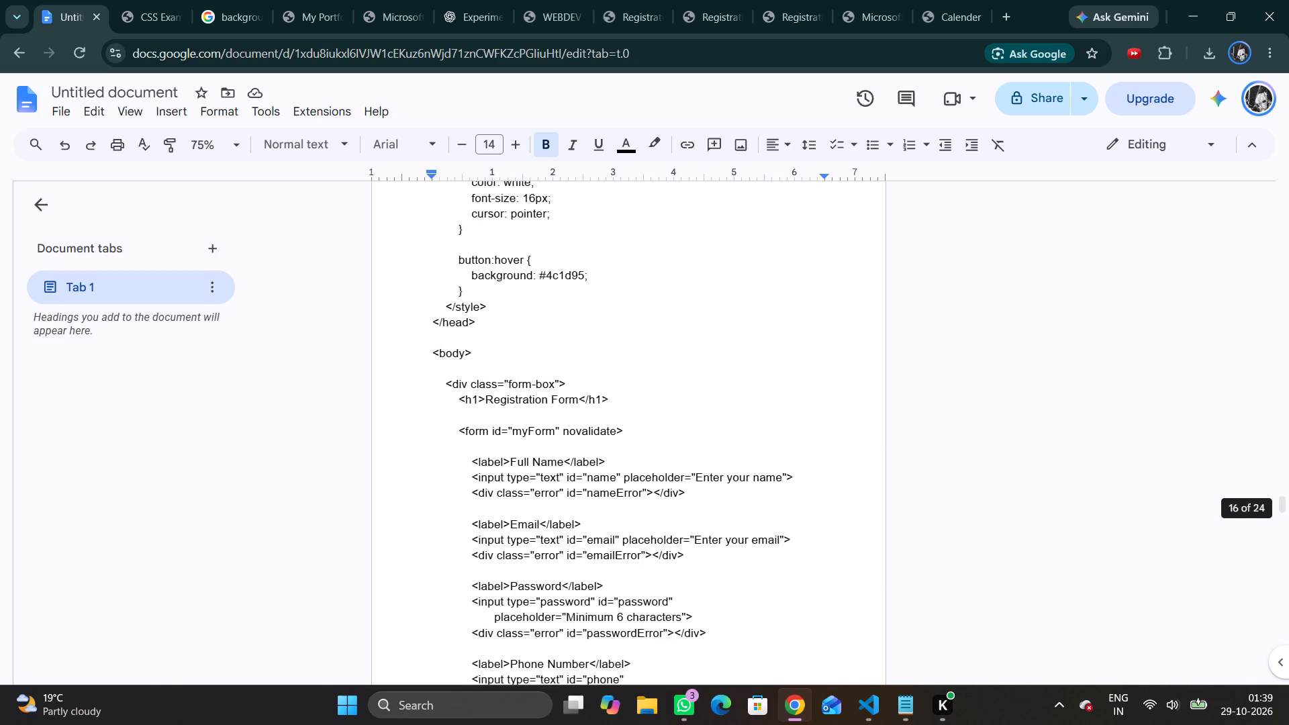
pyautogui.scroll(-8, 663, 291)
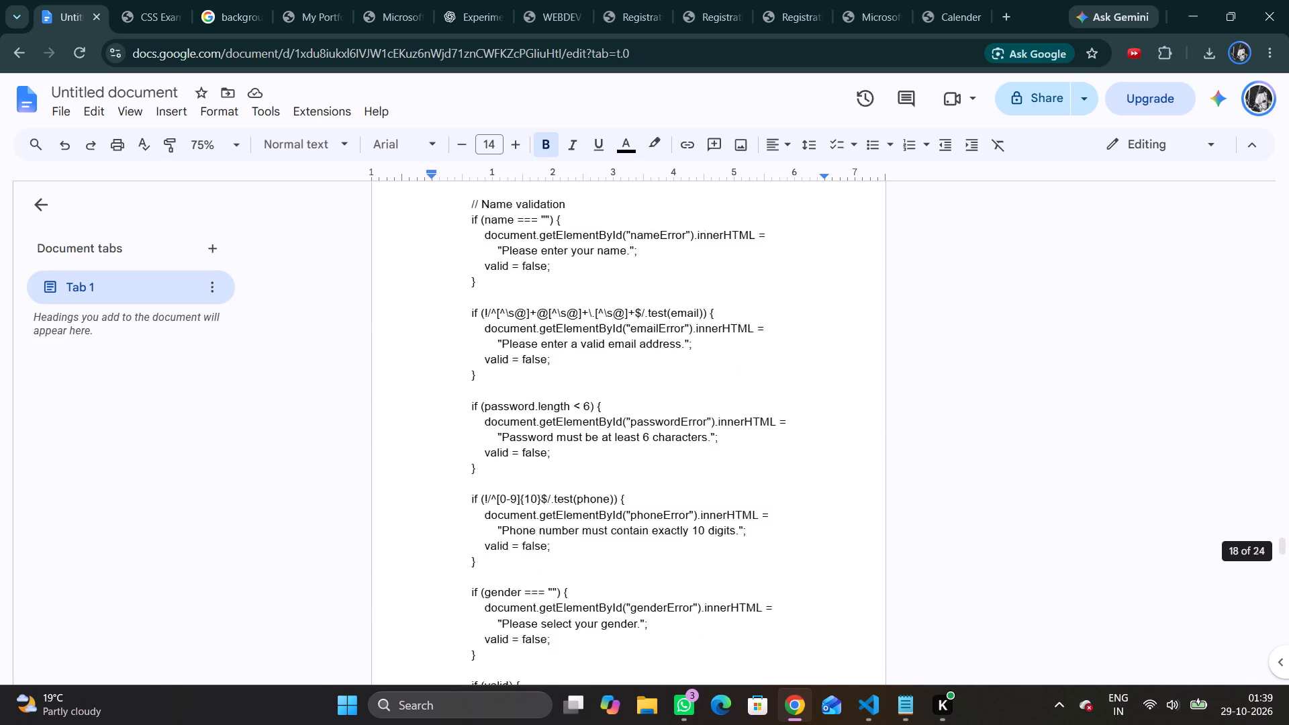
pyautogui.scroll(-8, 663, 291)
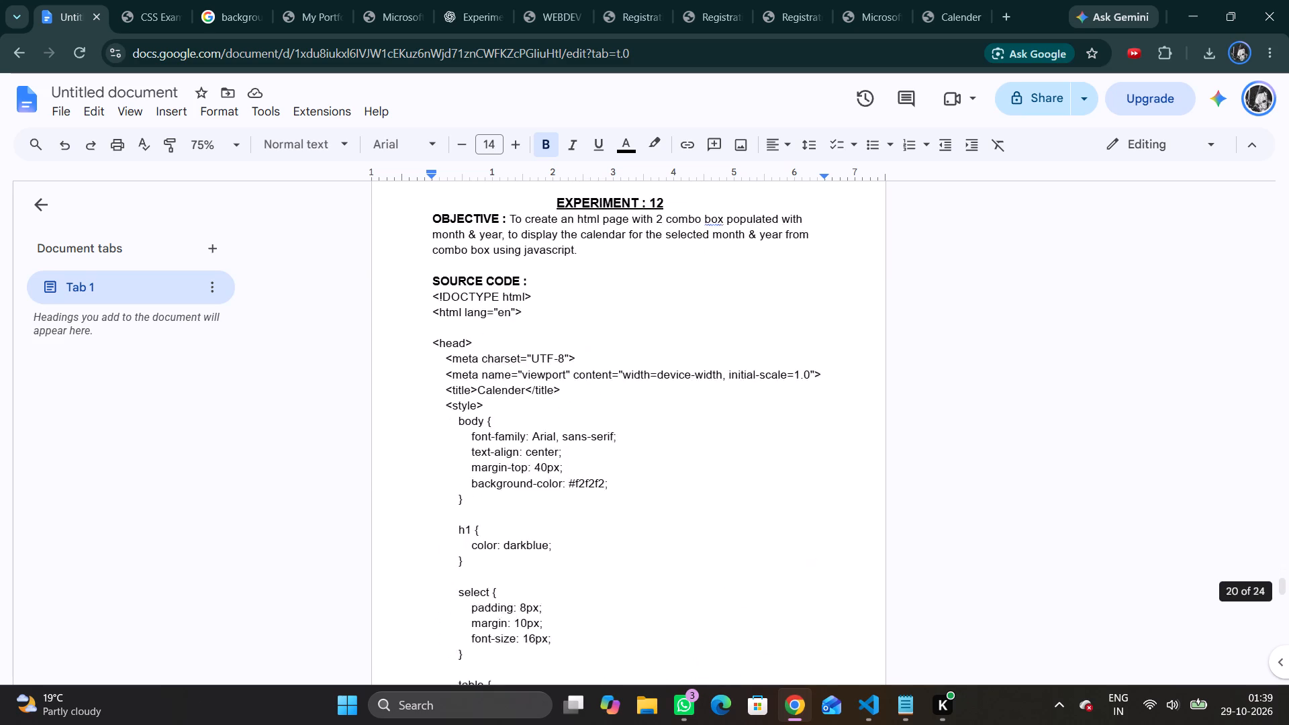
pyautogui.scroll(-8, 663, 291)
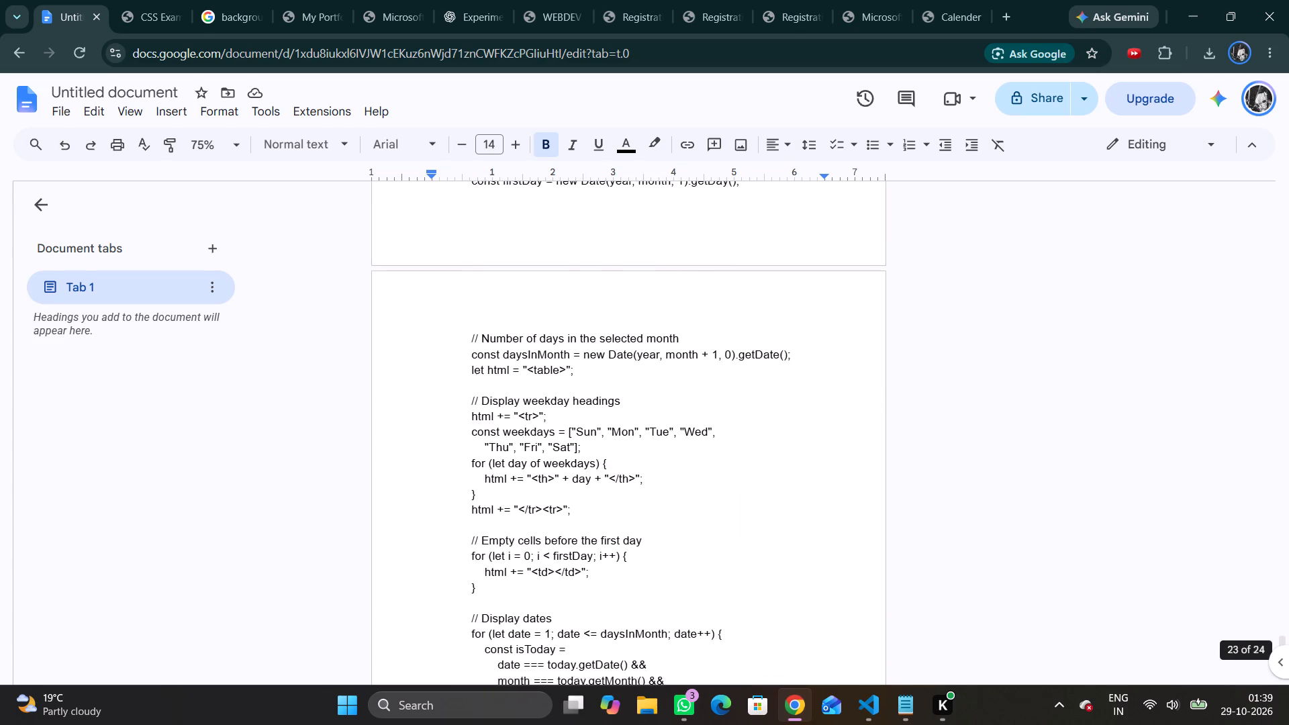
pyautogui.scroll(-2, 663, 291)
pyautogui.scroll(2, 663, 291)
pyautogui.scroll(-1, 663, 291)
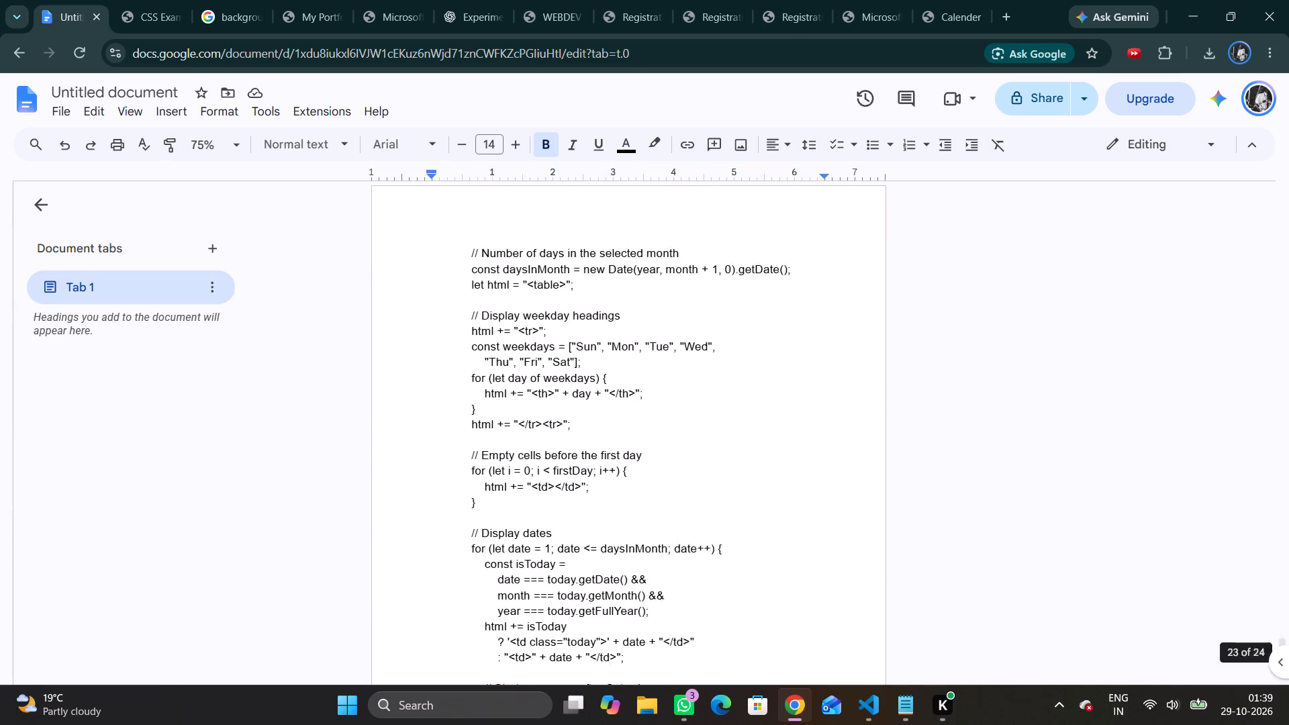
pyautogui.scroll(-1, 663, 291)
pyautogui.scroll(6, 663, 291)
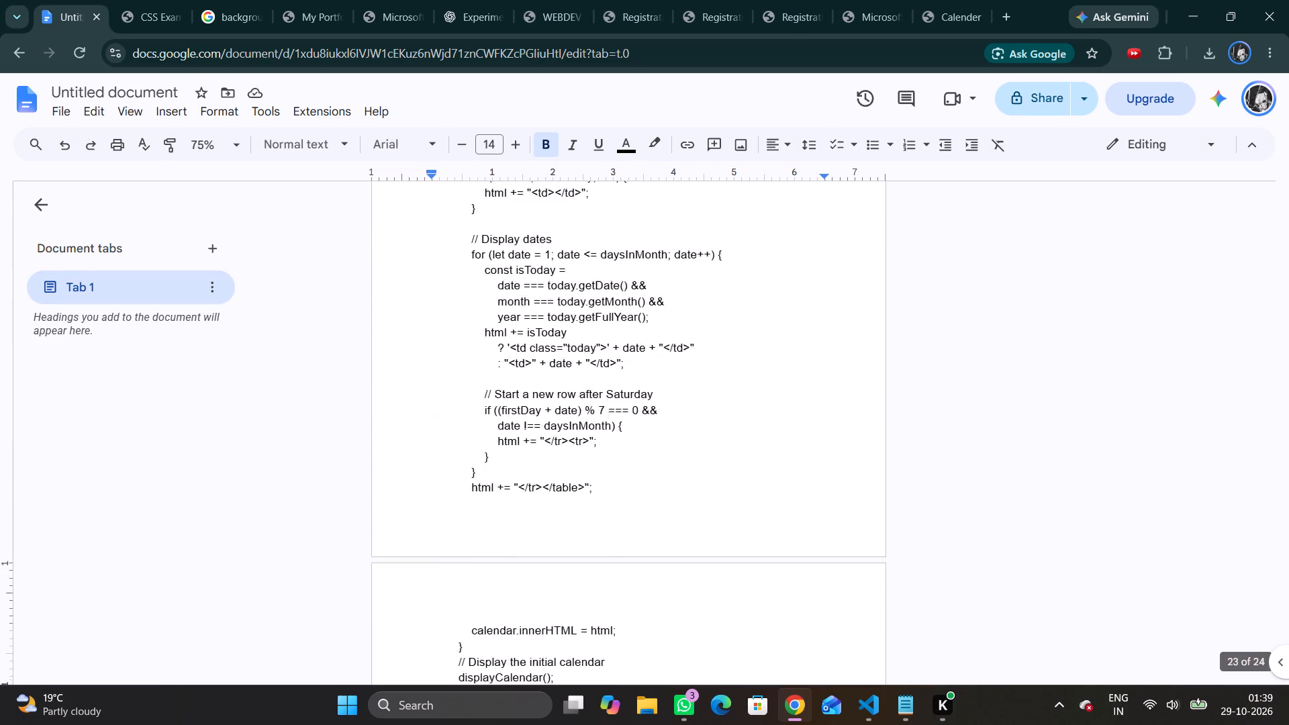
pyautogui.scroll(7, 663, 291)
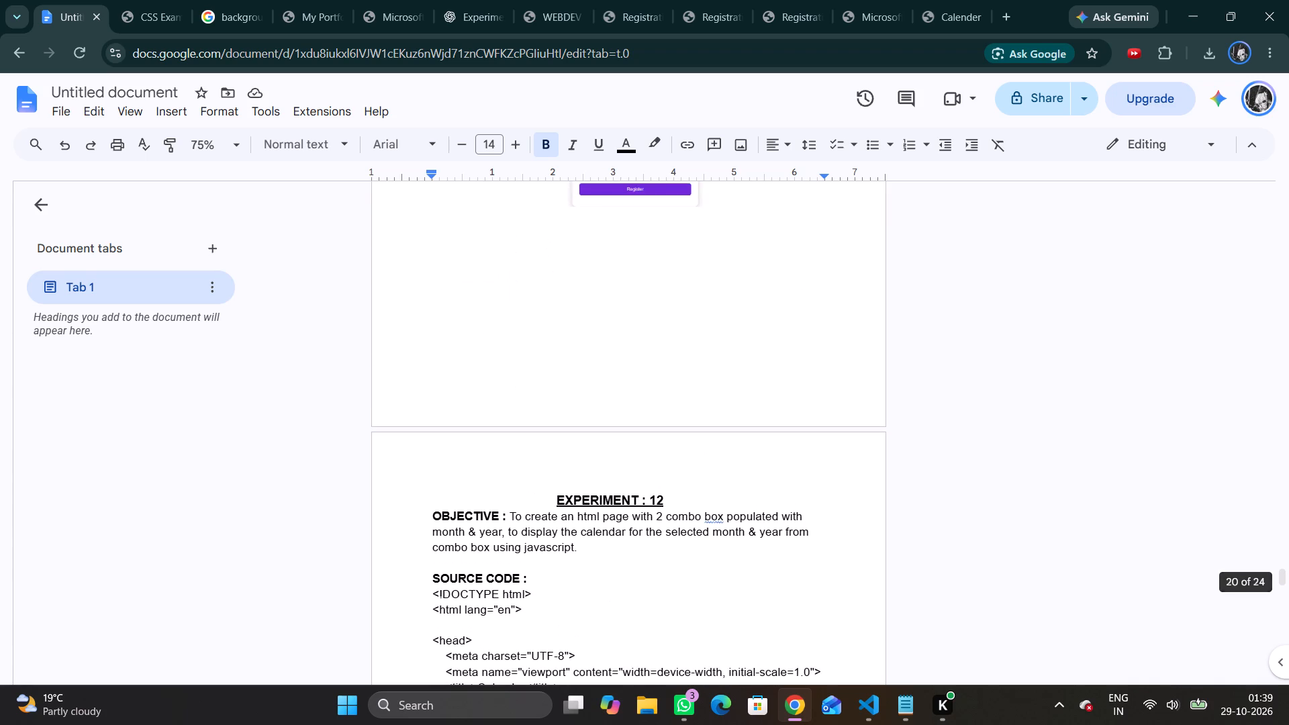
pyautogui.scroll(20, 663, 291)
pyautogui.scroll(20, 663, 291)
pyautogui.scroll(6, 663, 291)
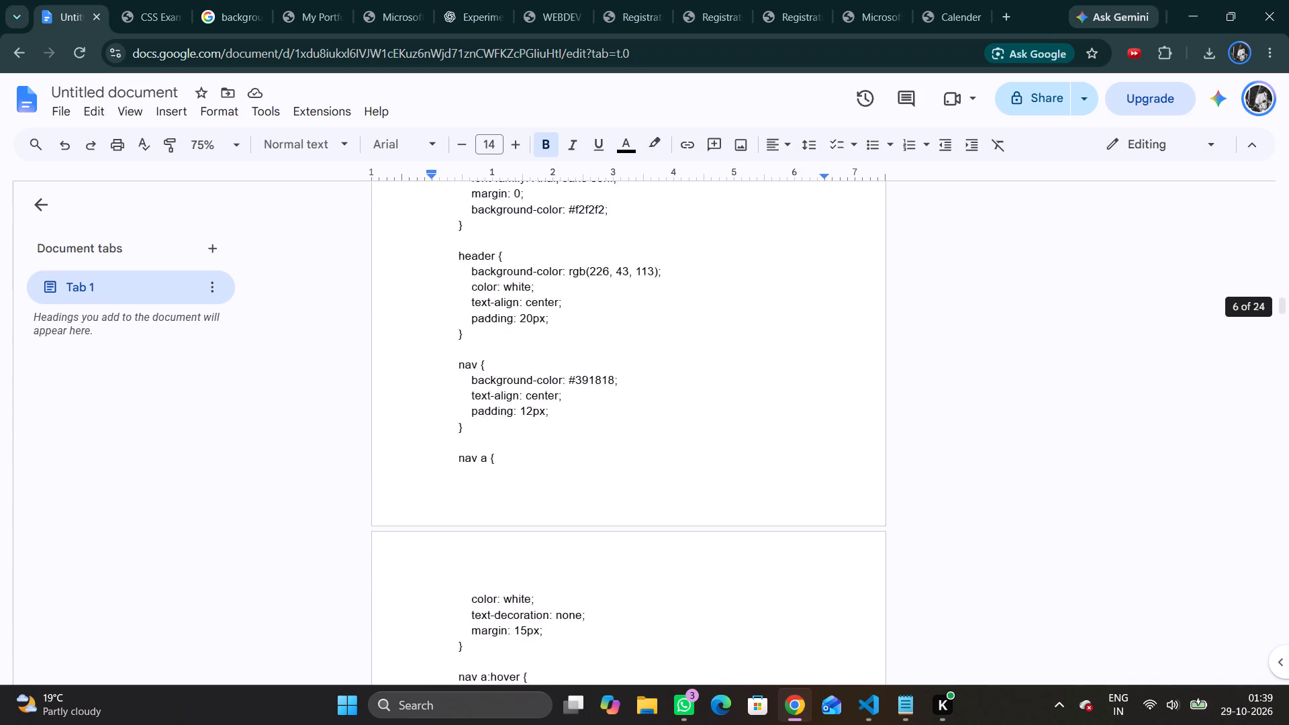
pyautogui.scroll(11, 663, 291)
pyautogui.scroll(10, 663, 291)
pyautogui.scroll(12, 663, 291)
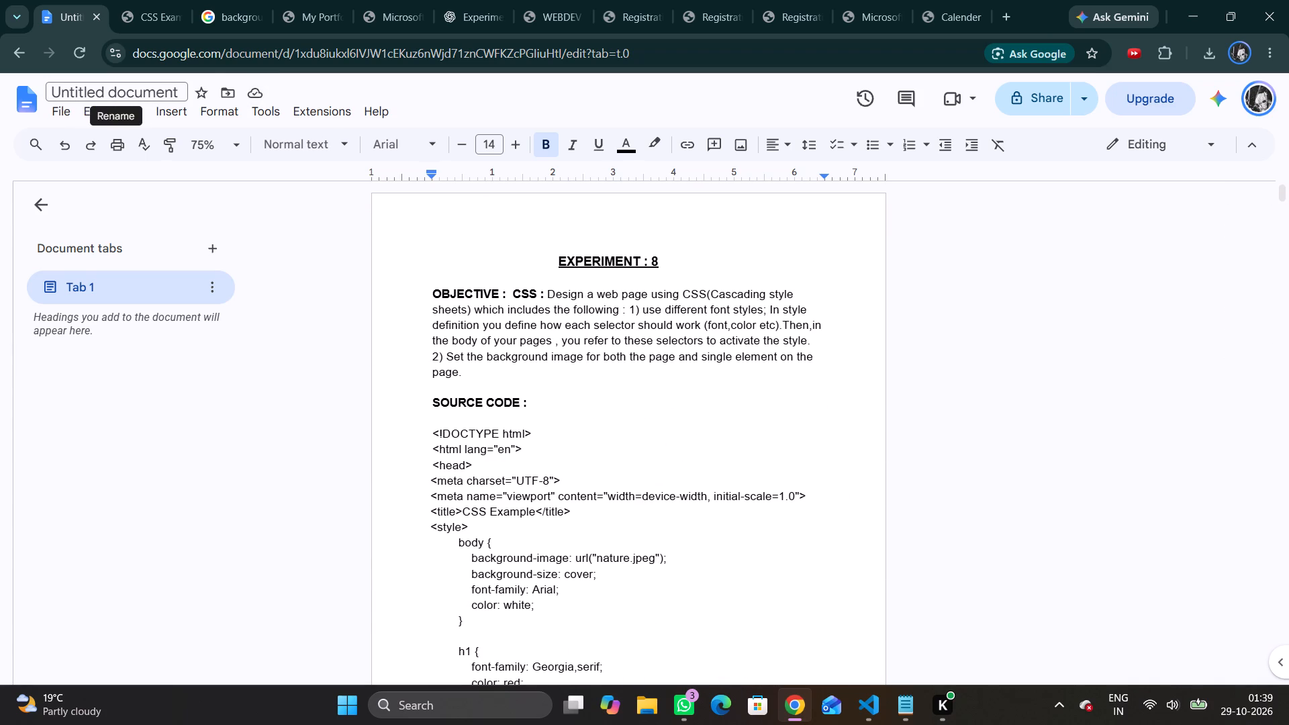
# Rename the document as "EXP 8 -12".
pyautogui.click(182, 92)
pyautogui.press('BackSpace')
pyautogui.write('EXP')
pyautogui.press('space')
pyautogui.write('8')
pyautogui.press('space')
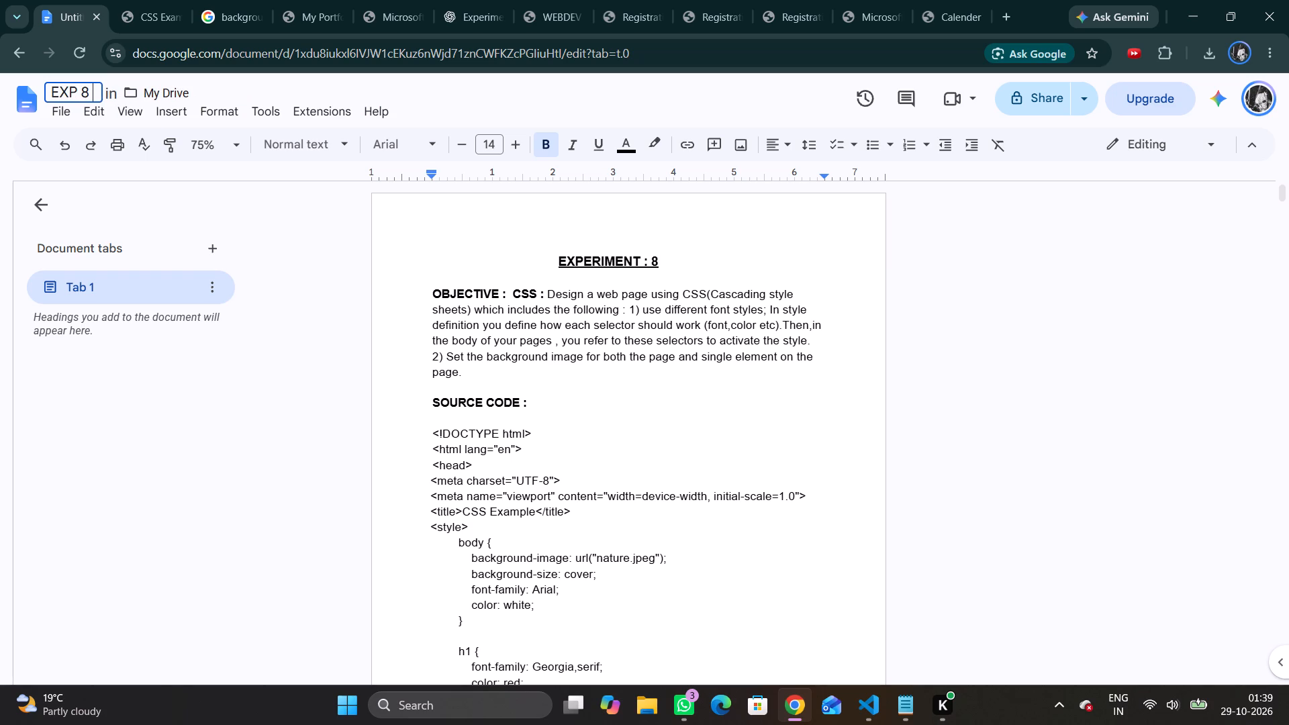
pyautogui.write('-12')
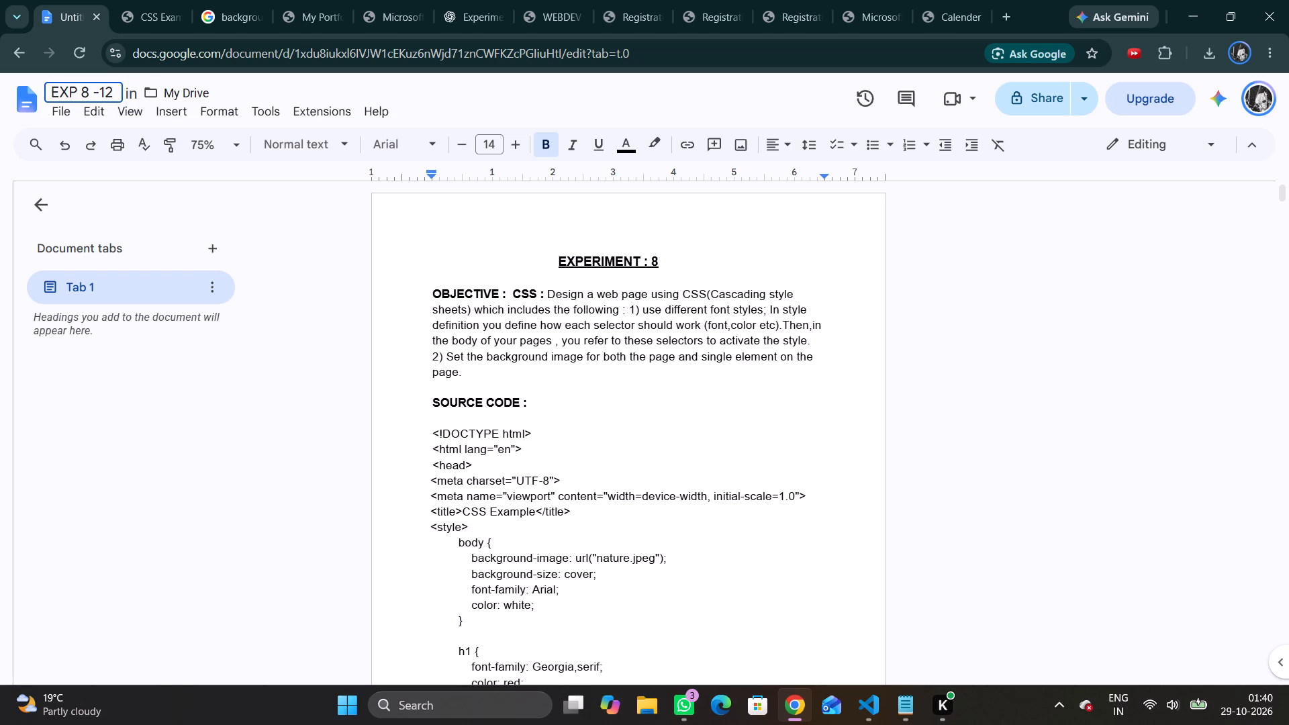
pyautogui.press('Return')
# Download the document as a Microsoft Word (.docx) file.
pyautogui.click(55, 118)
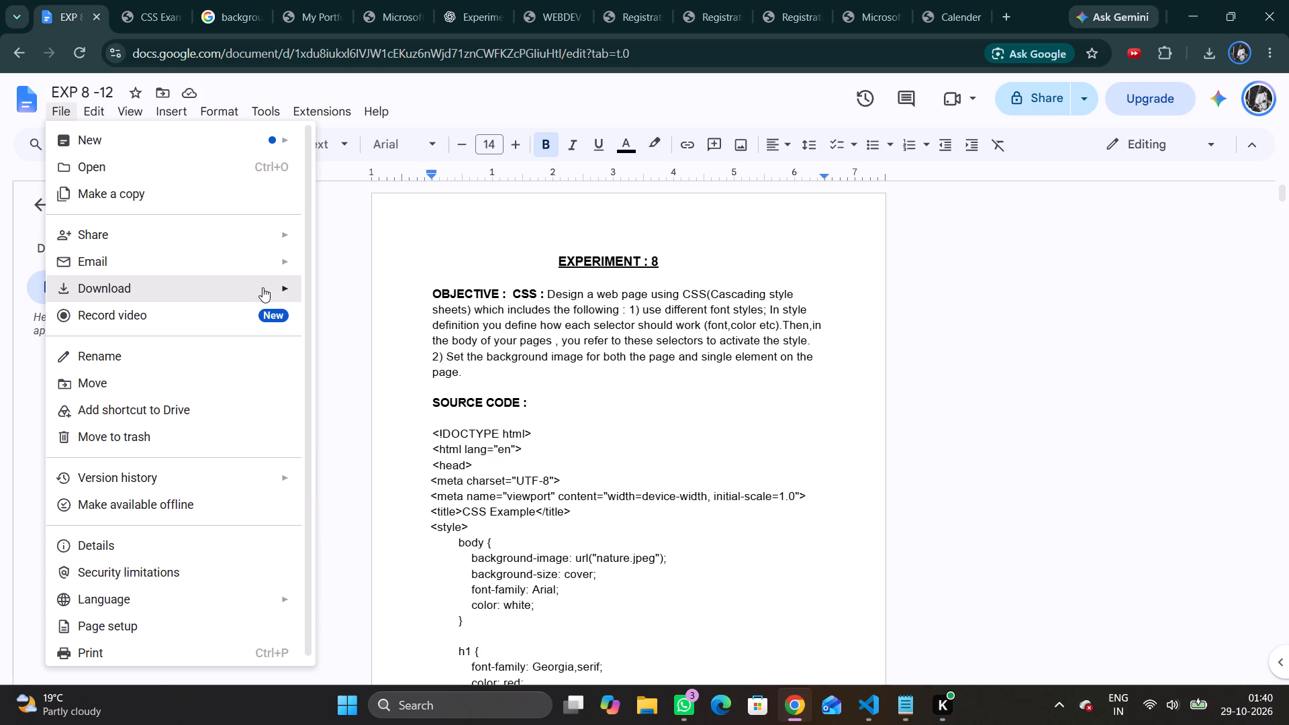
pyautogui.click(344, 297)
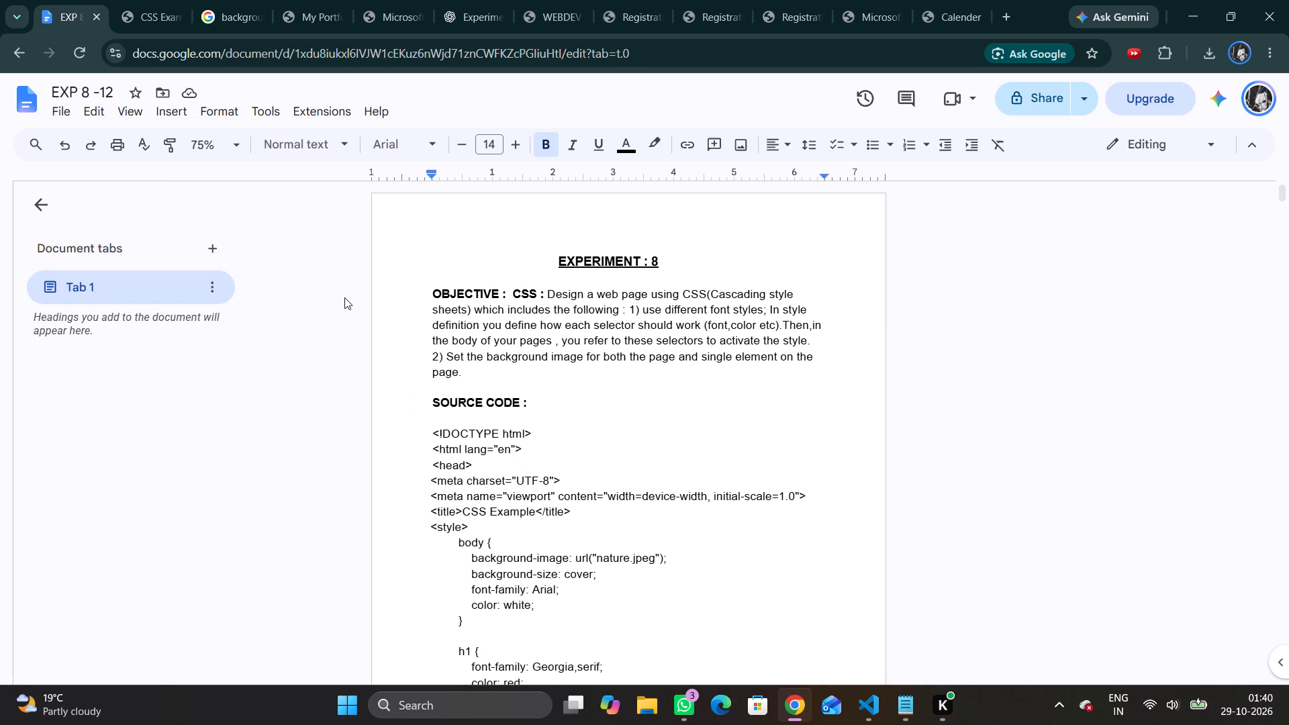
# Download the document as a PDF file.
pyautogui.click(64, 113)
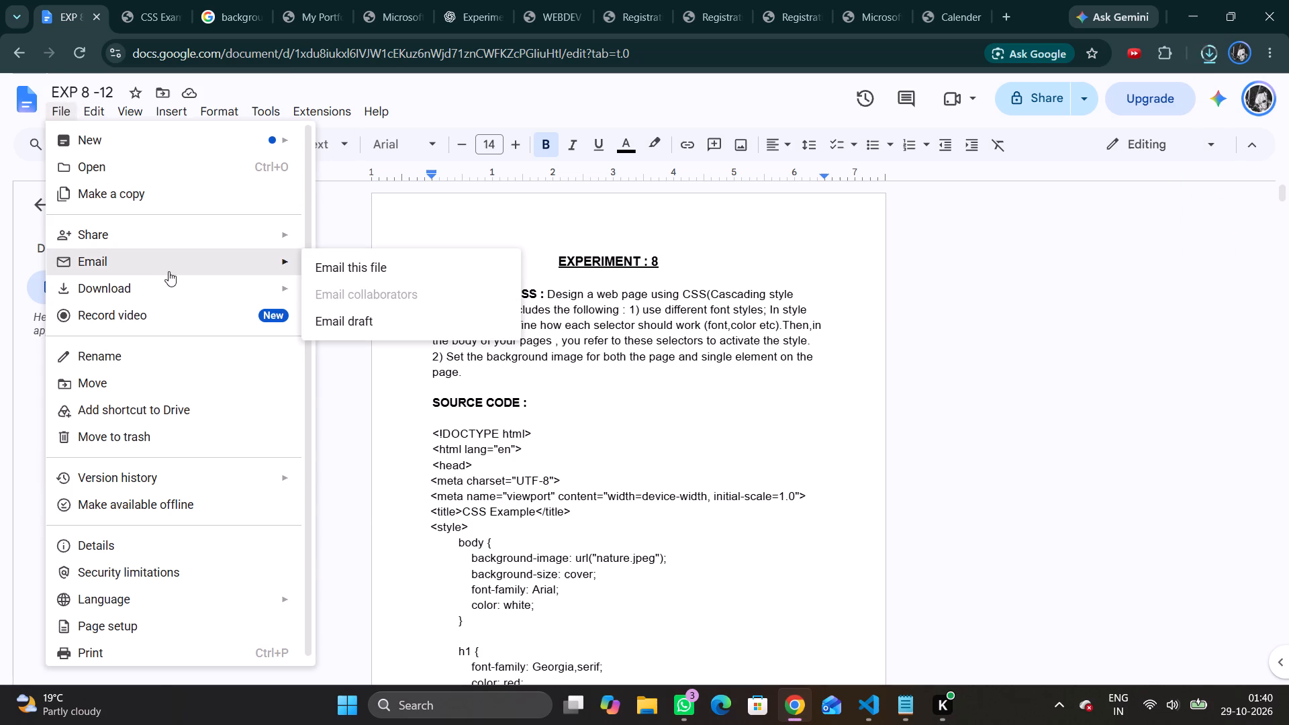
pyautogui.click(345, 320)
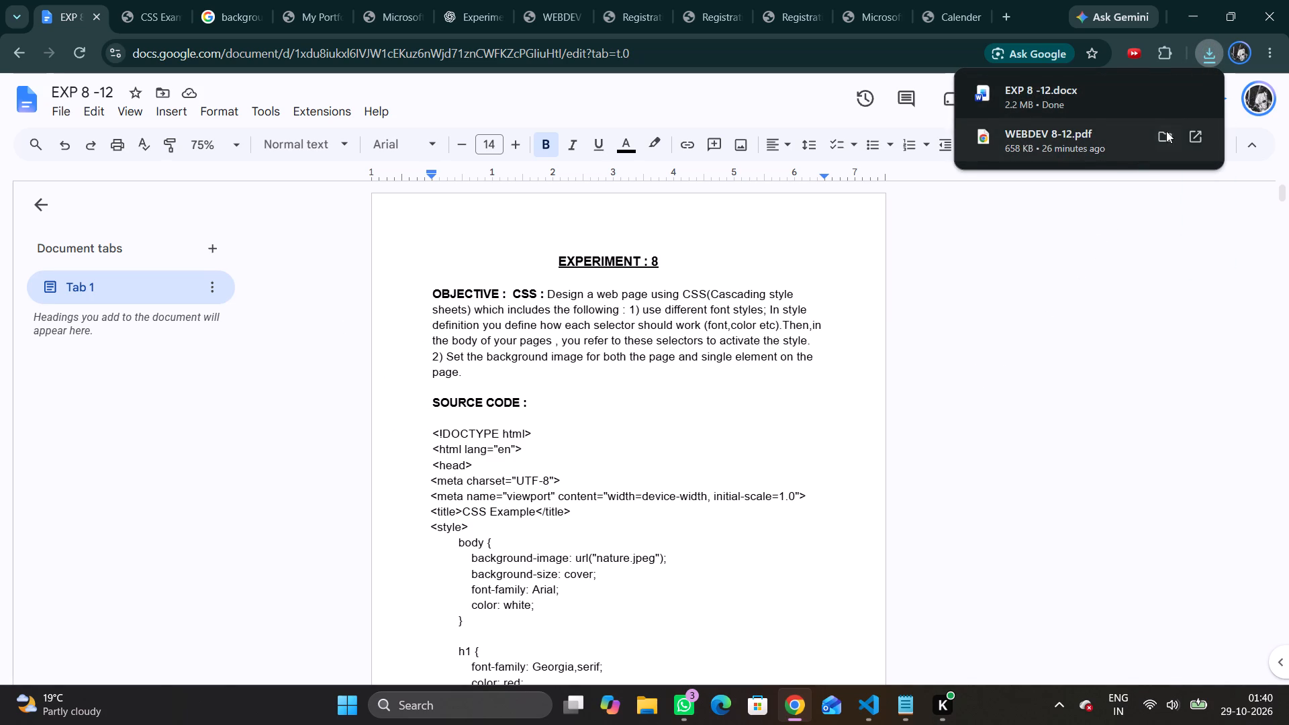
# Check the recent download history for the exported Word and PDF files, and close it.
pyautogui.click(1223, 62)
pyautogui.click(1210, 56)
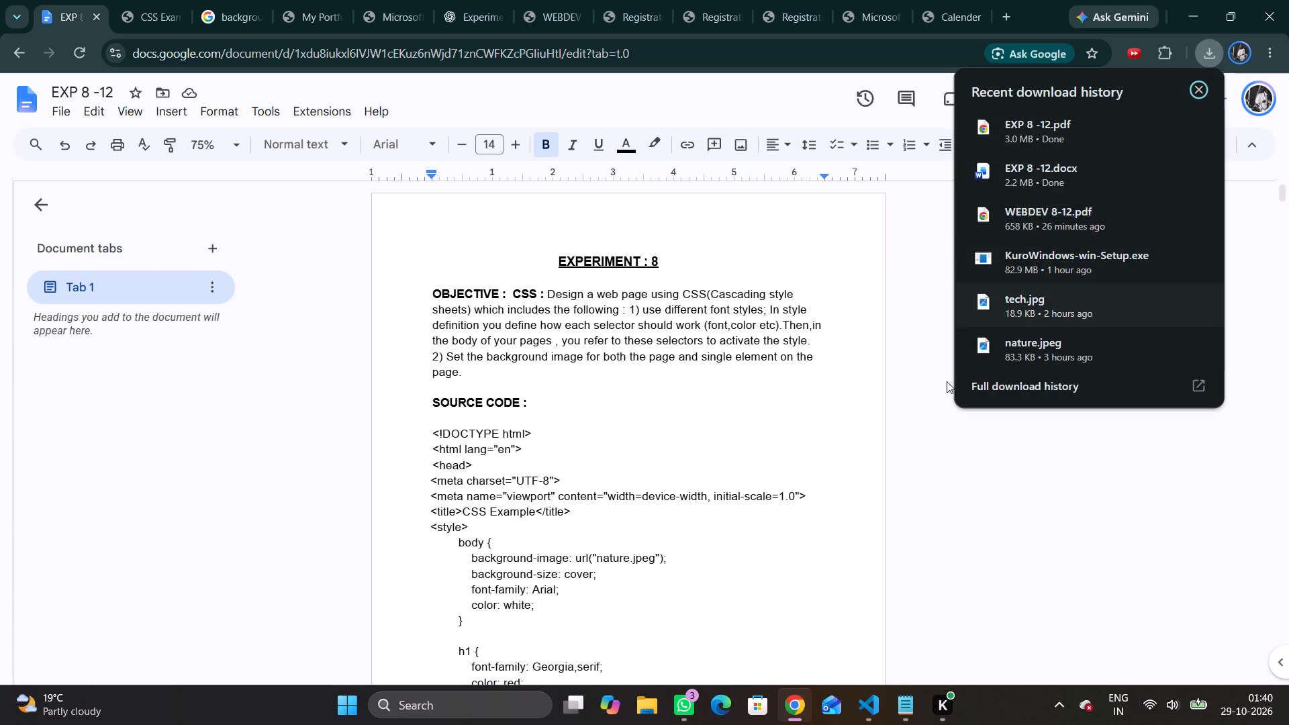
pyautogui.click(946, 433)
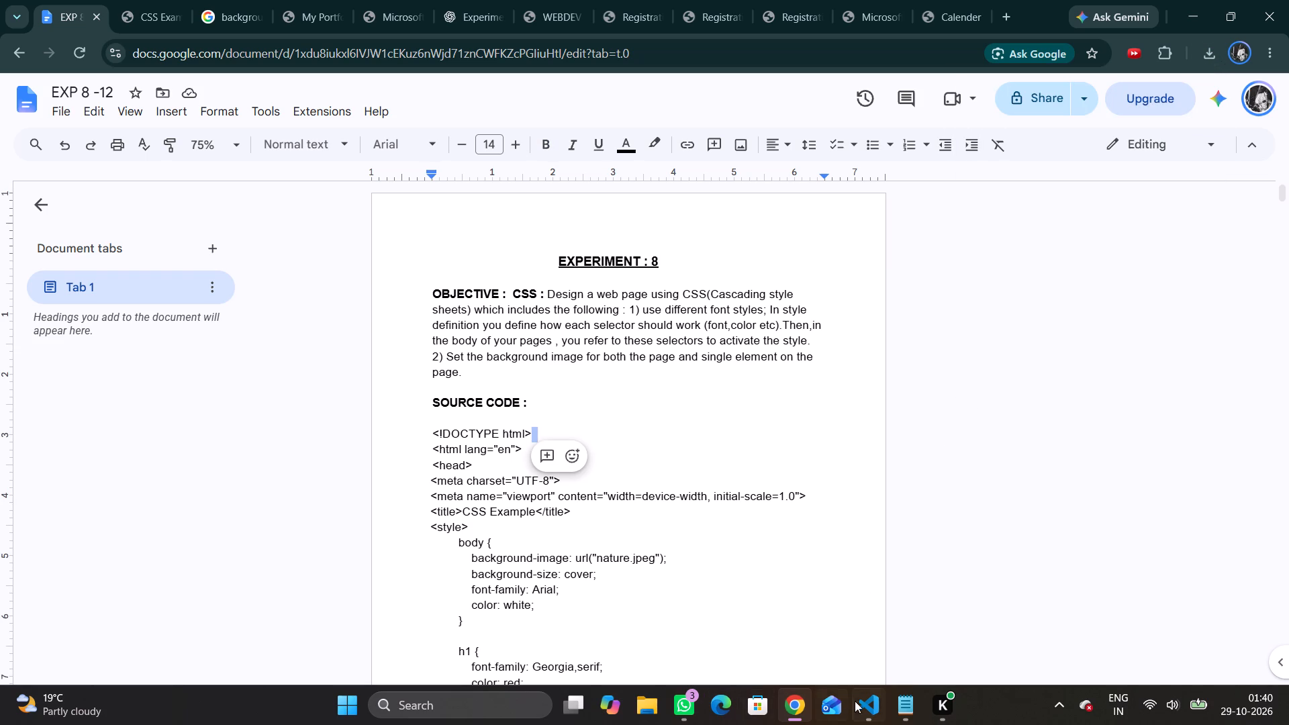
# Switch to the Visual Studio Code window with the HTML WEB DEV project.
pyautogui.click(873, 704)
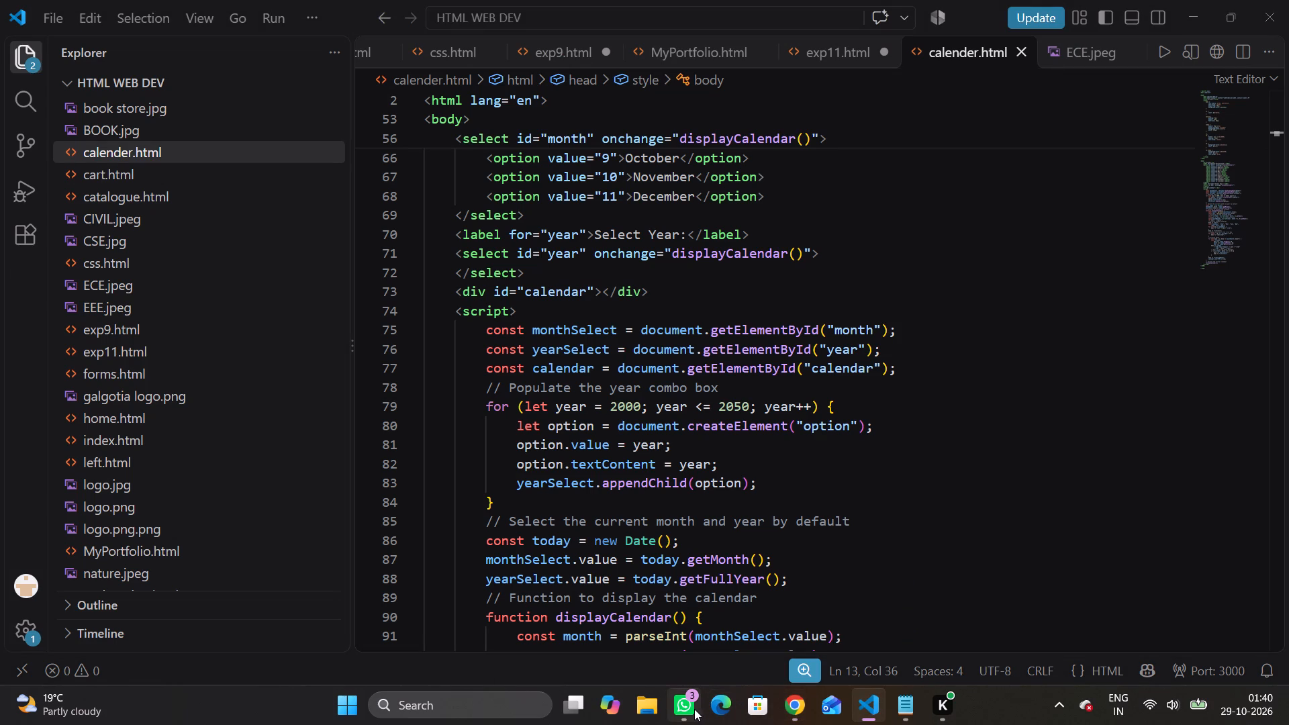
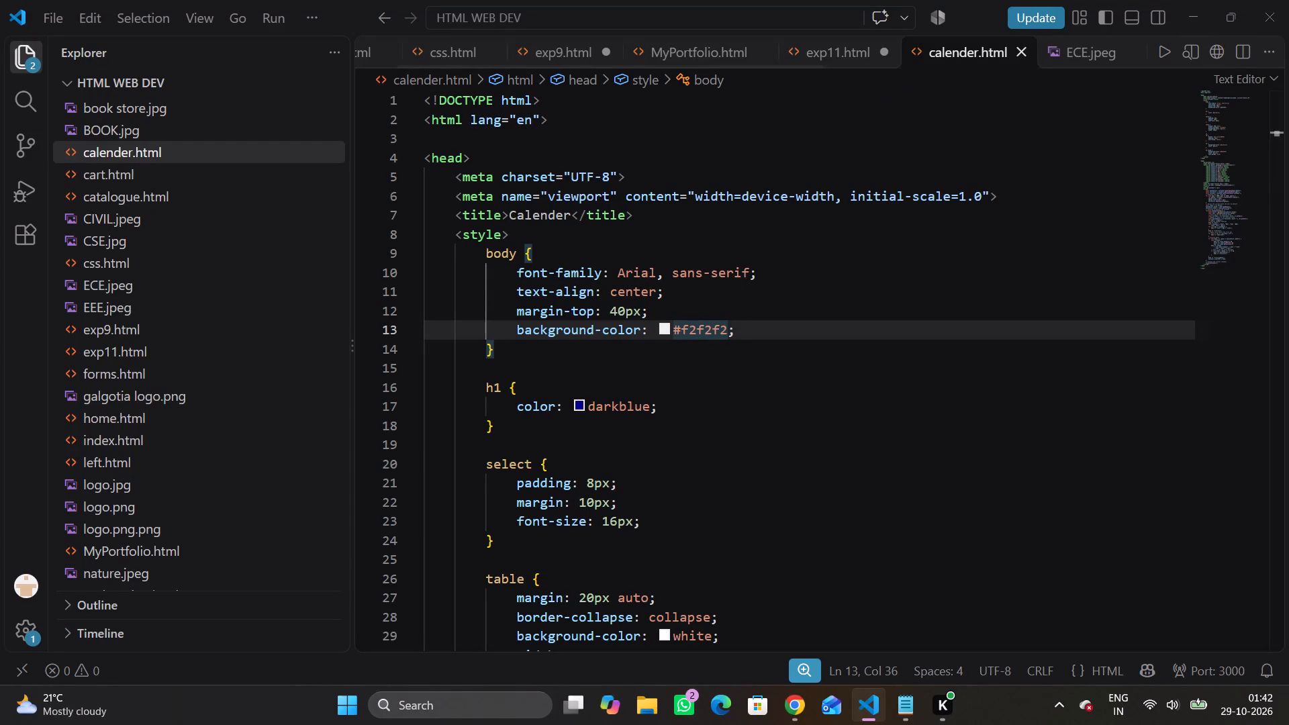
# Save the pending changes in exp11.html and exp9.html, keeping both files open.
pyautogui.click(877, 57)
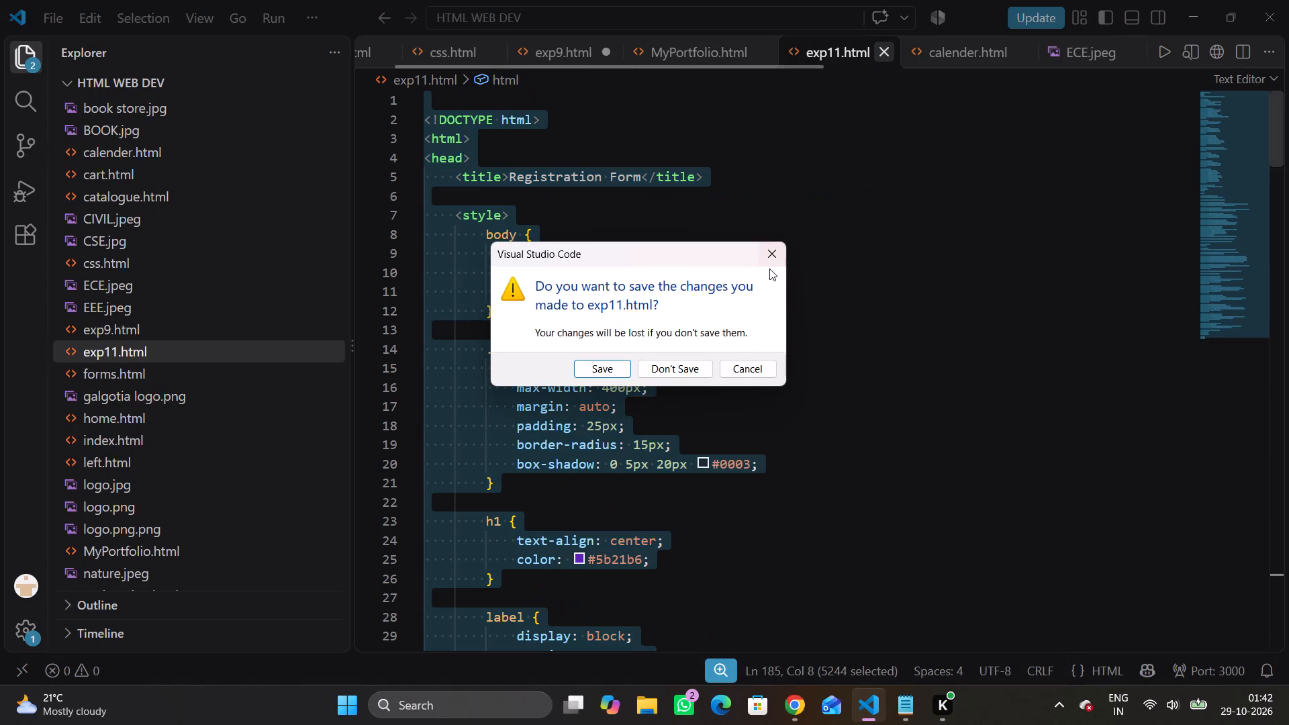
pyautogui.click(766, 249)
pyautogui.click(766, 248)
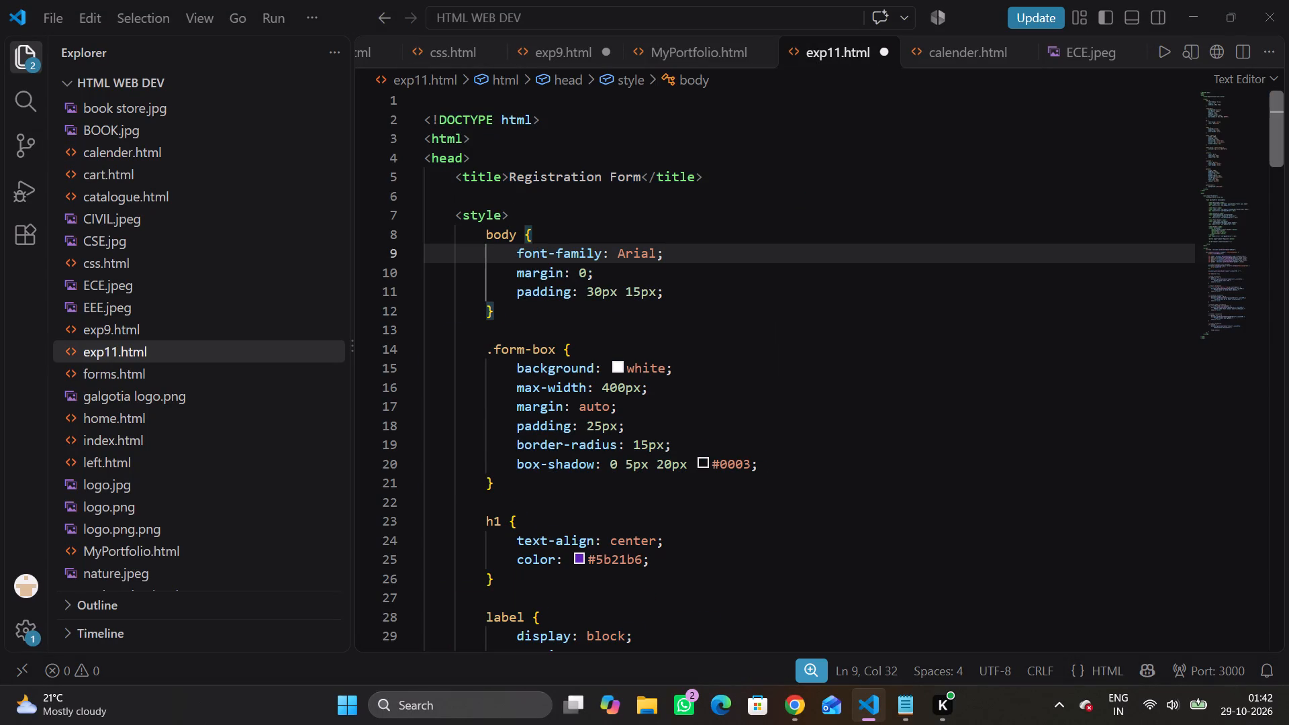
pyautogui.hotkey('ctrl', 's')
pyautogui.click(575, 54)
pyautogui.hotkey('ctrl', 's')
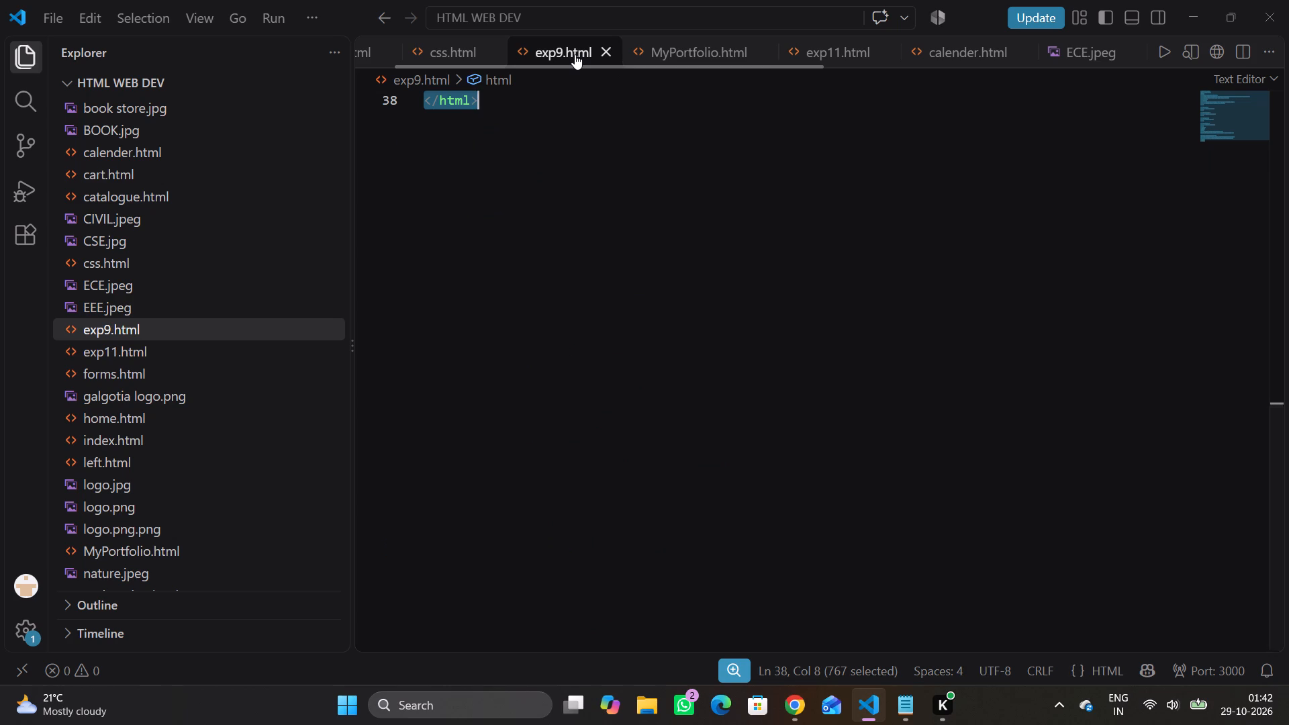
# Check the remaining open files and close the Visual Studio Code window.
pyautogui.hscroll(-5, 575, 54)
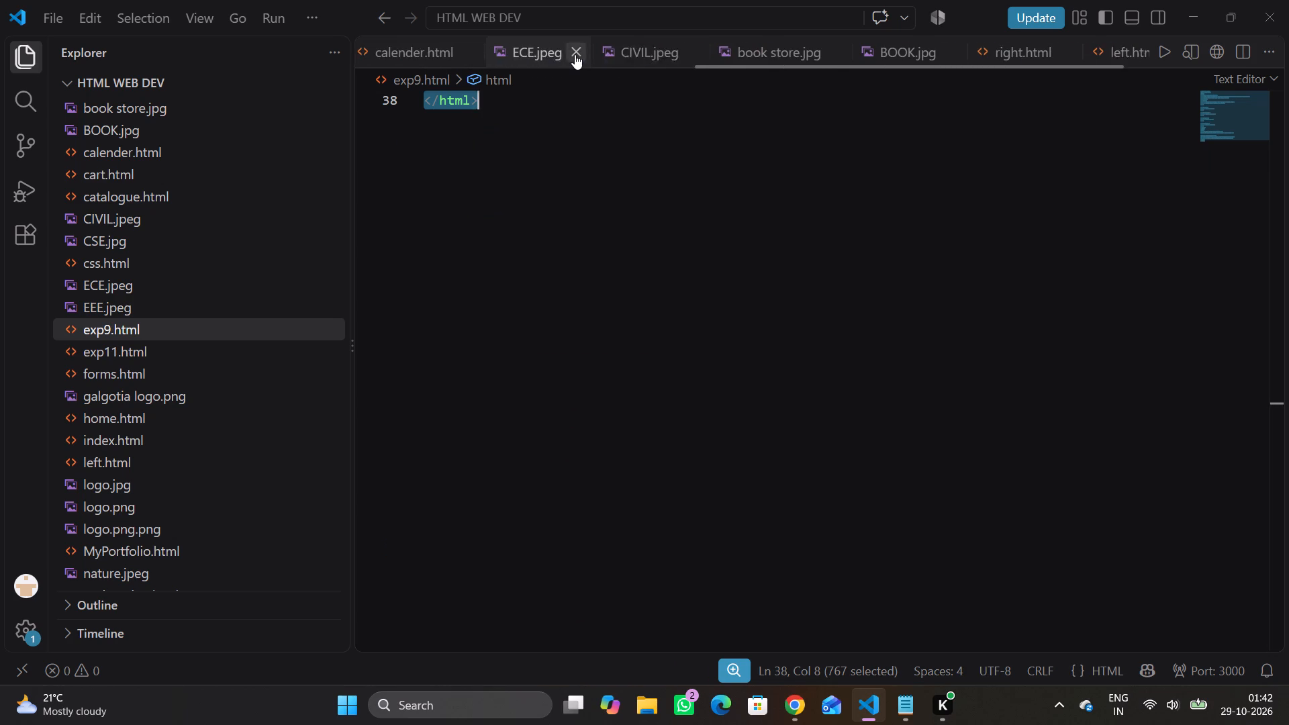
pyautogui.click(1288, 0)
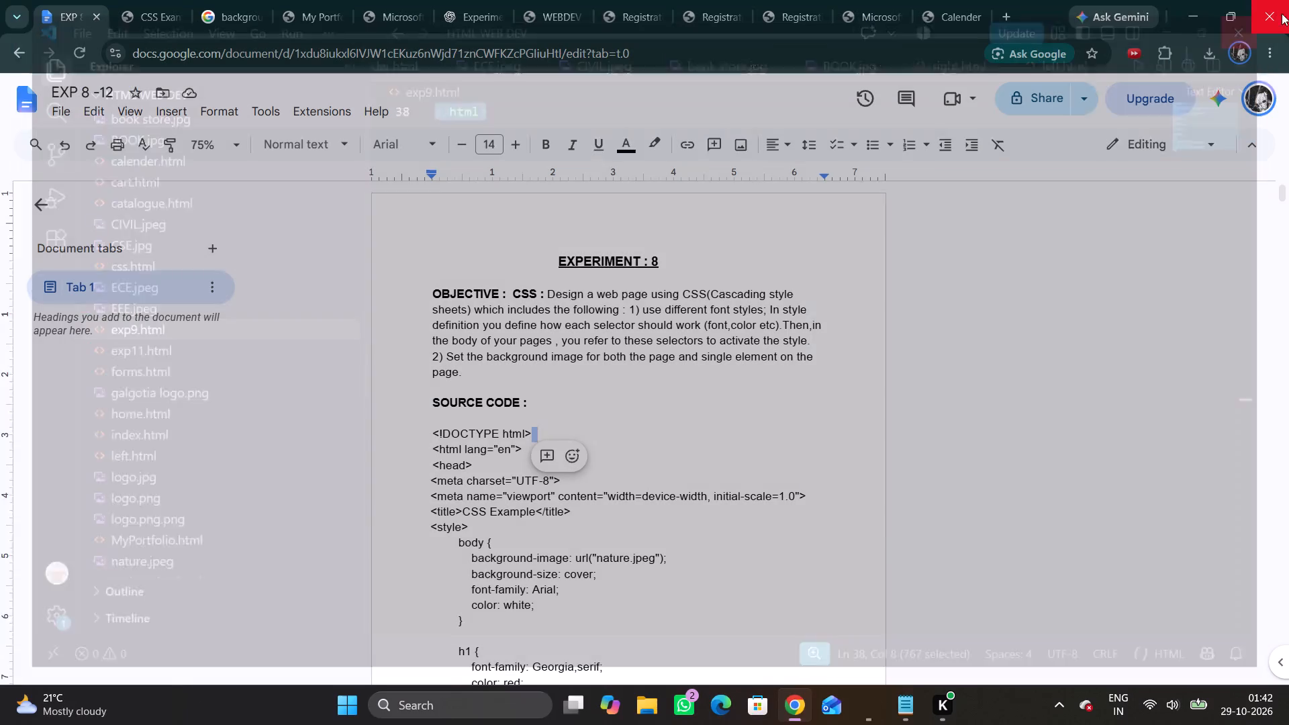